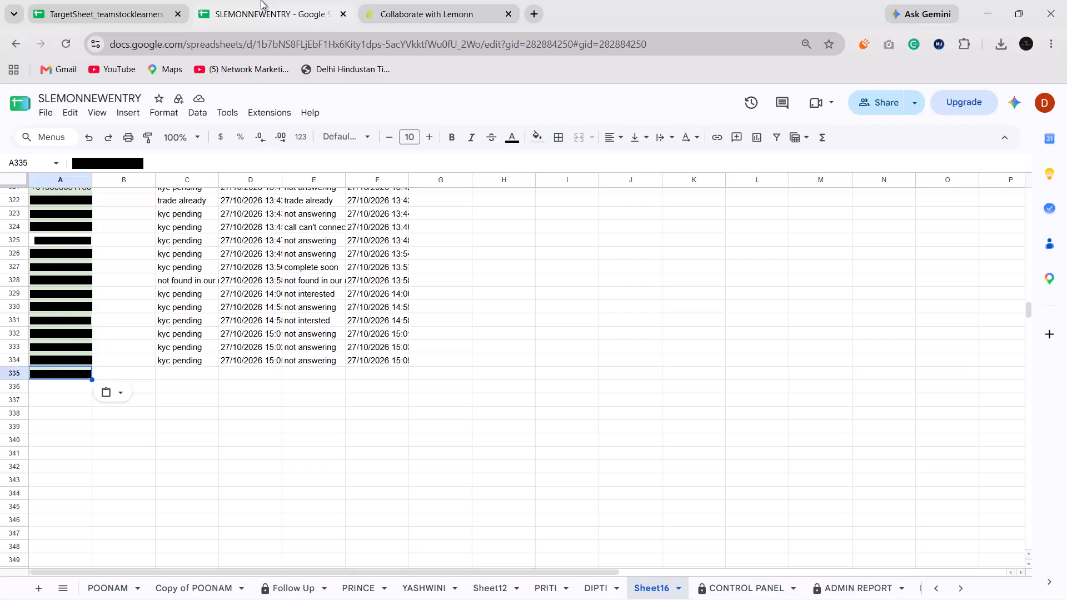
# In row 335 of Sheet16 in SLEMONNEWENTRY, enter "kyc pending" in column C and "not answering" in column E.
pyautogui.click(149, 0)
pyautogui.click(255, 2)
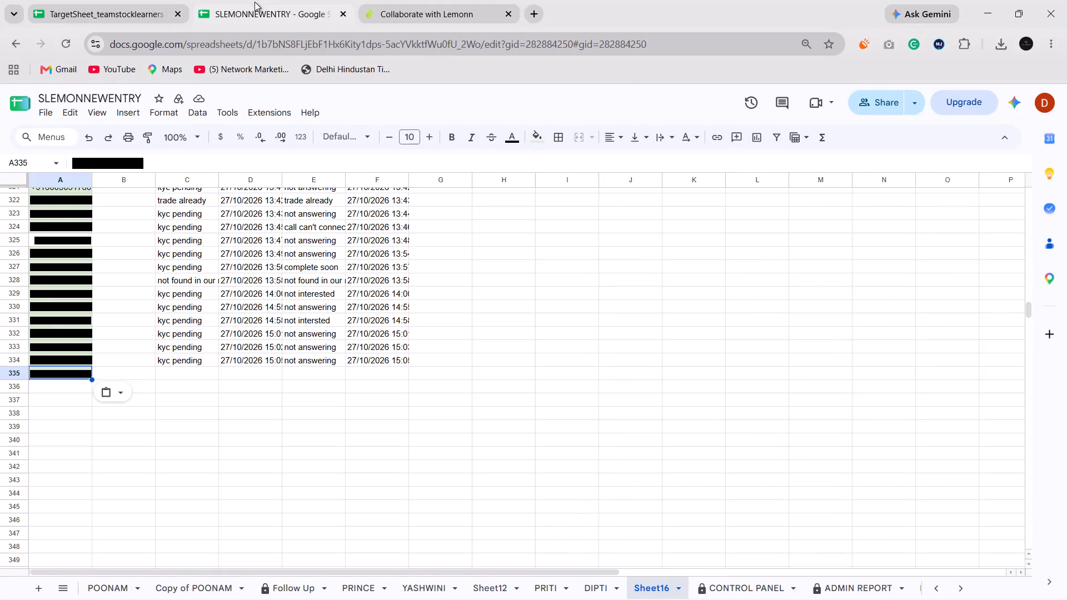
pyautogui.scroll(-1, 300, 250)
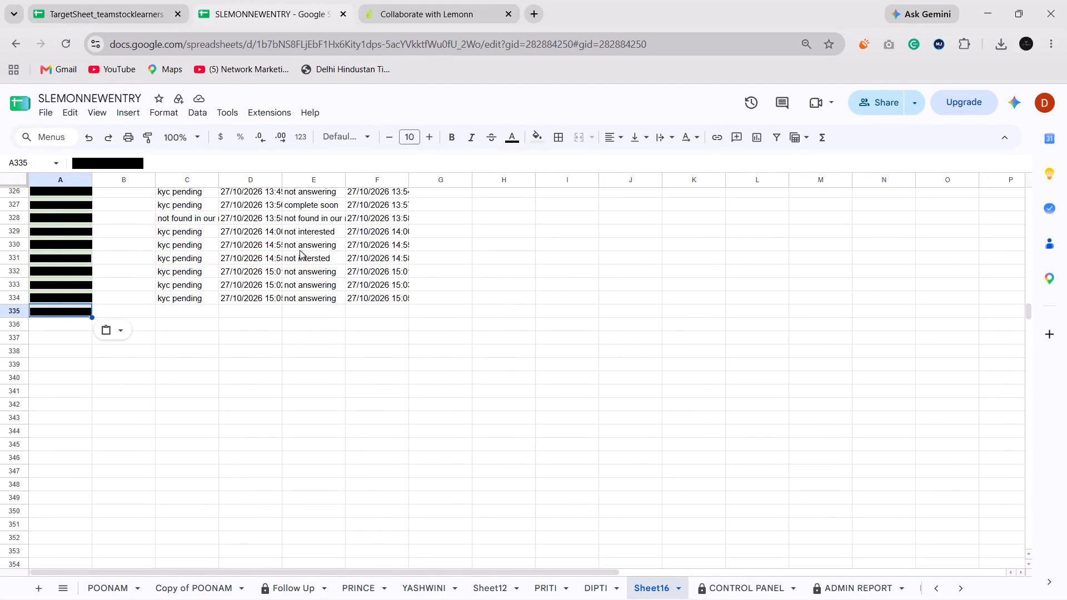
pyautogui.click(203, 316)
pyautogui.write('kyc pending')
pyautogui.press('space')
pyautogui.press('Right')
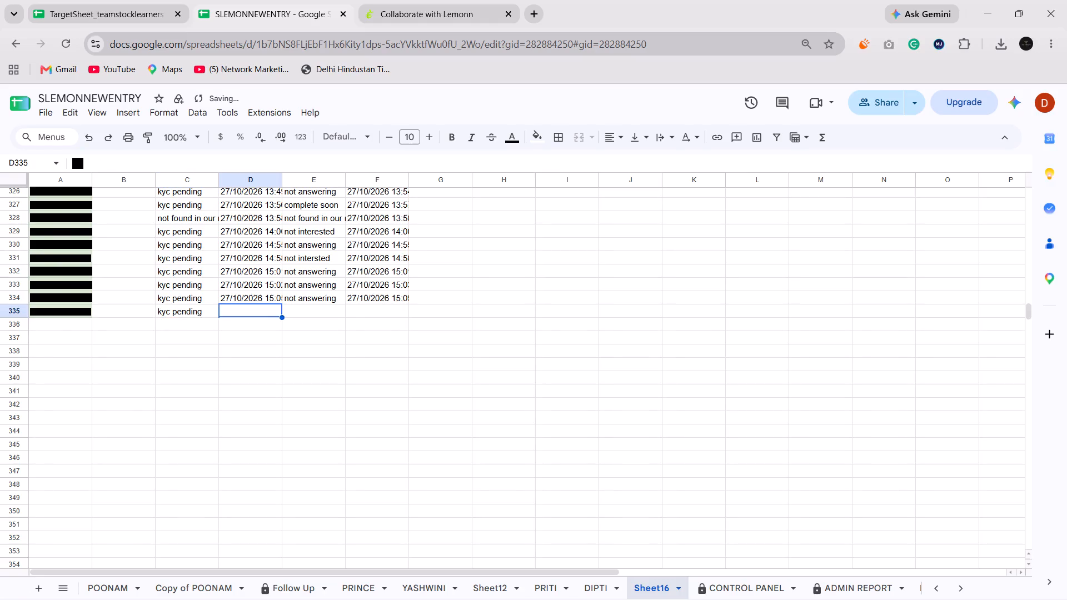
pyautogui.press('Right')
pyautogui.write('not answe')
pyautogui.write('ring')
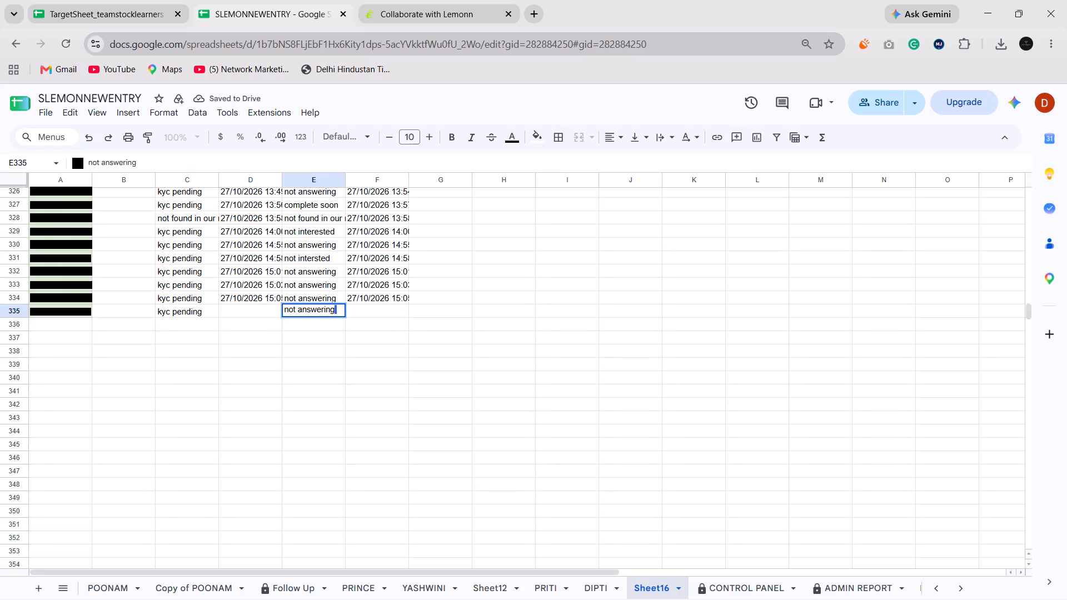
pyautogui.press('Right')
# Copy the next lead's mobile number, in cell C4972 of TargetSheet_teamstocklearners' DIPTI sheet, into cell A336 of SLEMONNEWENTRY's Sheet16.
pyautogui.press('Down')
pyautogui.press('Left')
pyautogui.press('Left')
pyautogui.press('Left')
pyautogui.press('Left')
pyautogui.press('Left')
pyautogui.press('Left')
pyautogui.press('Left')
pyautogui.press('Left')
pyautogui.press('Left')
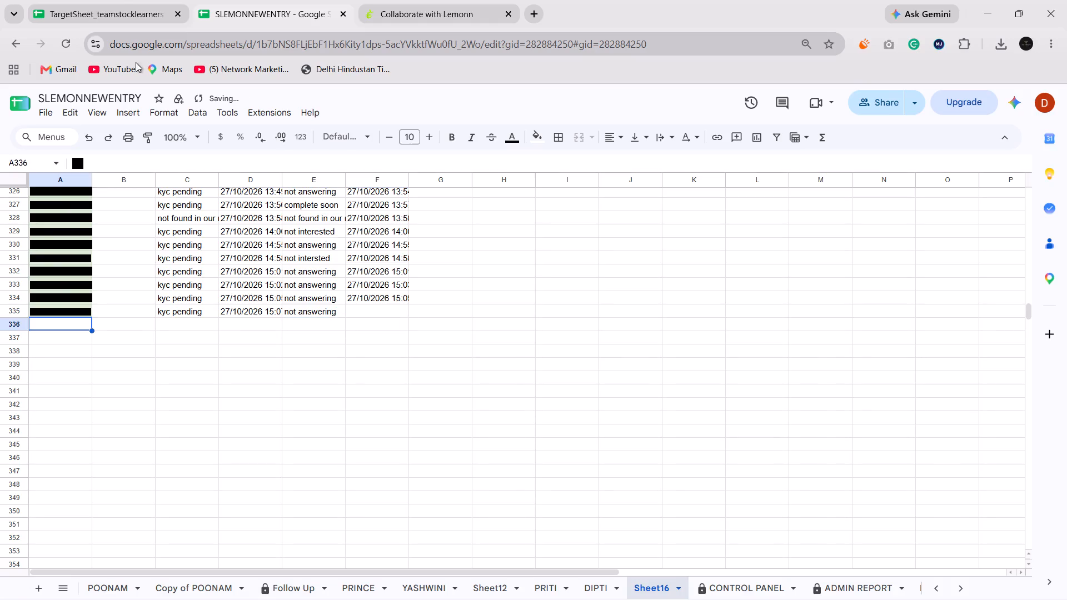
pyautogui.click(111, 0)
pyautogui.press('Down')
pyautogui.scroll(-1, 300, 318)
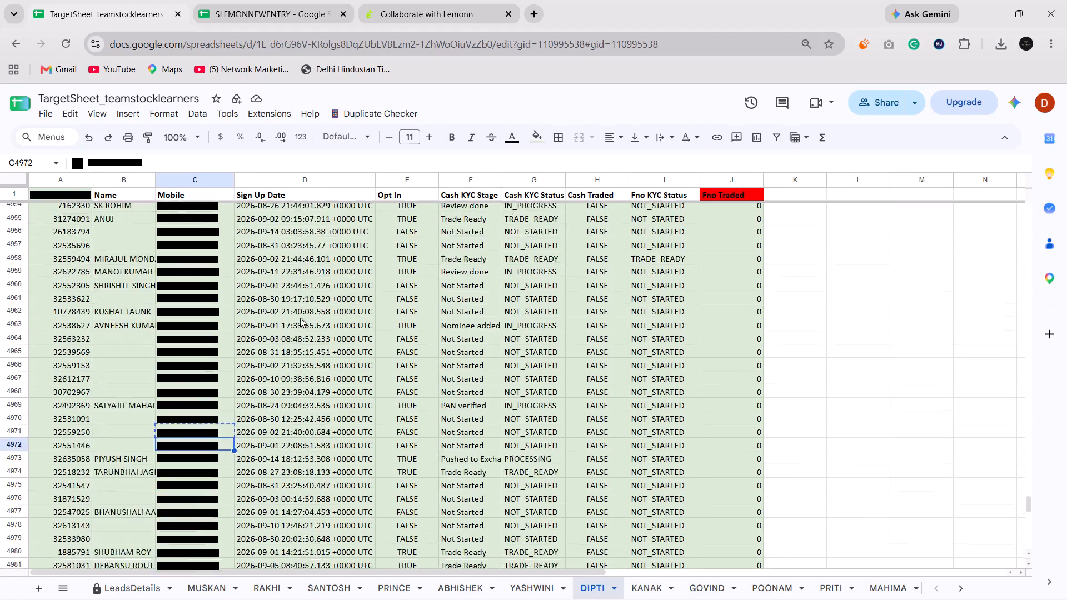
pyautogui.scroll(-2, 300, 318)
pyautogui.hotkey('ctrl', 'c')
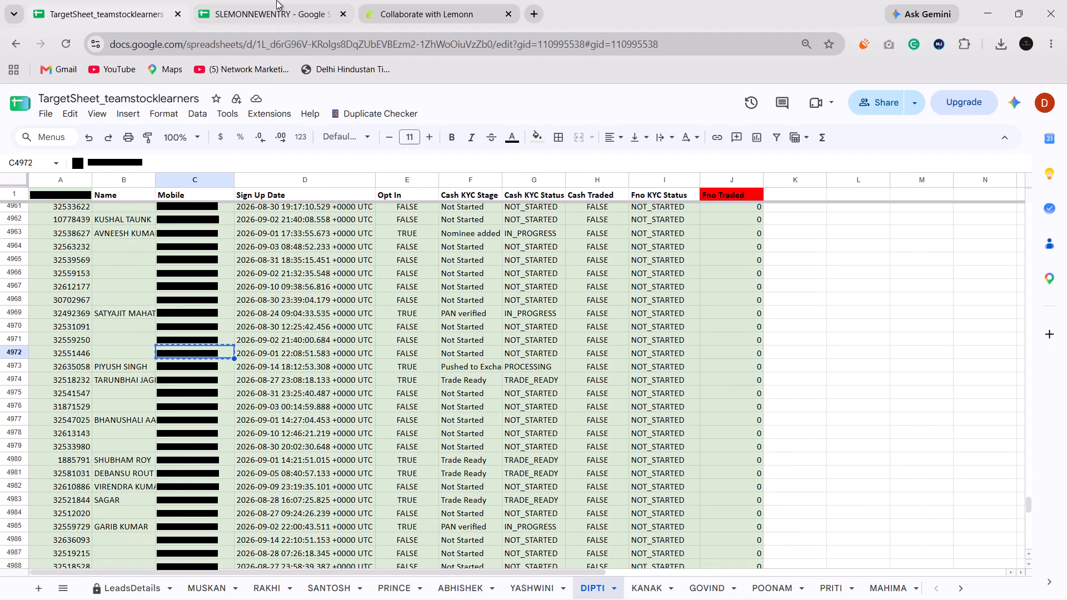
pyautogui.keyDown('ctrl'); pyautogui.click(276, 0); pyautogui.keyUp('ctrl')
pyautogui.hotkey('ctrl', 'v')
# Switch to the Lemonn Partners leads page and replace the previous search with one for the copied mobile number.
pyautogui.click(437, 0)
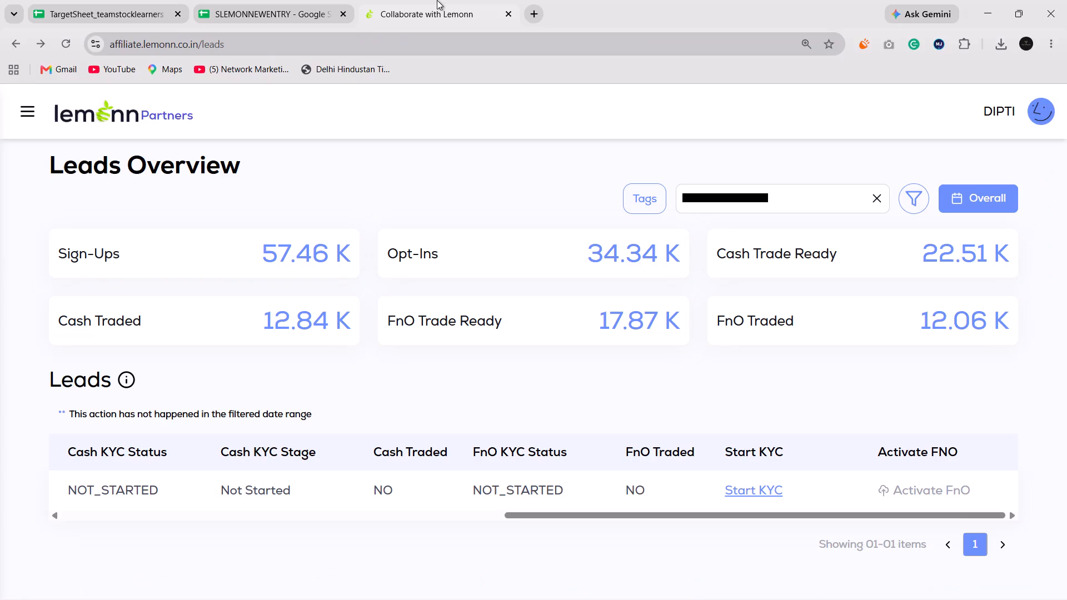
pyautogui.click(877, 198)
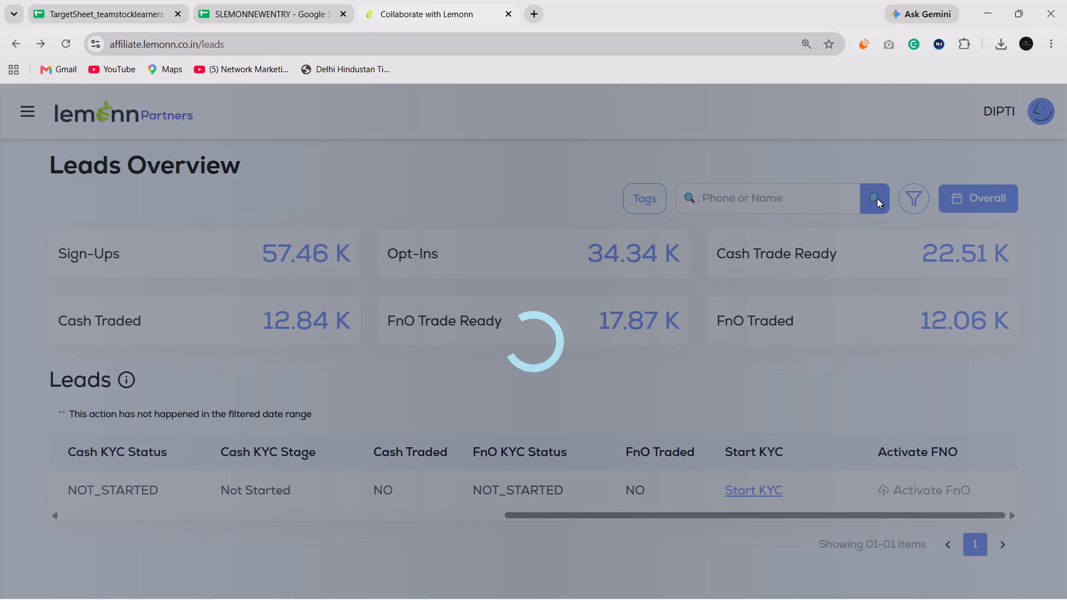
pyautogui.hotkey('ctrl', 'v')
pyautogui.press('Return')
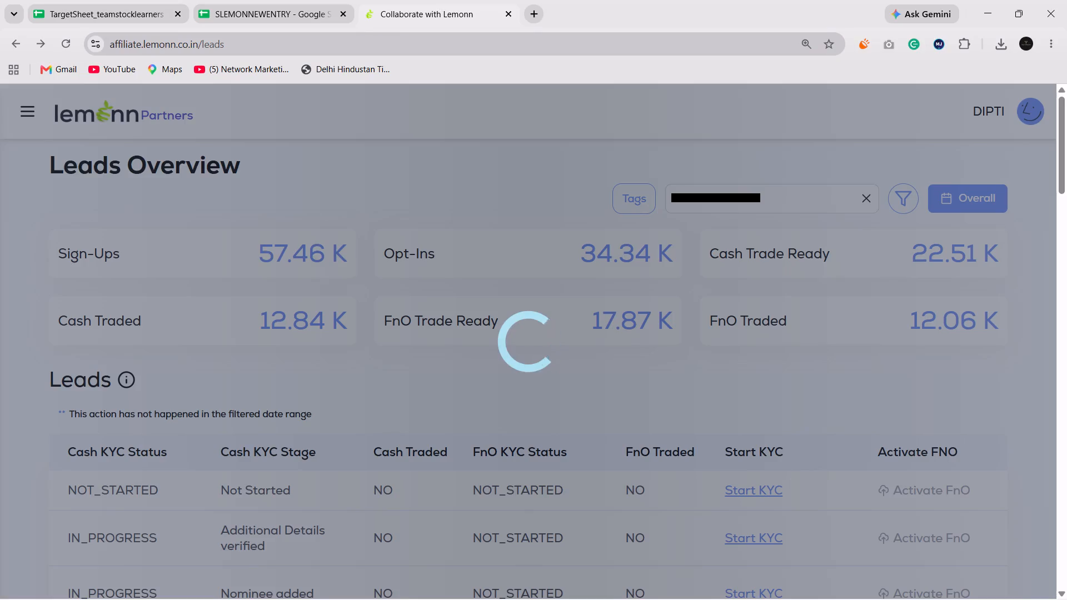
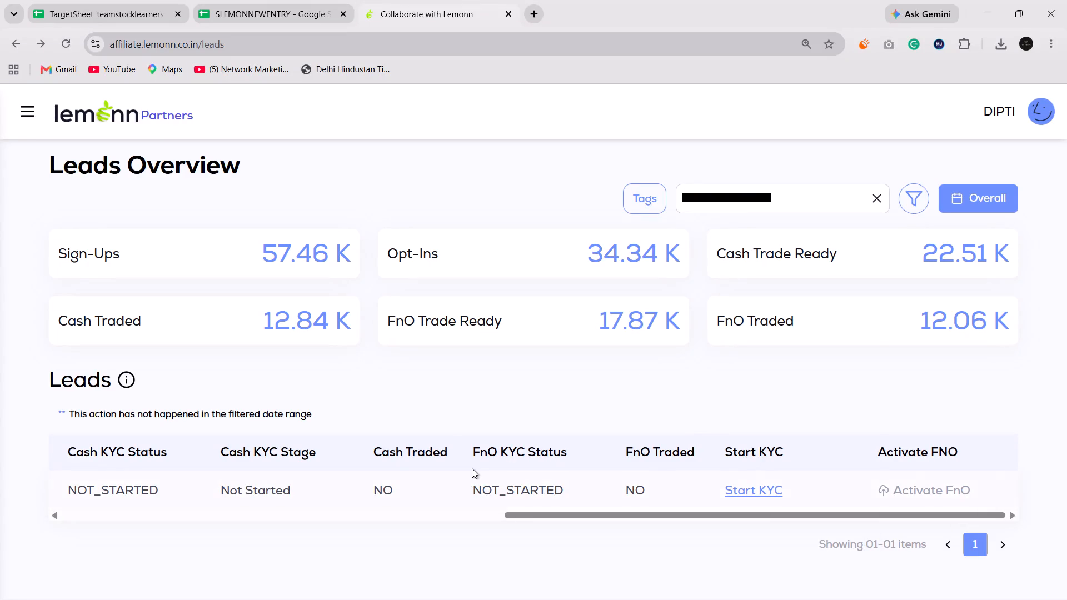
# Examine the found lead's mobile number, signup date, opt-in and KYC status across the leads table.
pyautogui.hscroll(6, 472, 468)
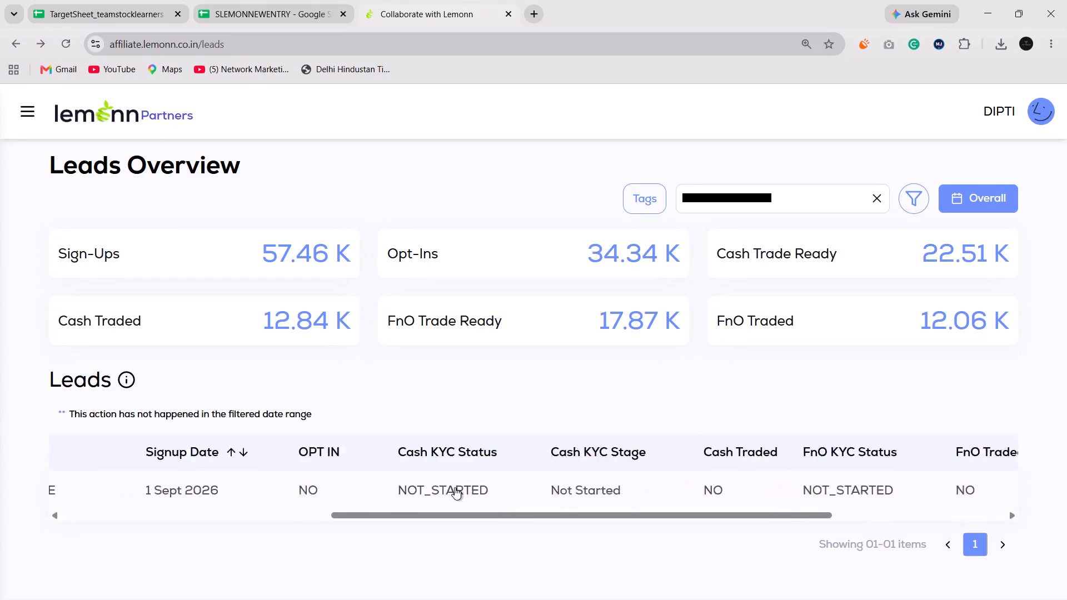
pyautogui.hscroll(7, 455, 487)
pyautogui.hscroll(-3, 455, 487)
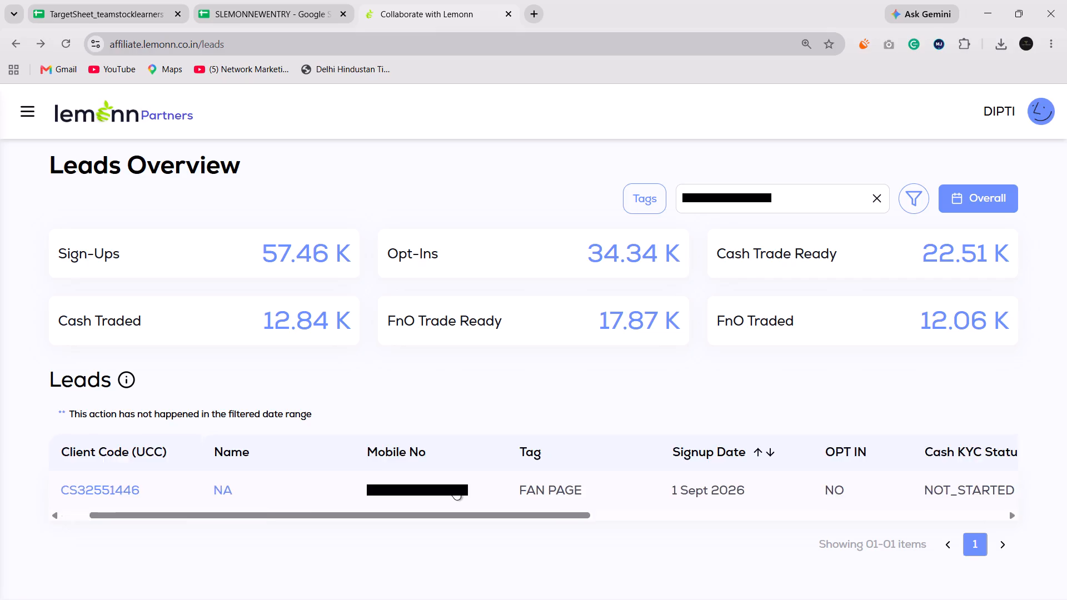
pyautogui.hscroll(-7, 455, 487)
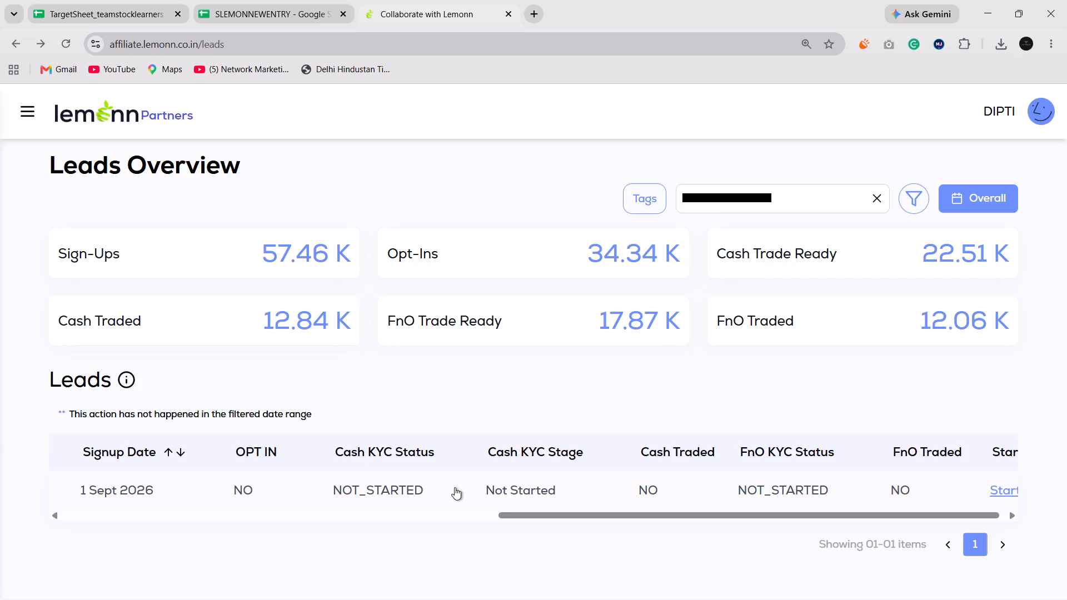
# In row 336 of Sheet16 in SLEMONNEWENTRY, enter "kyc pending" in column C and "not answering" in column E.
pyautogui.click(237, 3)
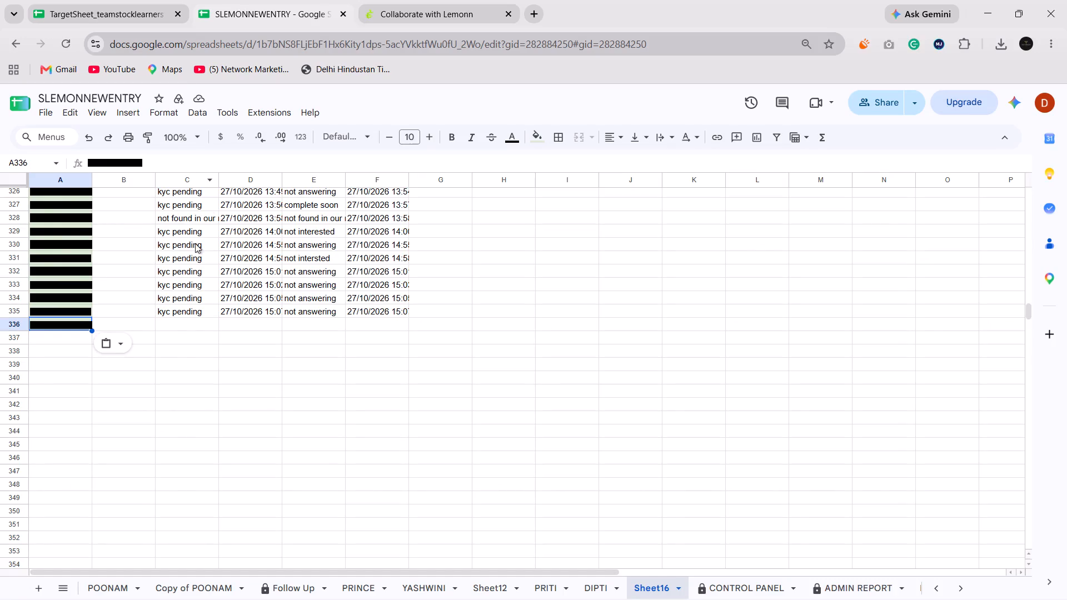
pyautogui.click(171, 332)
pyautogui.write('kyc pending')
pyautogui.press('Right')
pyautogui.press('Right')
pyautogui.write('not answering')
pyautogui.press('Down')
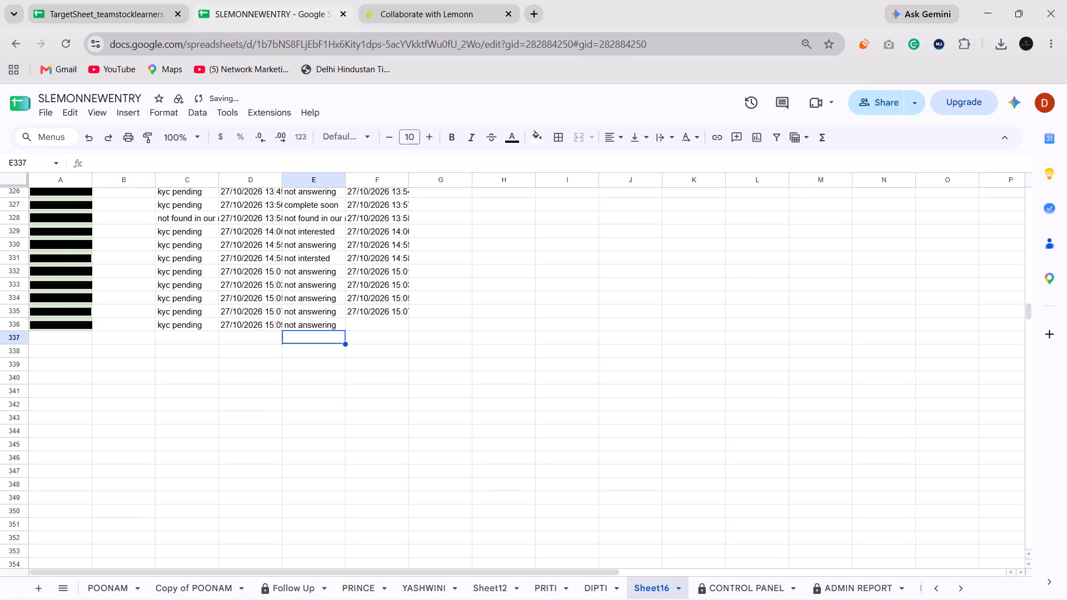
# Copy the next lead's mobile number, in cell C4973 of TargetSheet_teamstocklearners' DIPTI sheet, into cell A337 of SLEMONNEWENTRY's Sheet16.
pyautogui.press('Left')
pyautogui.press('Left')
pyautogui.press('Left')
pyautogui.press('Left')
pyautogui.press('Left')
pyautogui.press('Left')
pyautogui.press('Left')
pyautogui.click(76, 2)
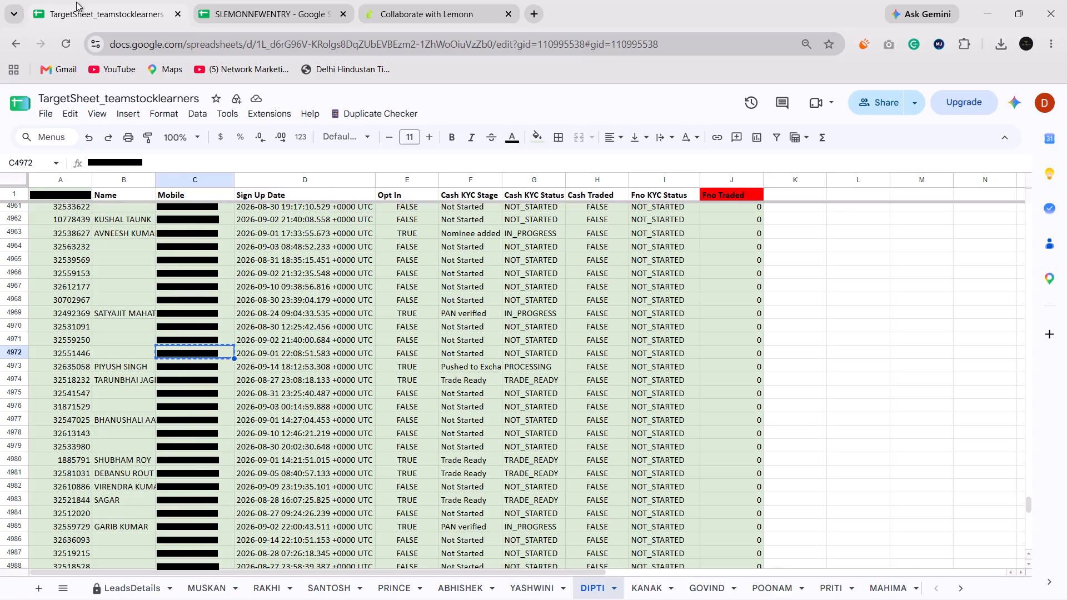
pyautogui.press('Down')
pyautogui.hotkey('ctrl', 'c')
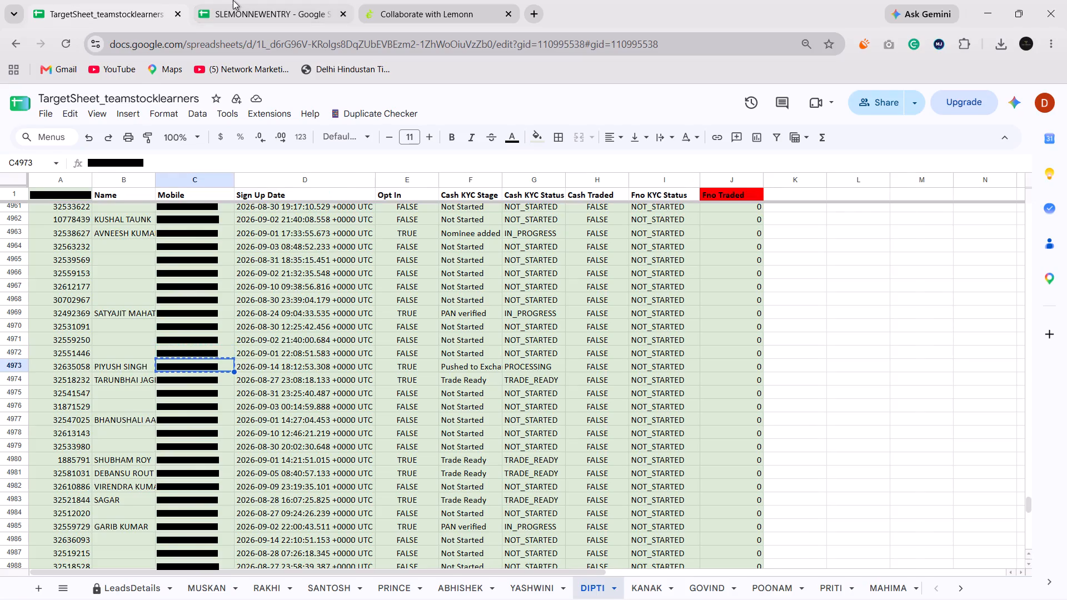
pyautogui.keyDown('ctrl'); pyautogui.click(233, 0); pyautogui.keyUp('ctrl')
pyautogui.hotkey('ctrl', 'v')
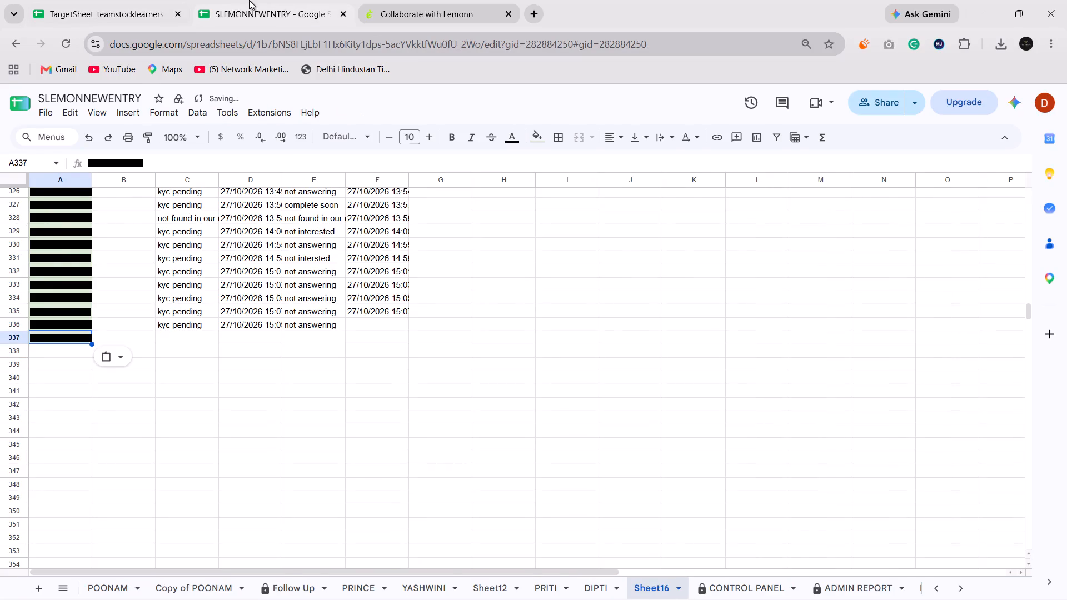
# Switch to the Lemonn Partners leads page and replace the previous search with one for the copied mobile number.
pyautogui.keyDown('ctrl'); pyautogui.click(418, 0); pyautogui.keyUp('ctrl')
pyautogui.keyDown('ctrl'); pyautogui.click(872, 191); pyautogui.keyUp('ctrl')
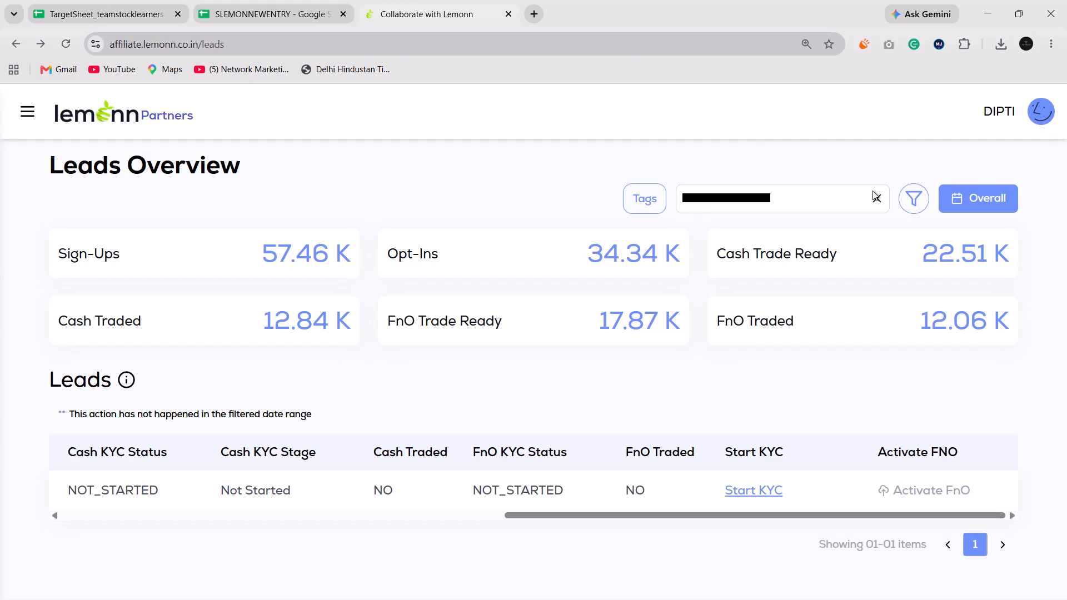
pyautogui.keyDown('ctrl'); pyautogui.click(874, 194); pyautogui.keyUp('ctrl')
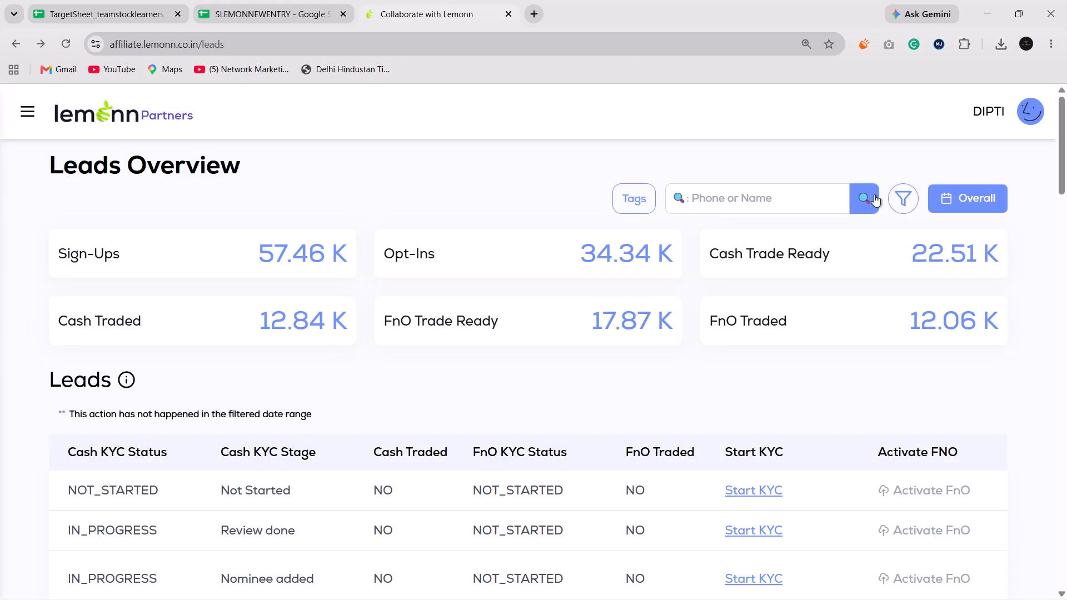
pyautogui.hotkey('ctrl', 'v')
pyautogui.press('Return')
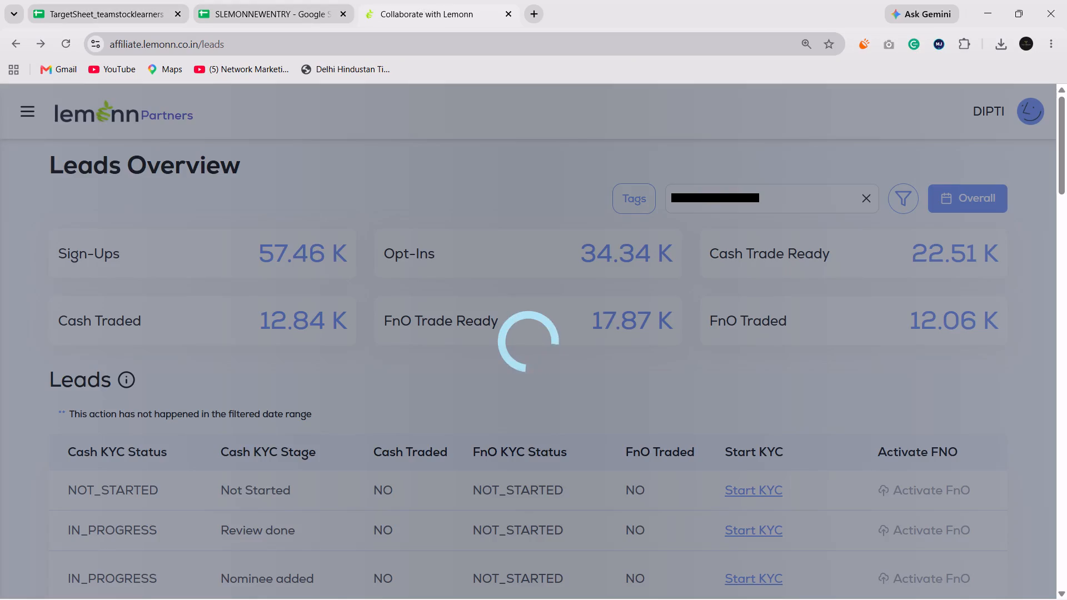
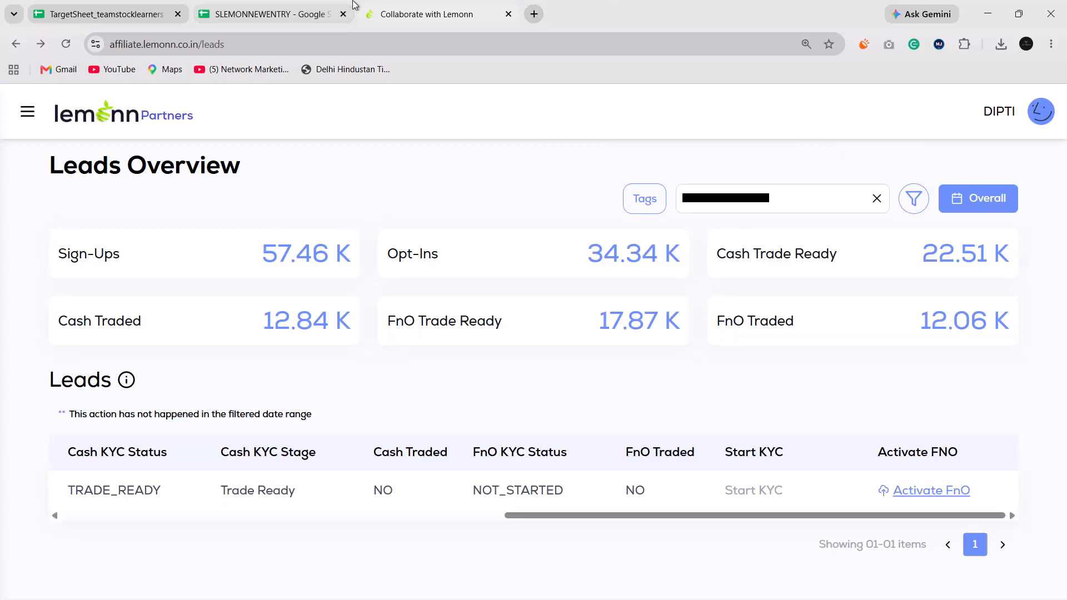
# In Sheet16 of SLEMONNEWENTRY, enter "f$o inactive" in cell C337 and move on to cell E337.
pyautogui.click(352, 0)
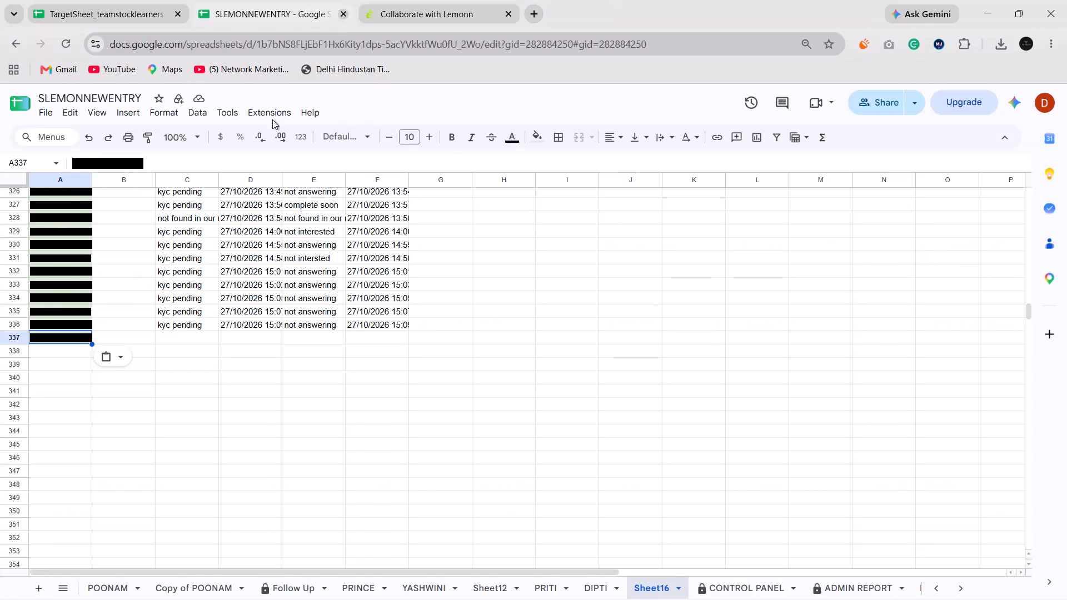
pyautogui.click(205, 338)
pyautogui.press('f')
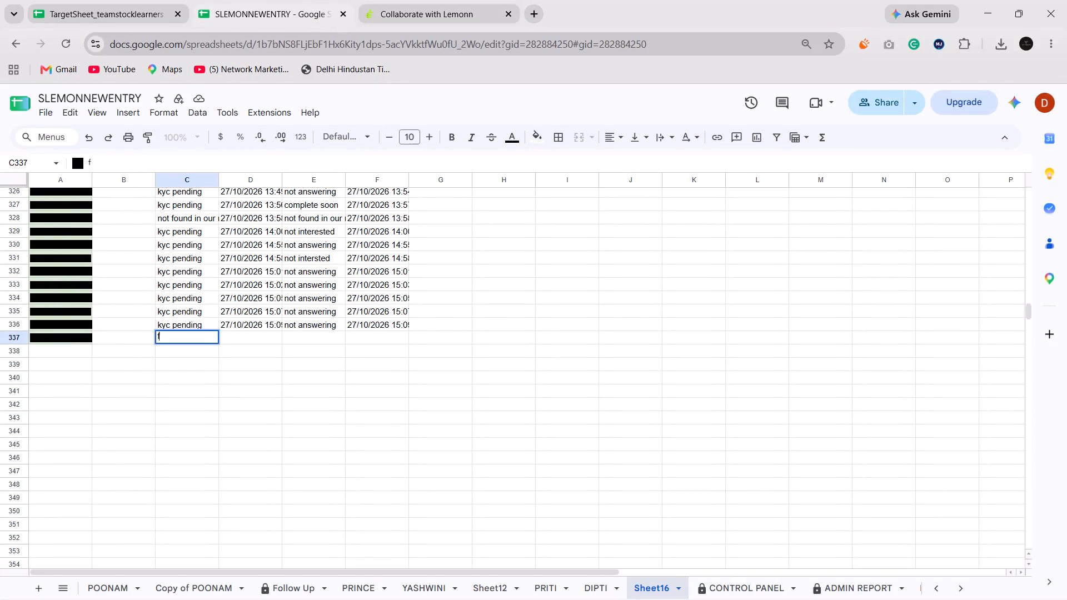
pyautogui.hotkey('shift', '$')
pyautogui.write('o a')
pyautogui.press('c')
pyautogui.write('==')
pyautogui.press('BackSpace')
pyautogui.press('BackSpace')
pyautogui.press('BackSpace')
pyautogui.press('BackSpace')
pyautogui.write('inactive')
pyautogui.press('Return')
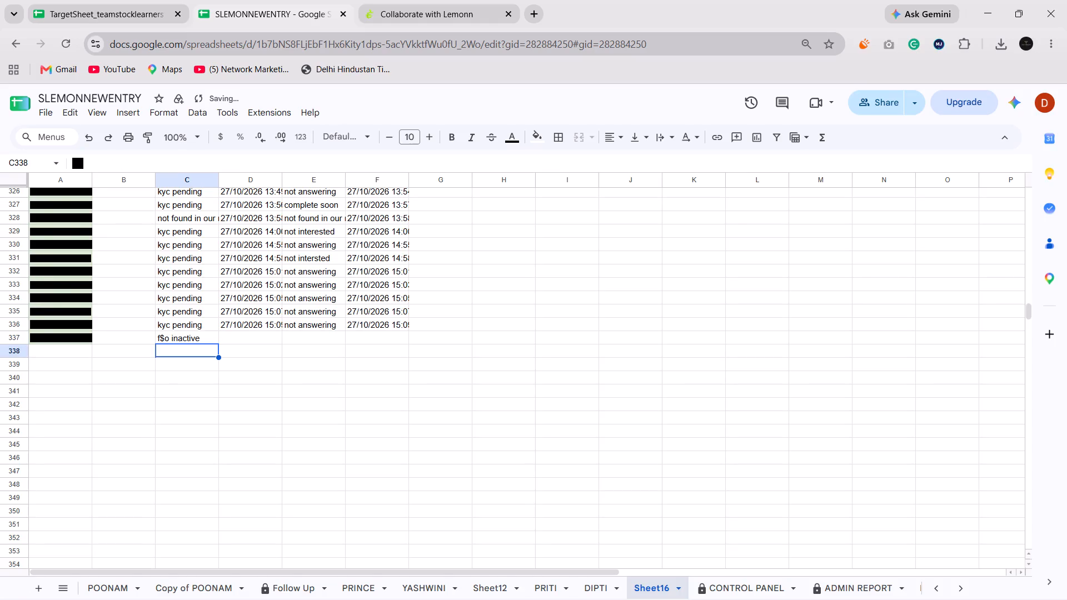
pyautogui.write('00')
pyautogui.press('BackSpace')
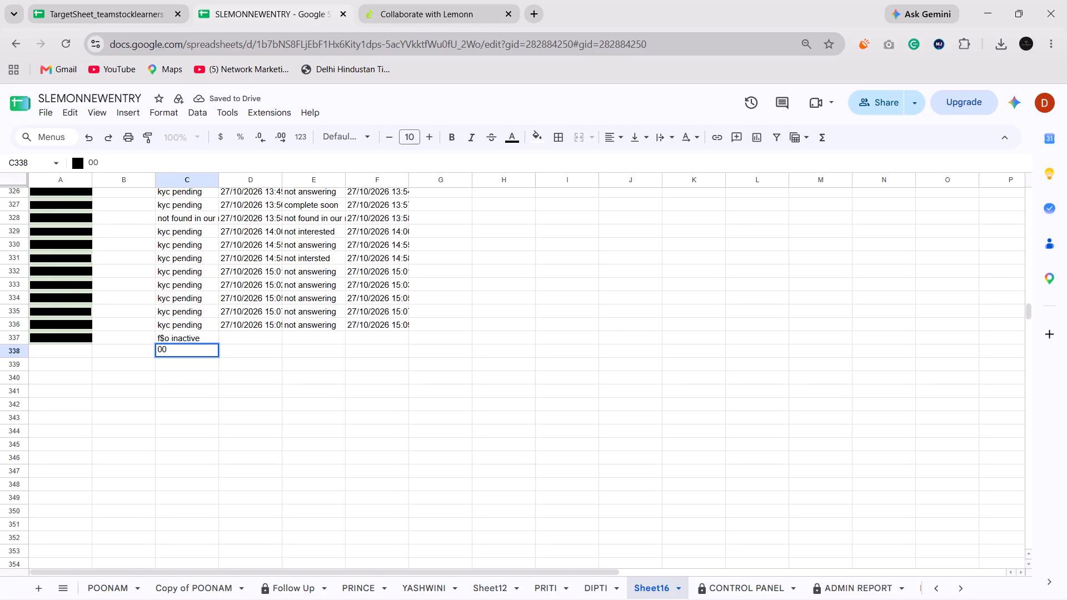
pyautogui.press('BackSpace')
pyautogui.press('Up')
pyautogui.press('Right')
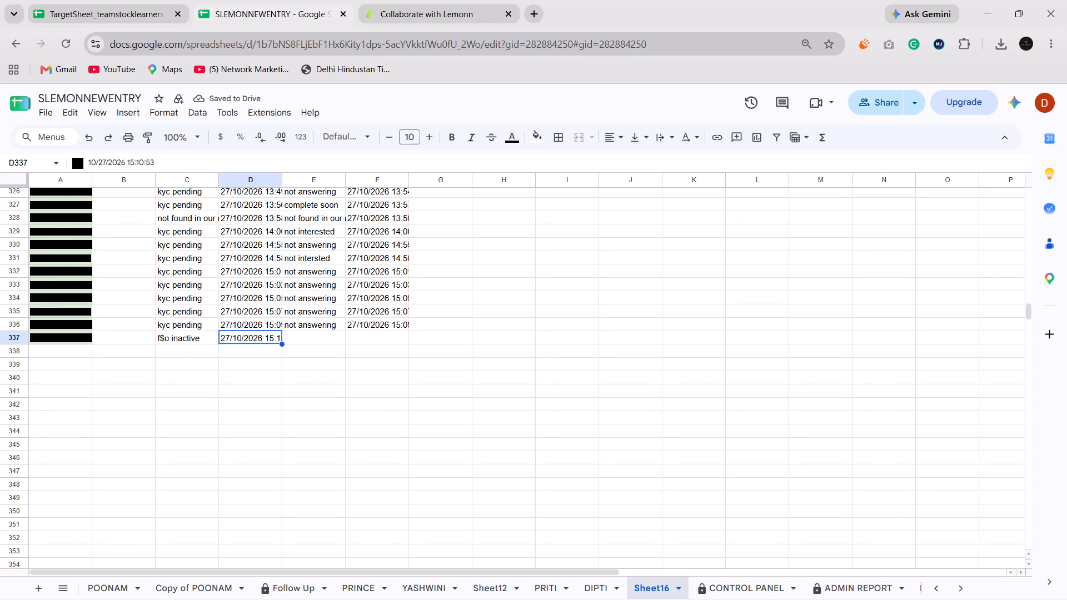
pyautogui.press('Right')
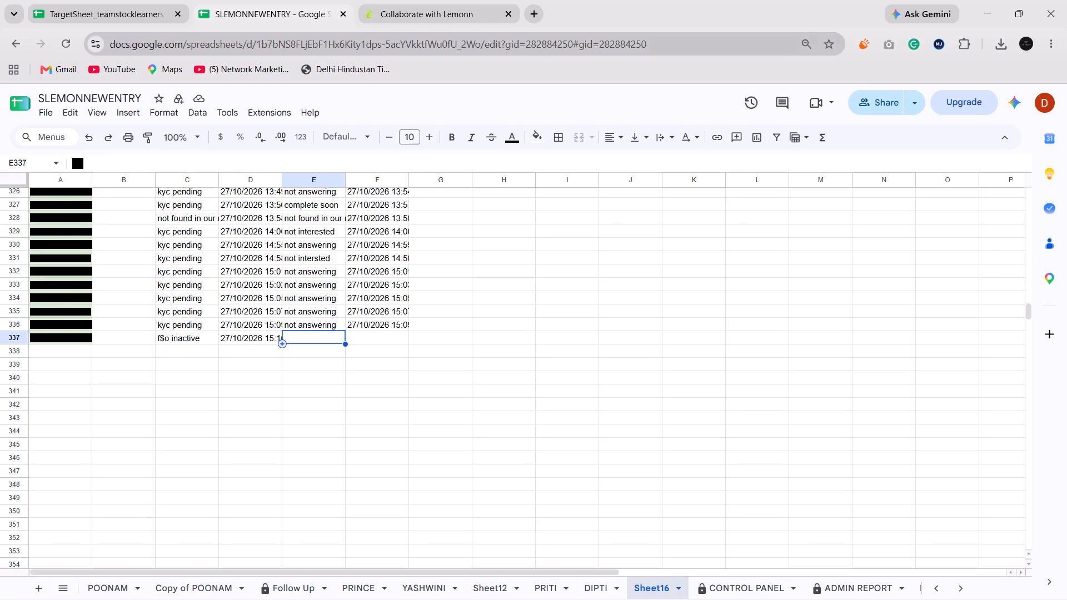
# Return to the Lemonn Partners leads page and examine the found lead's name, signup date, opt-in, KYC and trading status.
pyautogui.click(361, 0)
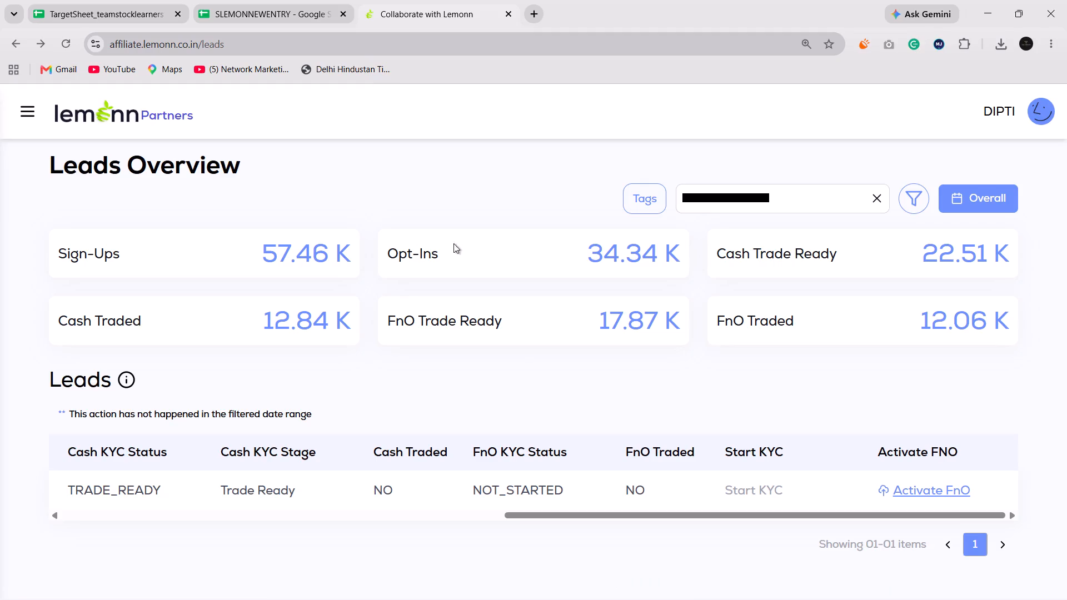
pyautogui.hscroll(10, 400, 510)
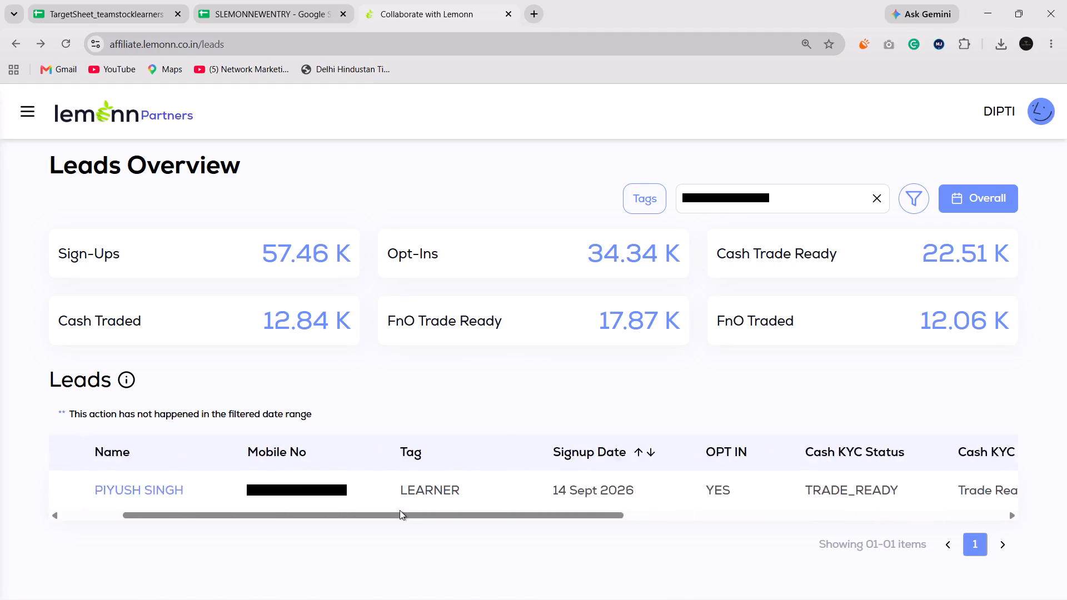
pyautogui.hscroll(-5, 400, 510)
pyautogui.hscroll(-4, 477, 463)
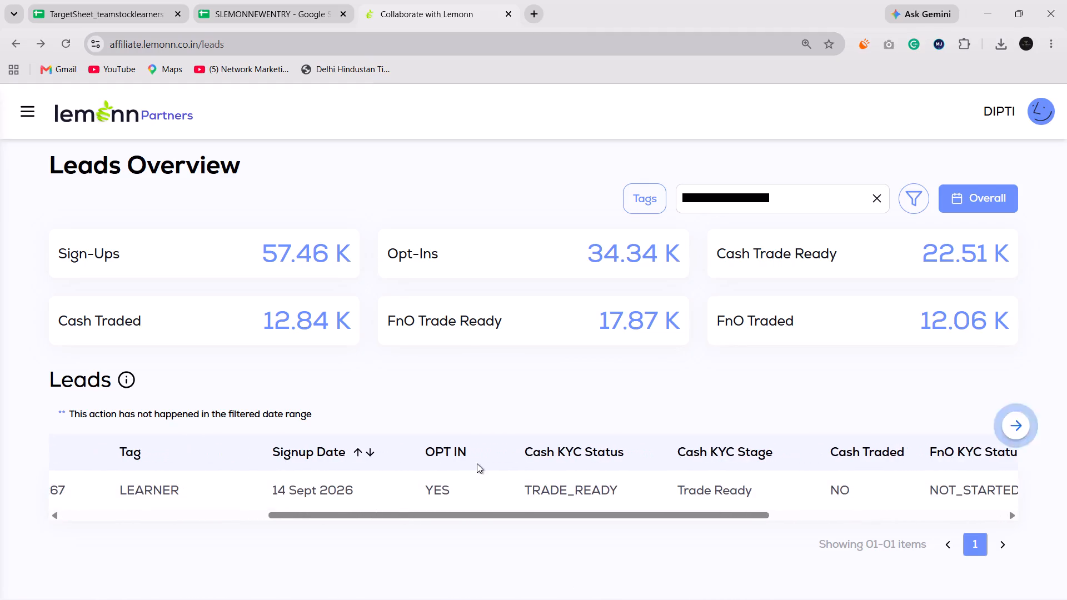
pyautogui.hscroll(-1, 477, 463)
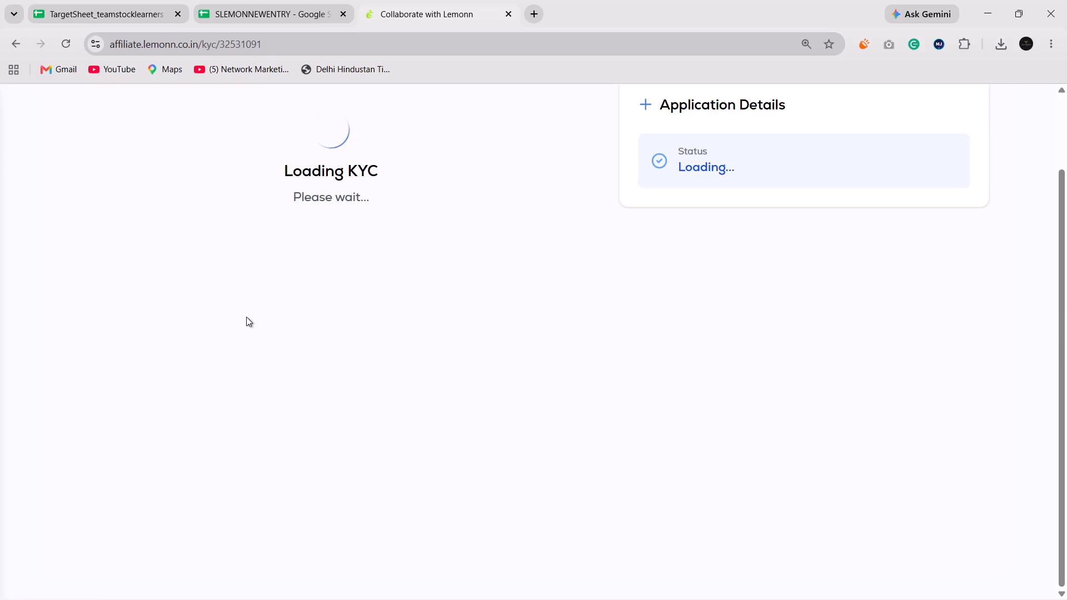
pyautogui.hscroll(1, 246, 317)
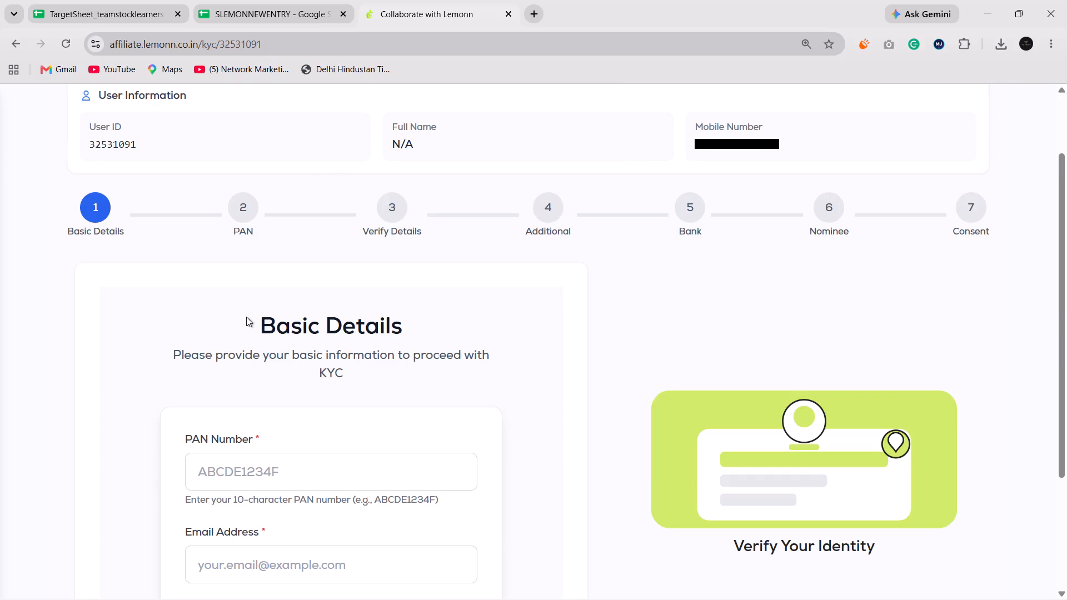
pyautogui.hscroll(5, 246, 317)
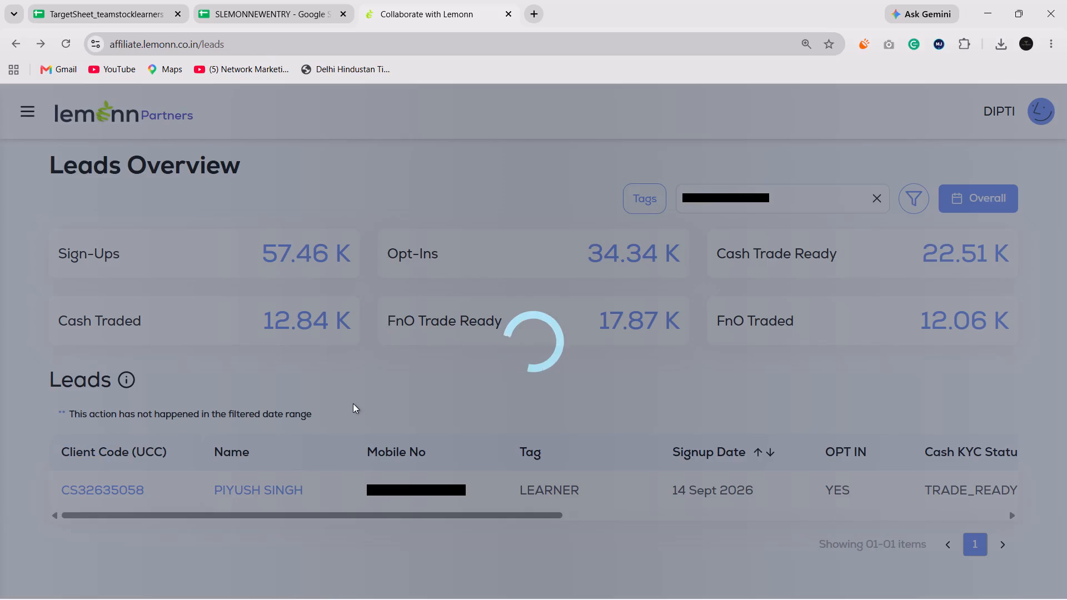
# Record the call outcome "call later" in cell E337 of SLEMONNEWENTRY's Sheet16.
pyautogui.click(294, 0)
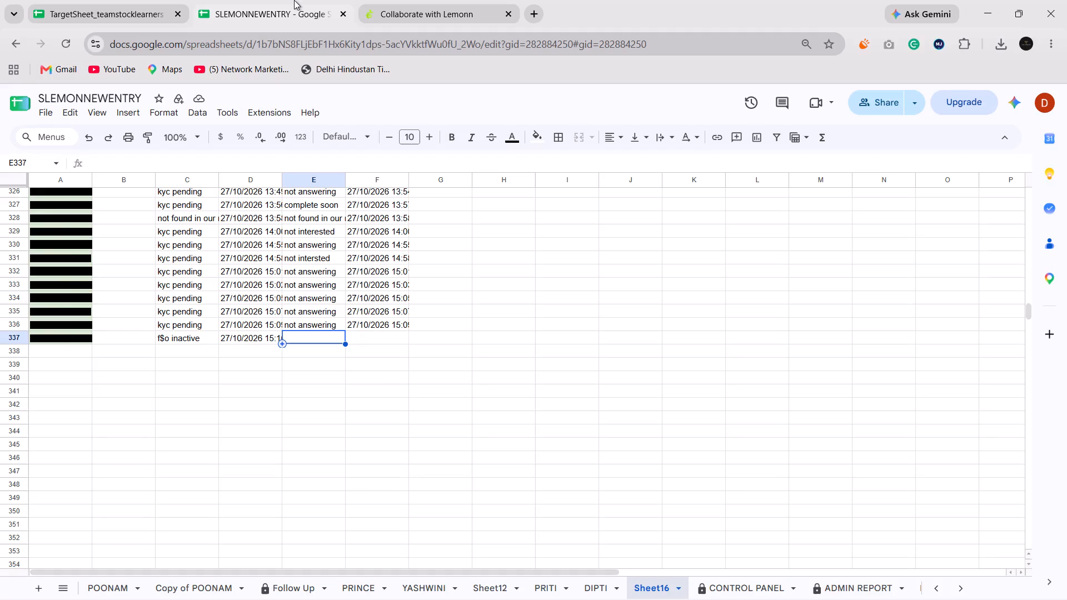
pyautogui.press('a')
pyautogui.press('BackSpace')
pyautogui.press('BackSpace')
pyautogui.write('ca')
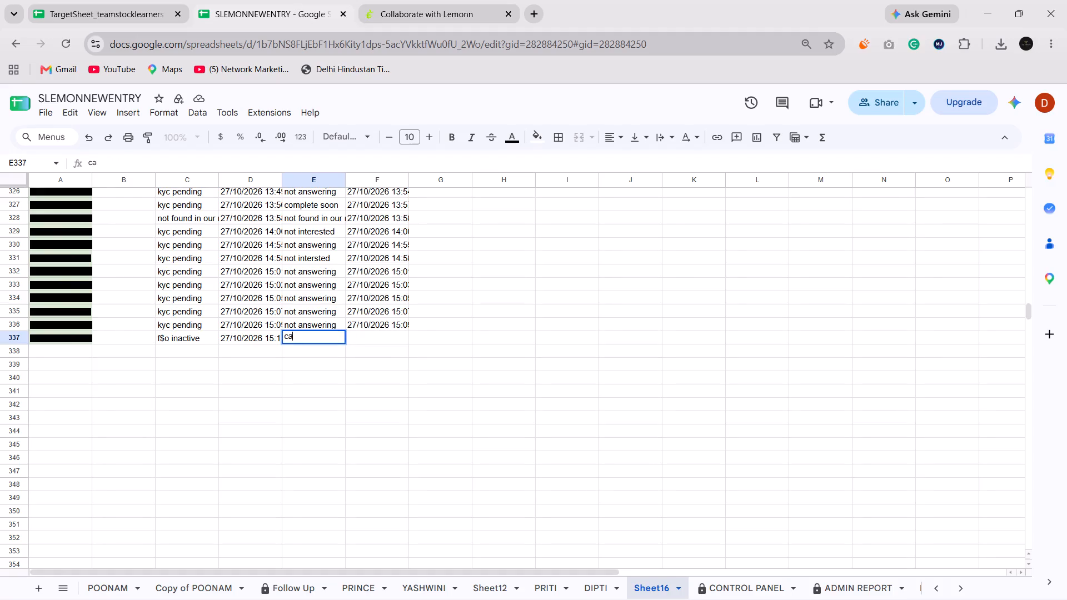
pyautogui.write('ll later')
pyautogui.press('Down')
# Copy the next lead's mobile number, in cell C4974 of TargetSheet_teamstocklearners' DIPTI sheet, into cell A338 of SLEMONNEWENTRY's Sheet16.
pyautogui.press('Left')
pyautogui.press('Left')
pyautogui.press('Left')
pyautogui.press('Left')
pyautogui.press('Left')
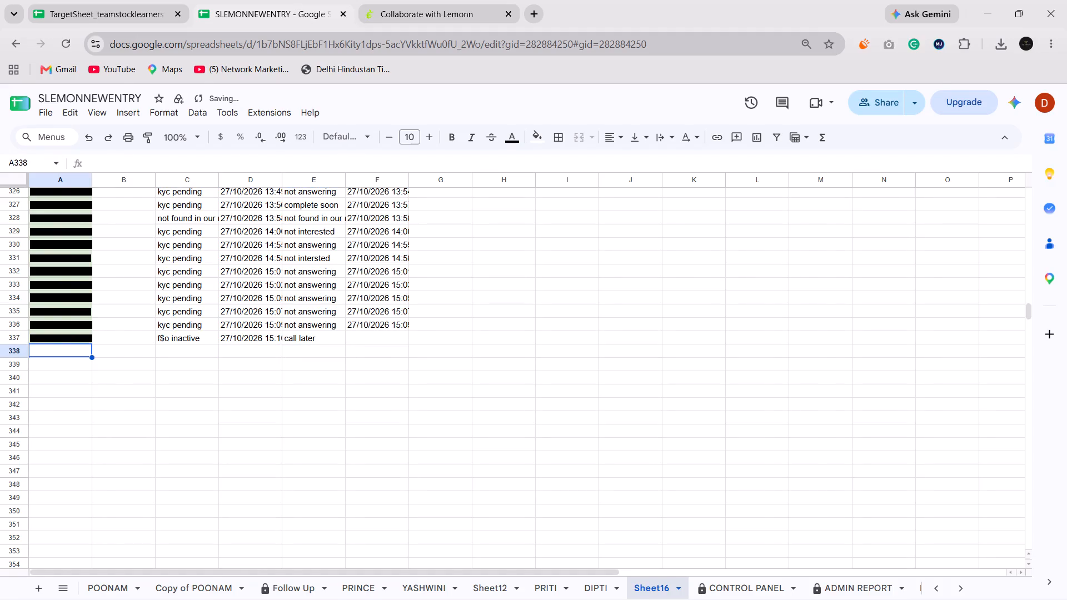
pyautogui.click(186, 1)
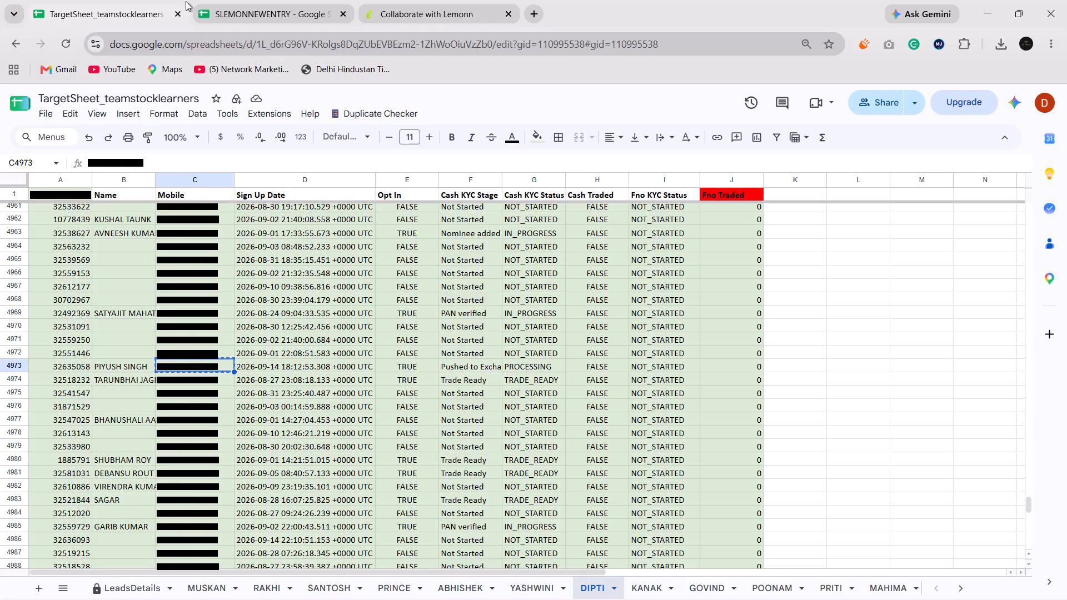
pyautogui.press('Down')
pyautogui.hotkey('ctrl', 'c')
pyautogui.keyDown('ctrl'); pyautogui.click(297, 0); pyautogui.keyUp('ctrl')
pyautogui.hotkey('ctrl', 'v')
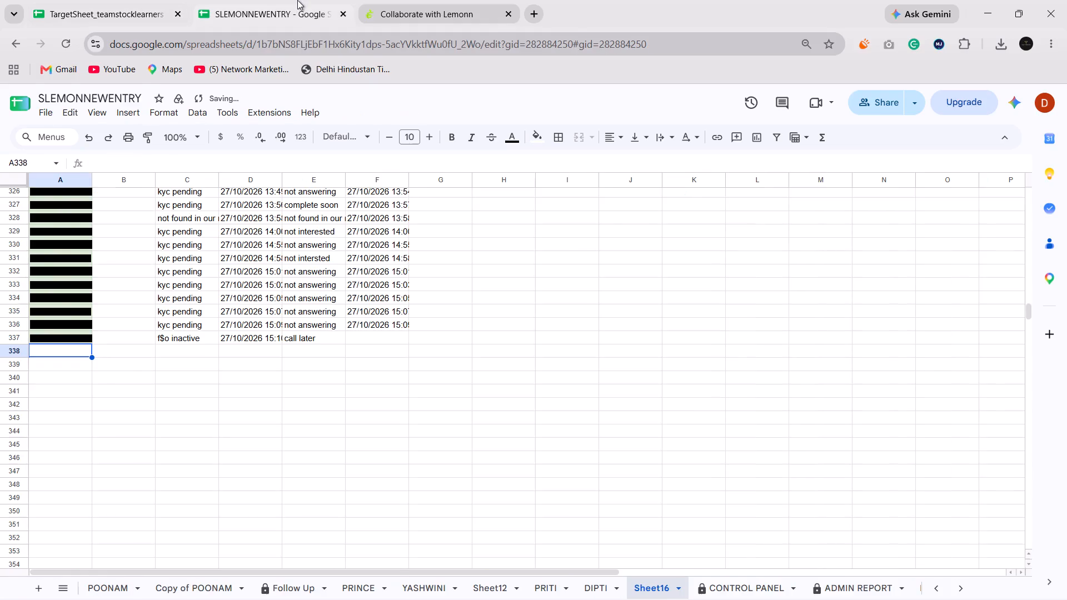
# Switch to the Lemonn Partners leads page to look up the copied mobile number.
pyautogui.keyDown('ctrl'); pyautogui.click(424, 0); pyautogui.keyUp('ctrl')
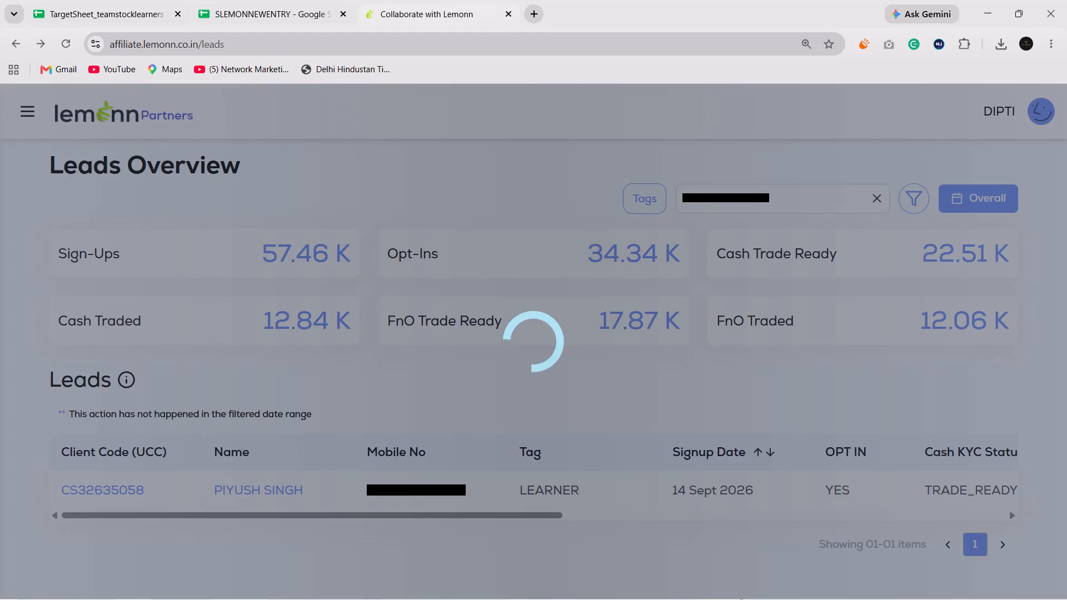
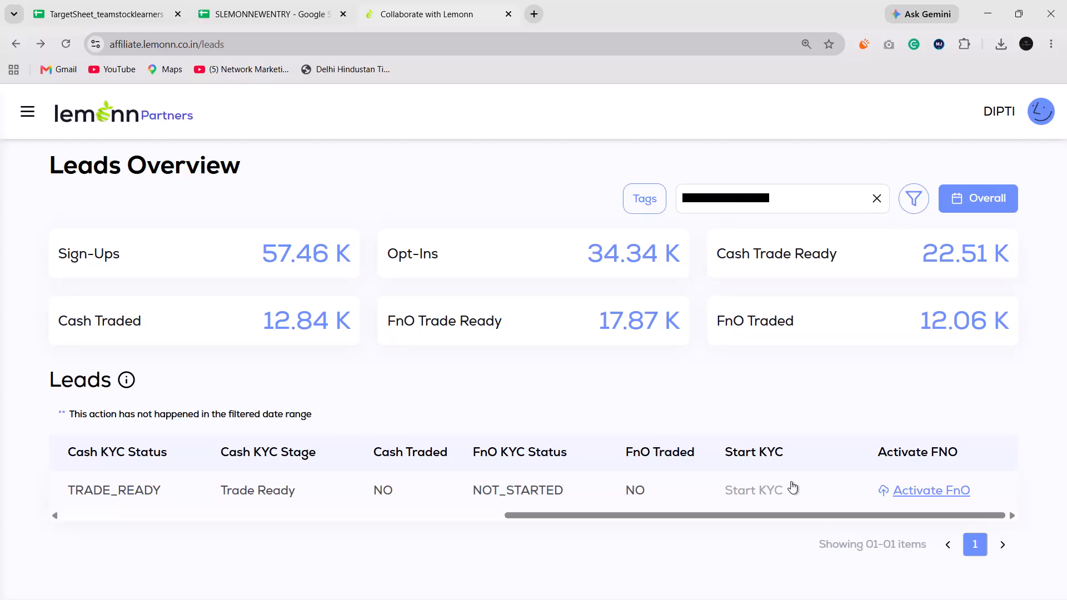
# Check SLEMONNEWENTRY's Sheet16, then replace the previous search on the Lemonn Partners leads page with the copied mobile number from cell A338.
pyautogui.click(278, 13)
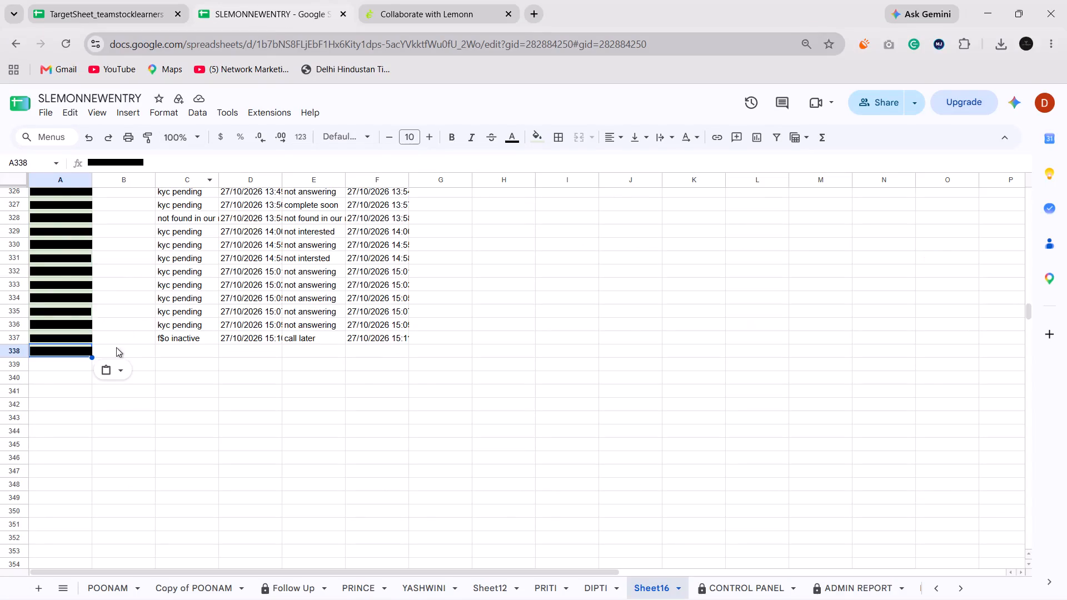
pyautogui.click(382, 1)
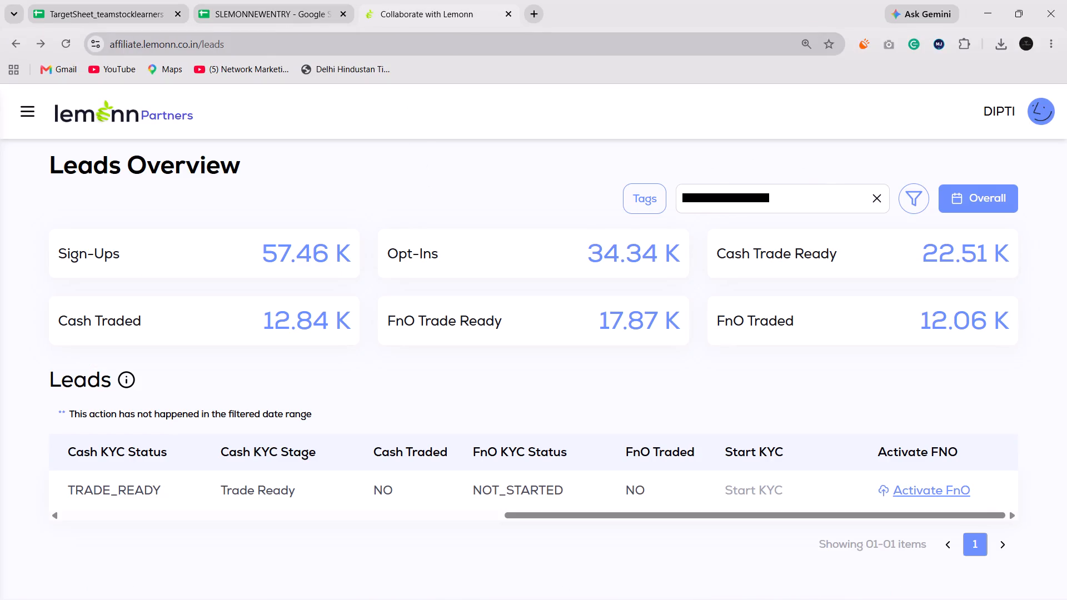
pyautogui.click(874, 202)
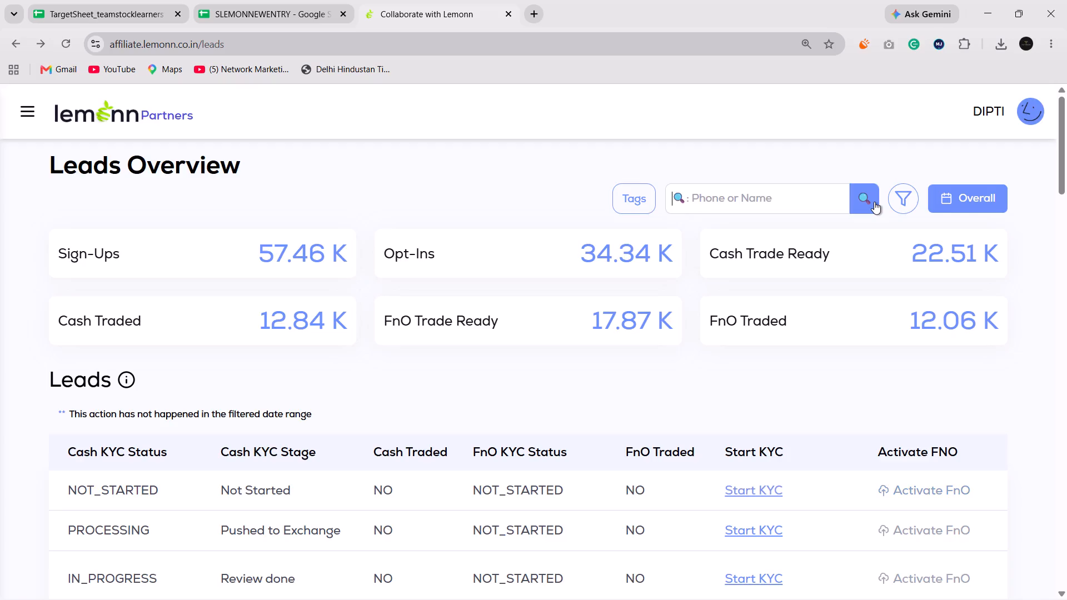
pyautogui.hotkey('ctrl', 'v')
pyautogui.press('Return')
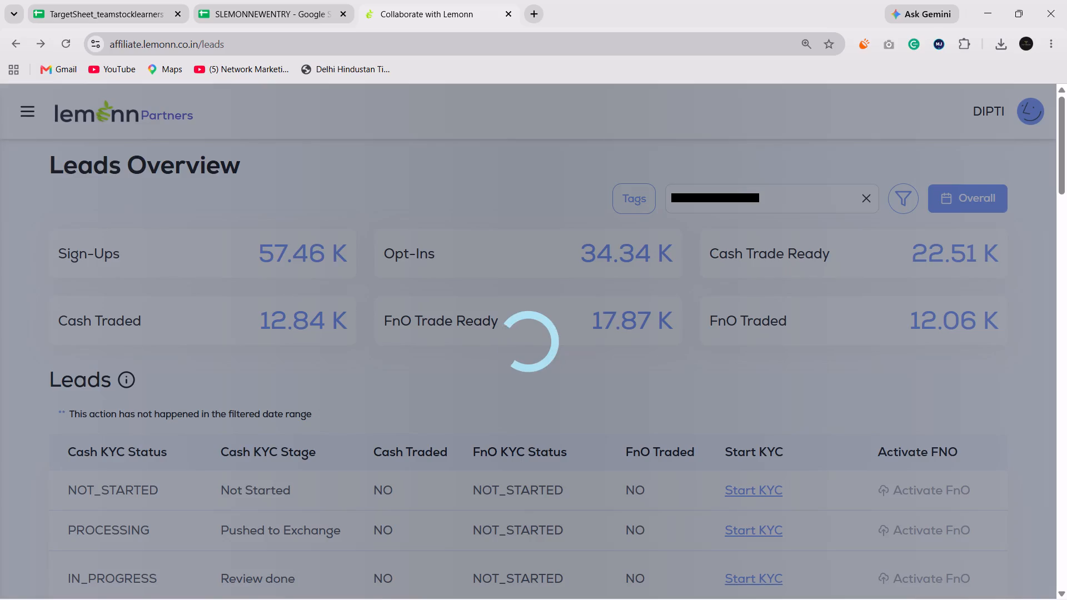
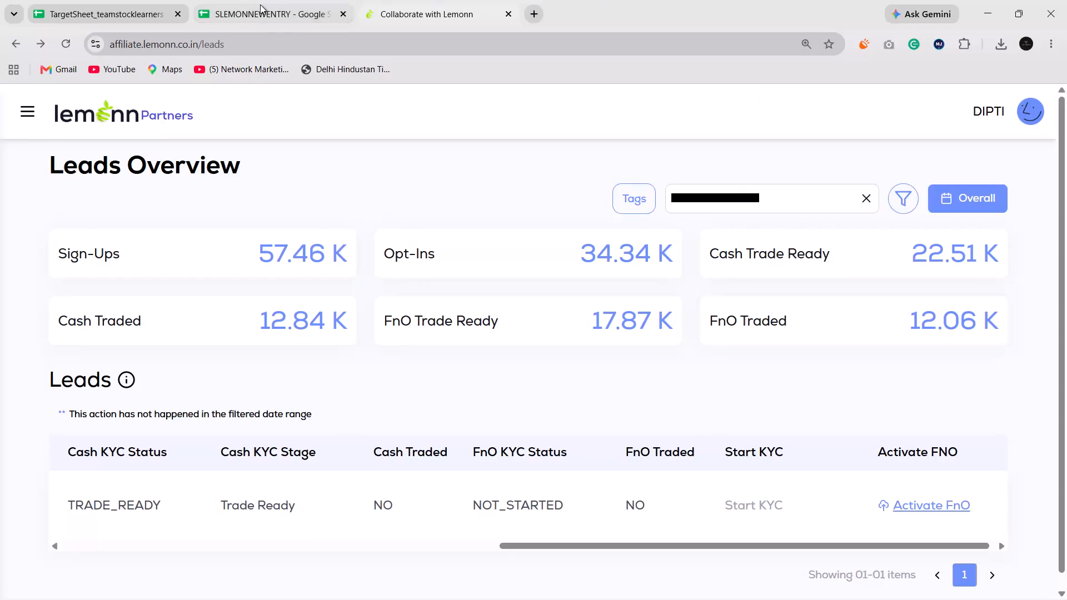
# In row 338 of SLEMONNEWENTRY's Sheet16, enter the status "f$o inactive" in column C and the call outcome "not answering" in column E.
pyautogui.click(260, 4)
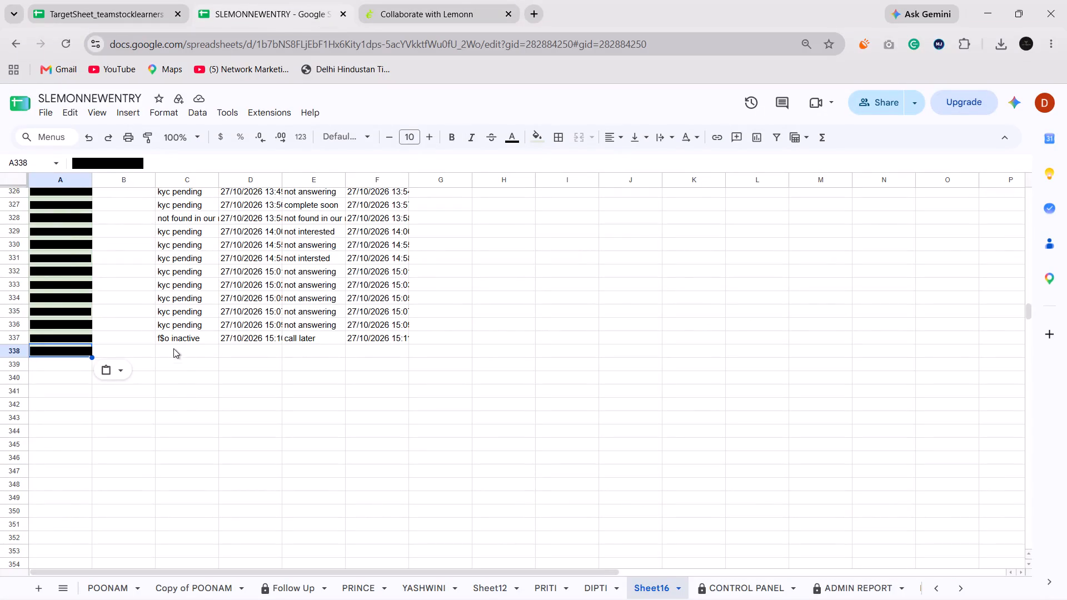
pyautogui.click(176, 356)
pyautogui.press('f')
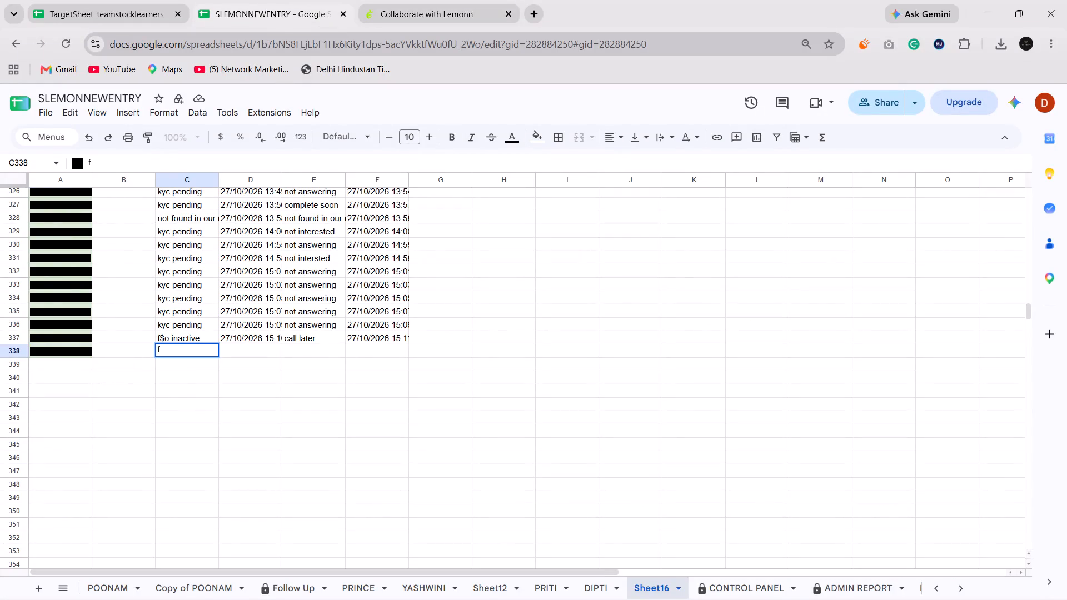
pyautogui.hotkey('shift', '$')
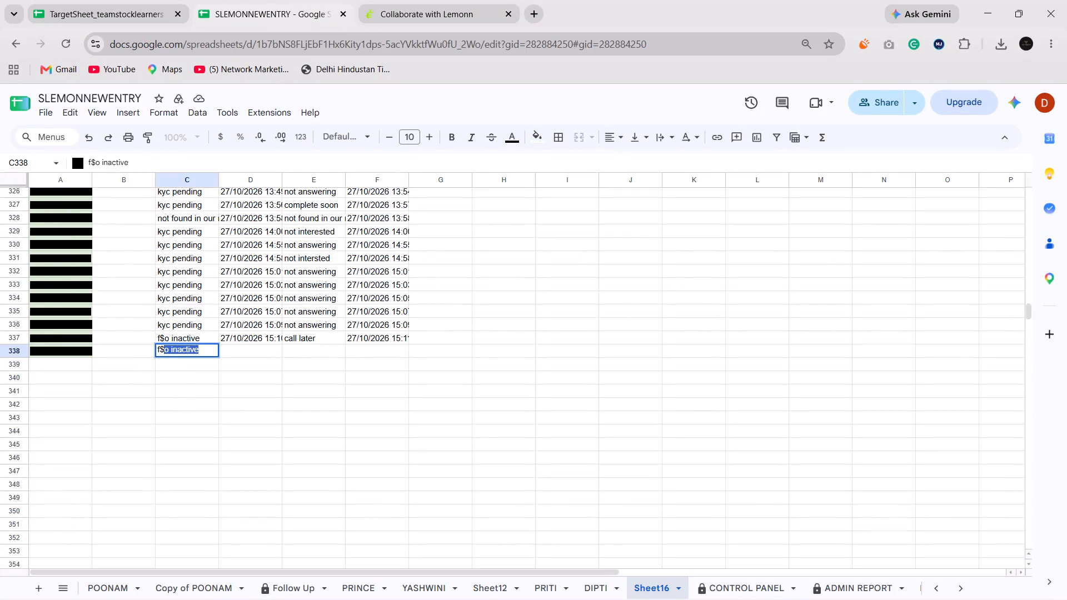
pyautogui.press('Right')
pyautogui.press('Right')
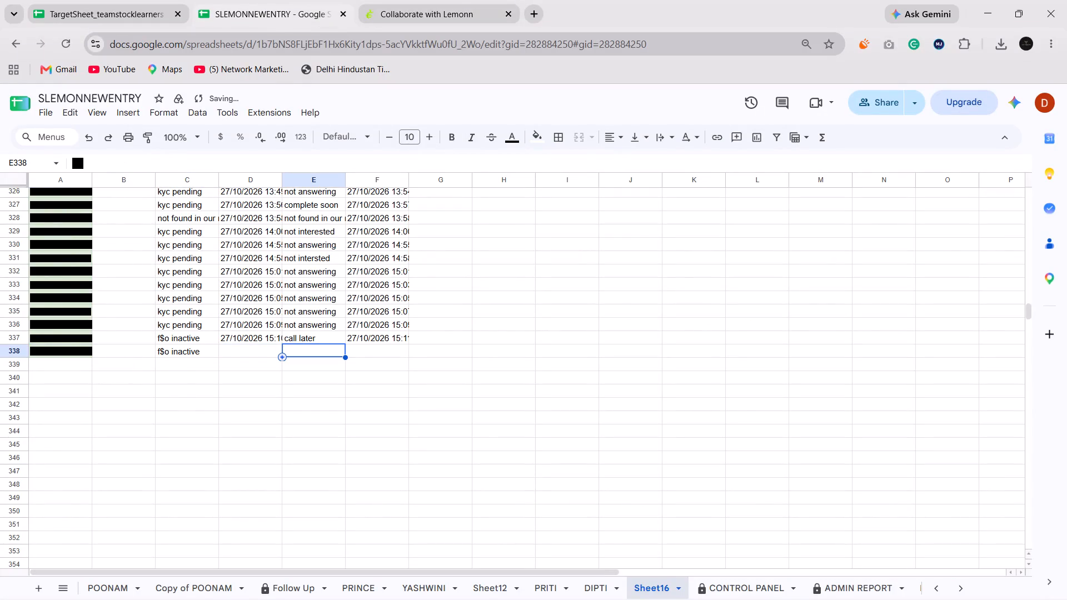
pyautogui.write('not answe')
pyautogui.write('ring')
pyautogui.press('Down')
# Copy the next lead's mobile number from cell C4975 of TargetSheet_teamstocklearners' DIPTI sheet into cell A339 of SLEMONNEWENTRY.
pyautogui.press('Left')
pyautogui.press('Left')
pyautogui.press('Left')
pyautogui.press('Left')
pyautogui.press('Left')
pyautogui.press('Left')
pyautogui.press('Left')
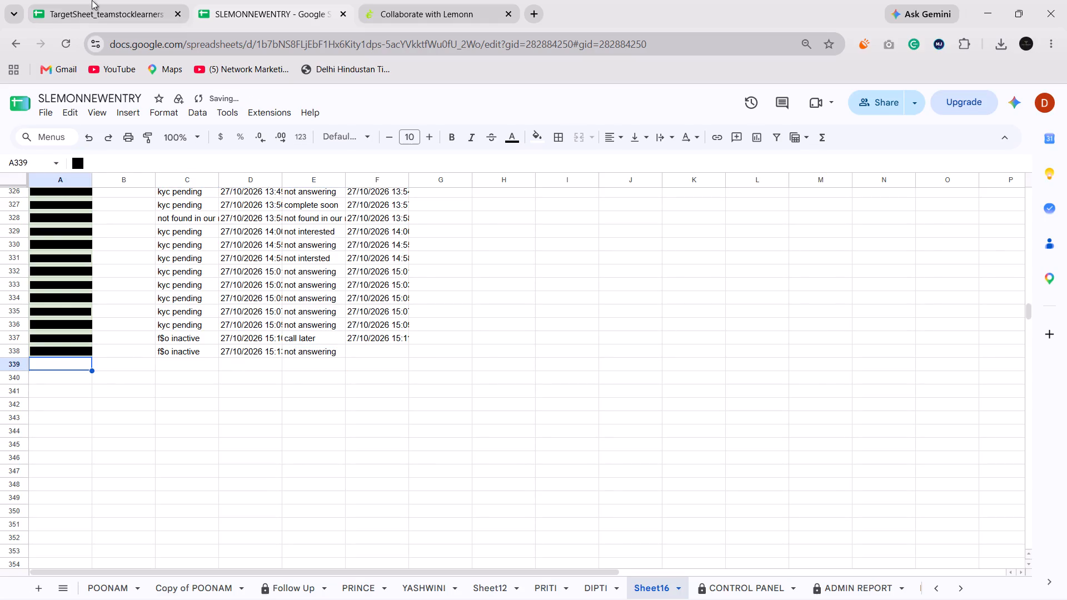
pyautogui.click(71, 1)
pyautogui.press('Down')
pyautogui.hotkey('ctrl', 'c')
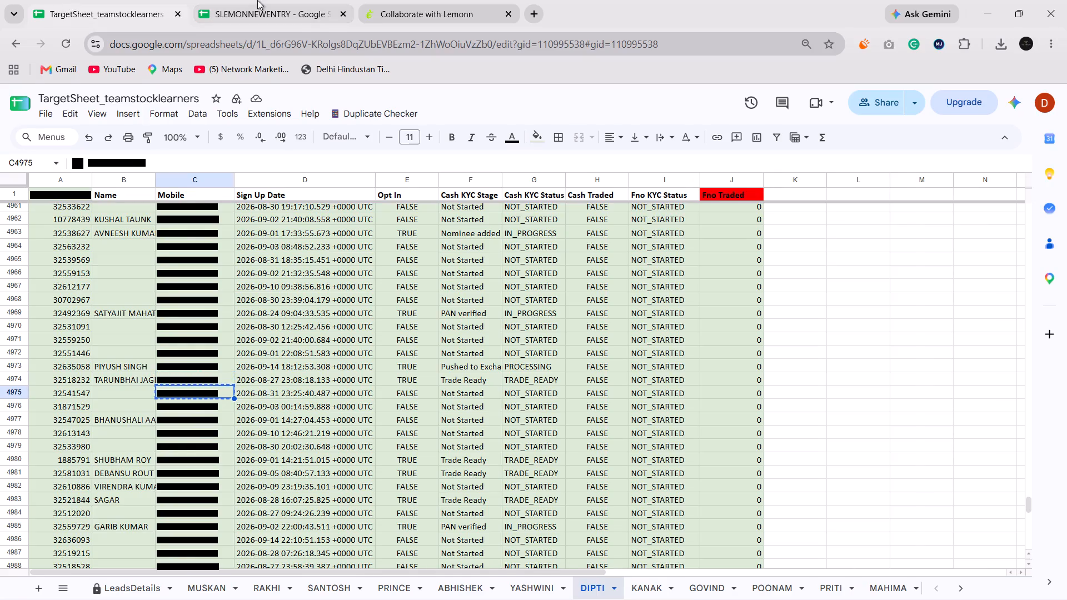
pyautogui.keyDown('ctrl'); pyautogui.click(258, 0); pyautogui.keyUp('ctrl')
pyautogui.hotkey('ctrl', 'v')
# Clear the previous search on the Lemonn Partners leads page and search for the mobile number copied into A339.
pyautogui.keyDown('ctrl'); pyautogui.click(390, 0); pyautogui.keyUp('ctrl')
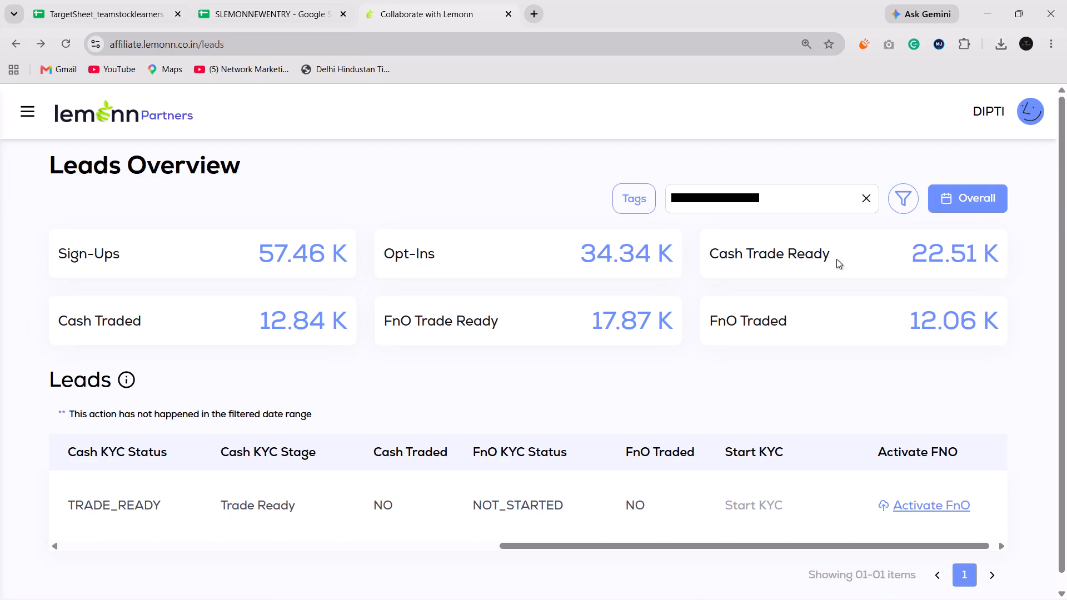
pyautogui.keyDown('ctrl'); pyautogui.click(860, 201); pyautogui.keyUp('ctrl')
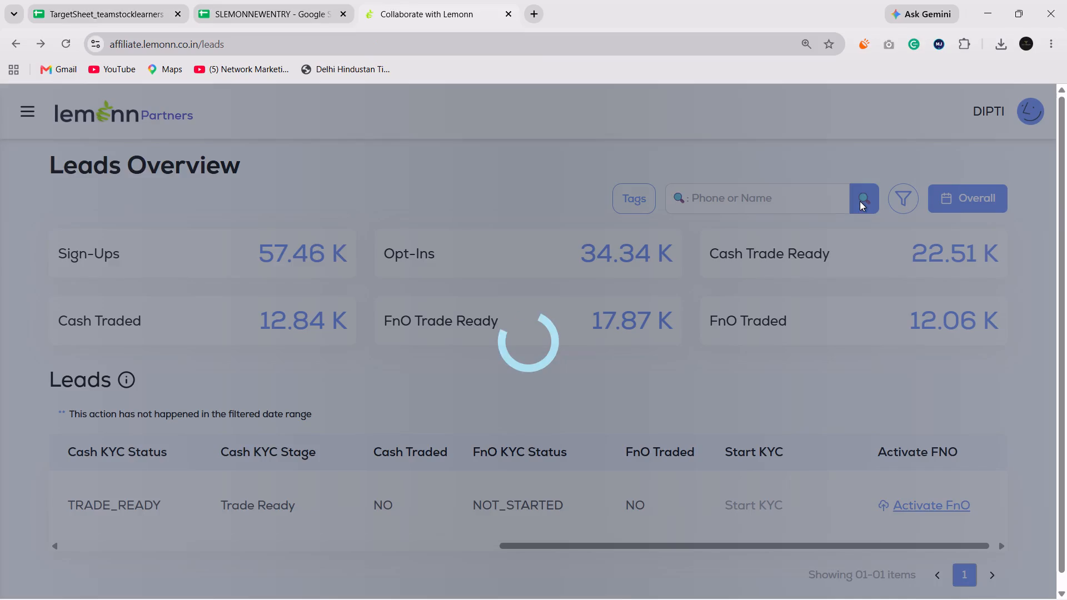
pyautogui.hotkey('ctrl', 'v')
pyautogui.press('Return')
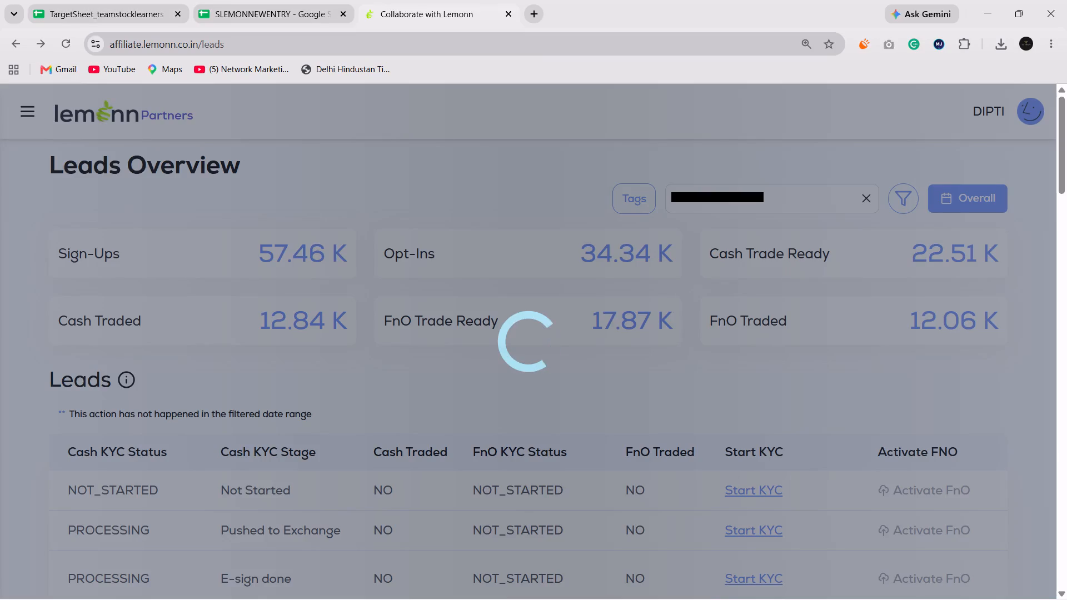
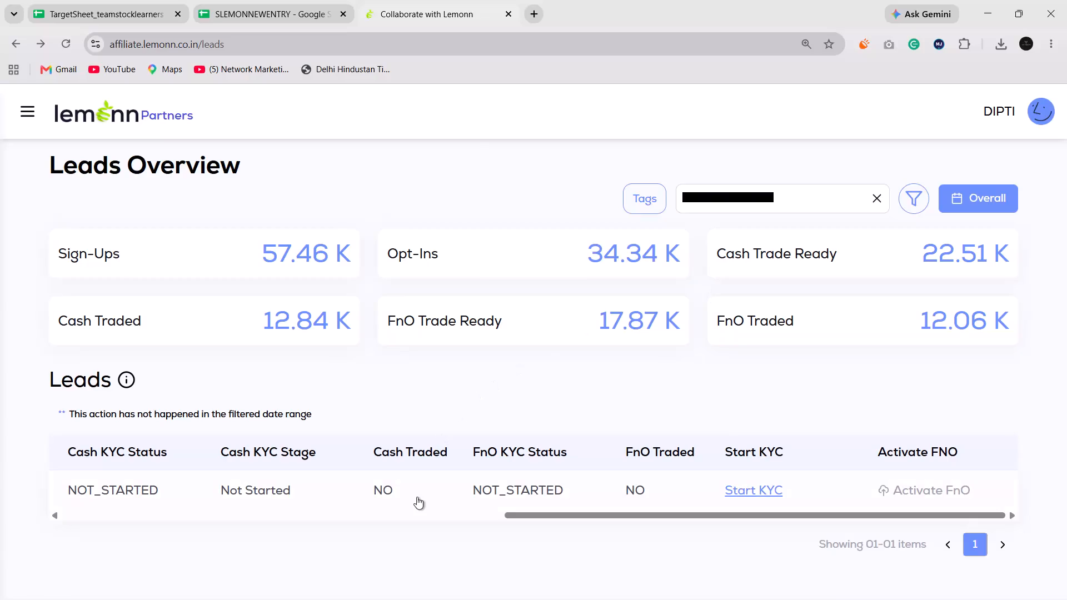
# Check the lead's KYC status on the Lemonn Partners leads page and enter "kyc pending" in cell C339 of SLEMONNEWENTRY's Sheet16.
pyautogui.hscroll(7, 417, 497)
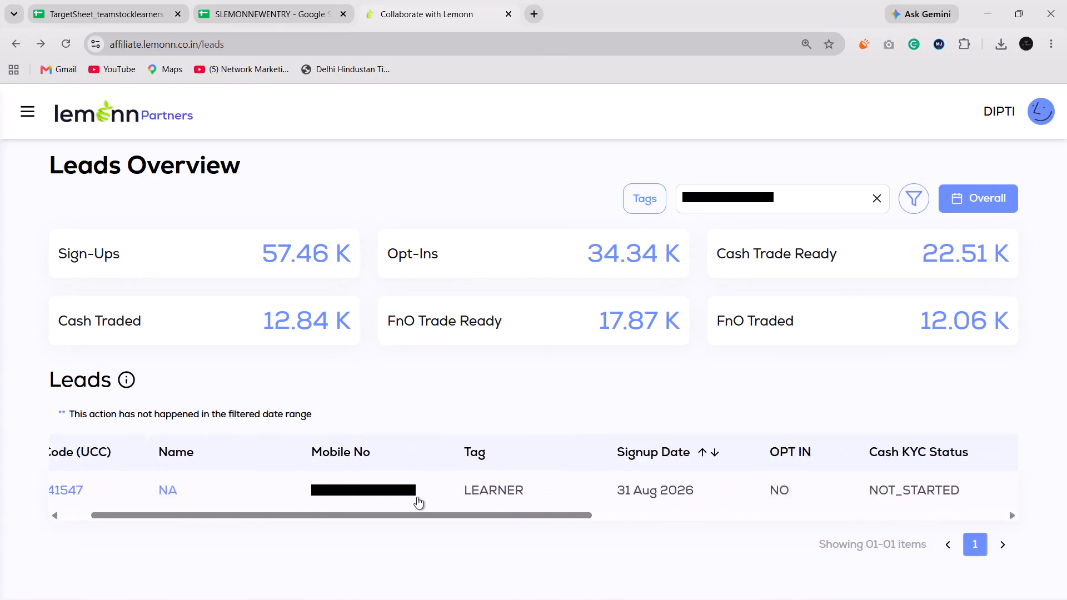
pyautogui.hscroll(-1, 368, 486)
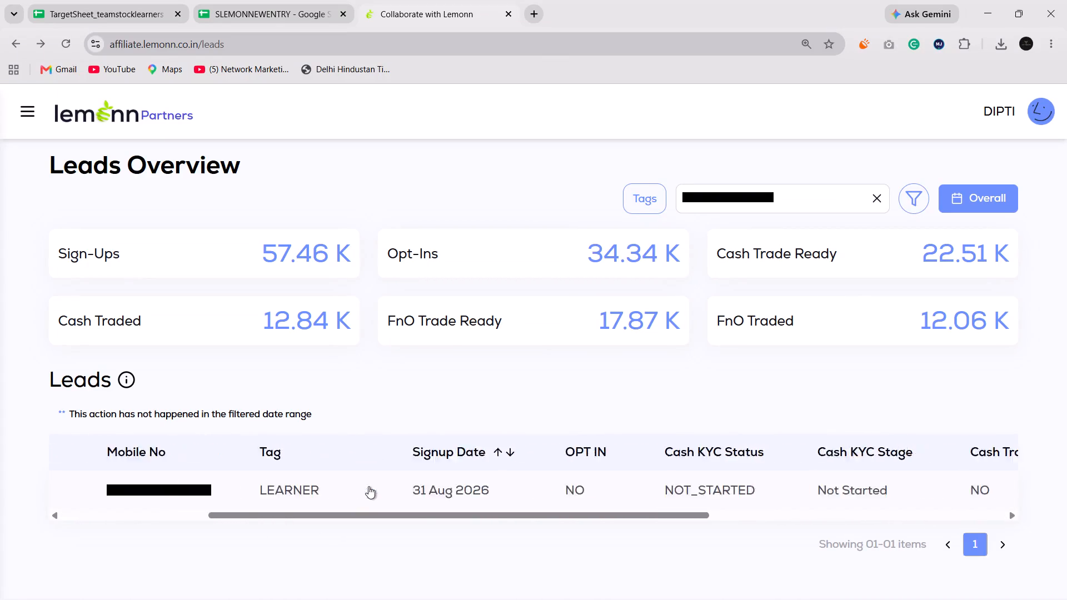
pyautogui.hscroll(-7, 368, 486)
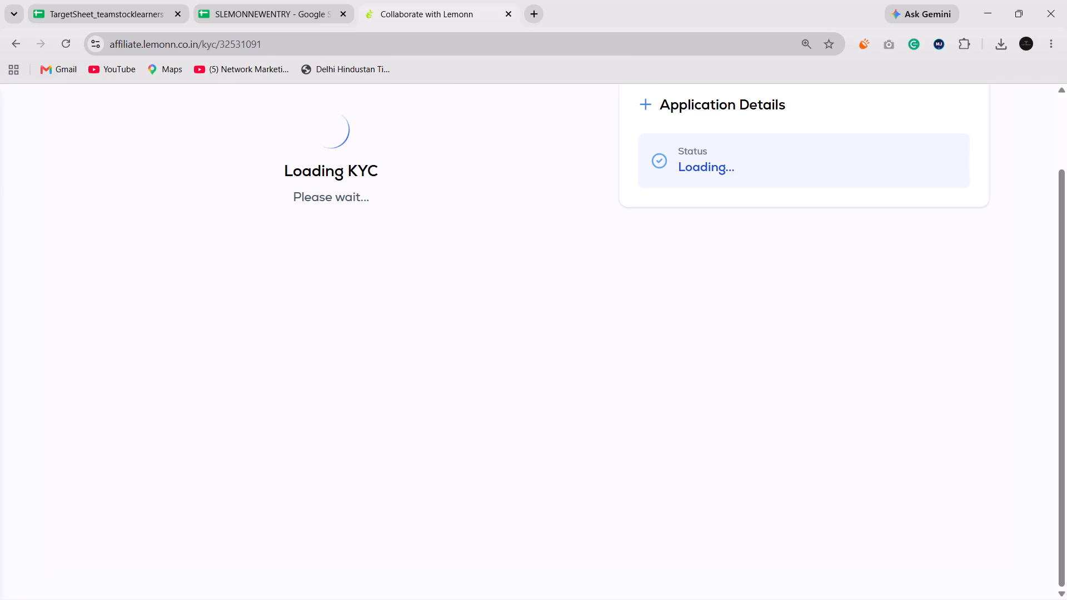
pyautogui.click(280, 13)
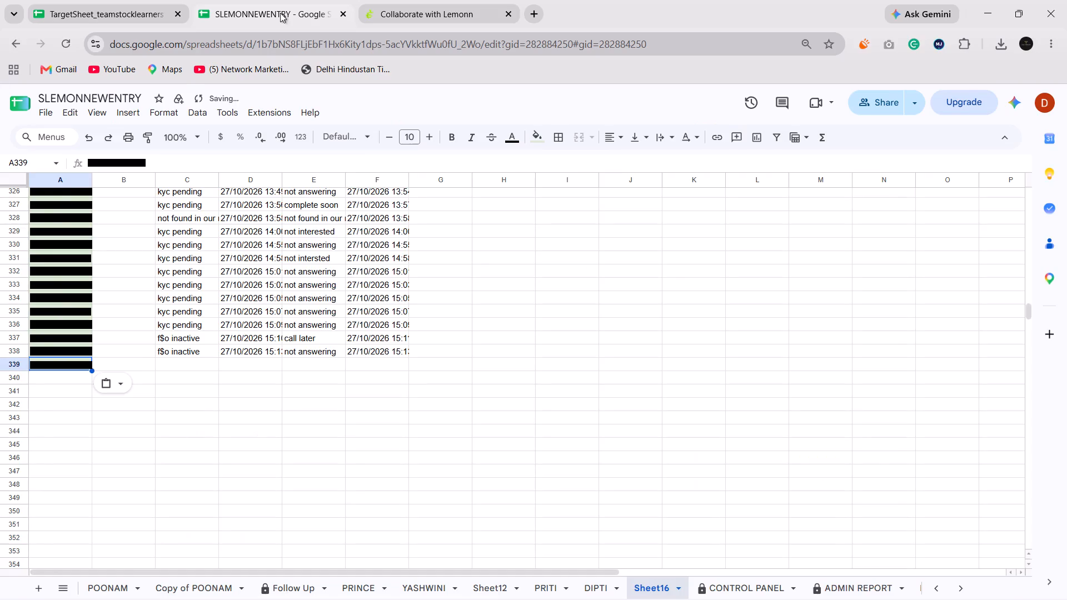
pyautogui.click(192, 374)
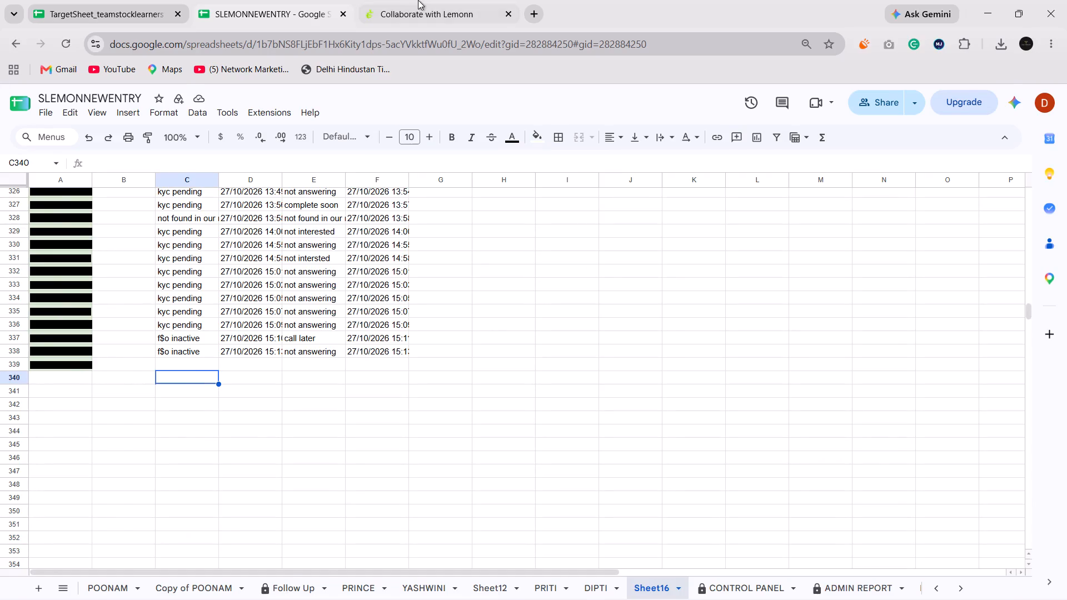
pyautogui.click(418, 0)
pyautogui.click(309, 0)
pyautogui.click(186, 360)
pyautogui.write('kyc pendu')
pyautogui.press('BackSpace')
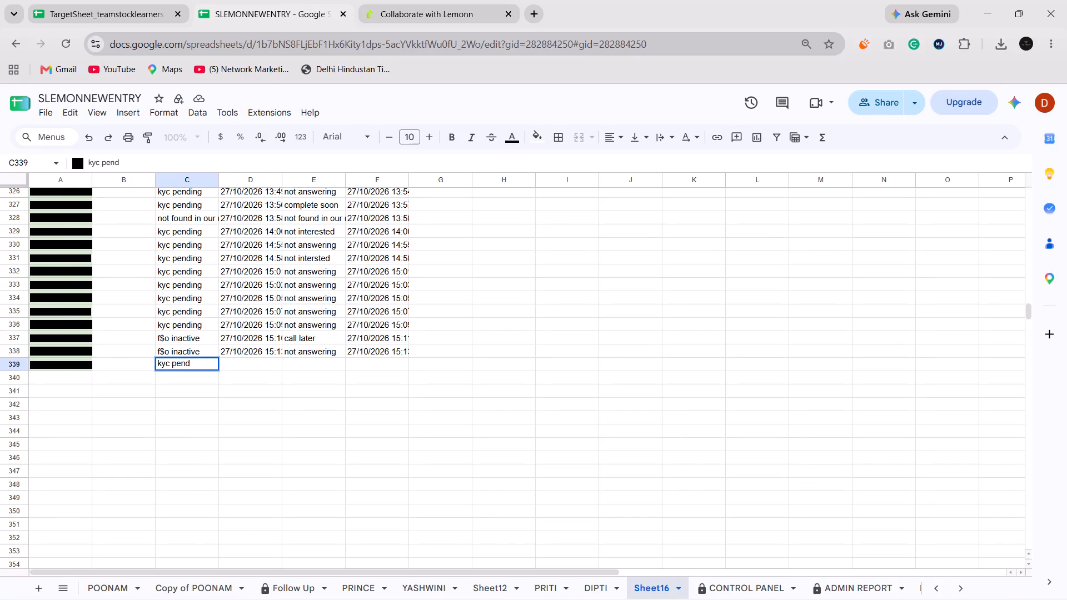
pyautogui.write('ing')
pyautogui.press('Right')
# Enter the call outcome "call later" in cell E339 of Sheet16.
pyautogui.press('Right')
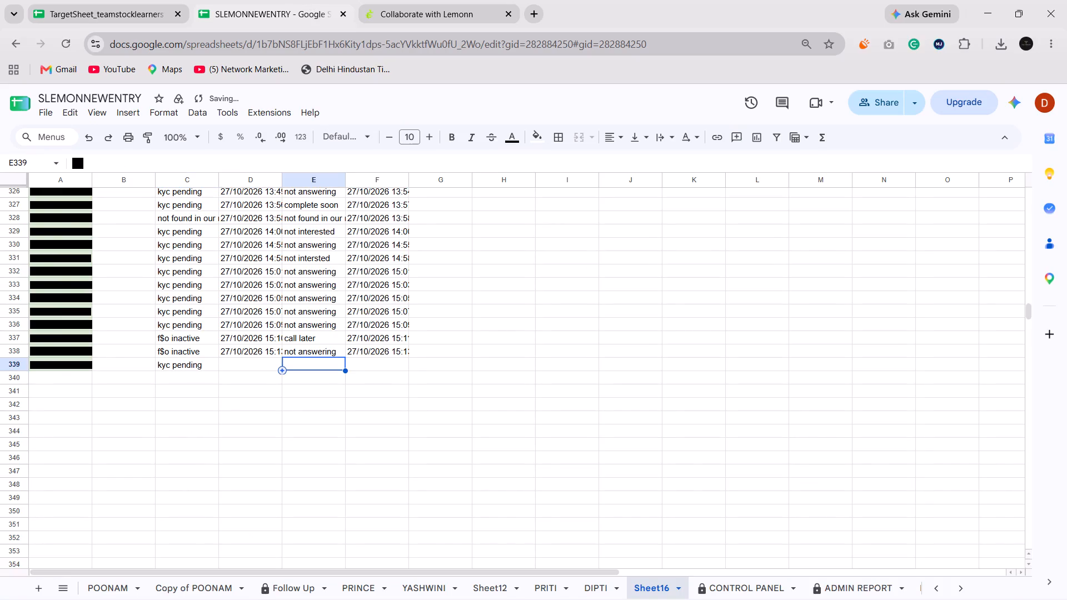
pyautogui.write('no')
pyautogui.press('space')
pyautogui.press('BackSpace')
pyautogui.write('t answe')
pyautogui.press('BackSpace')
pyautogui.press('BackSpace')
pyautogui.press('BackSpace')
pyautogui.press('BackSpace')
pyautogui.press('BackSpace')
pyautogui.press('BackSpace')
pyautogui.press('BackSpace')
pyautogui.press('BackSpace')
pyautogui.press('BackSpace')
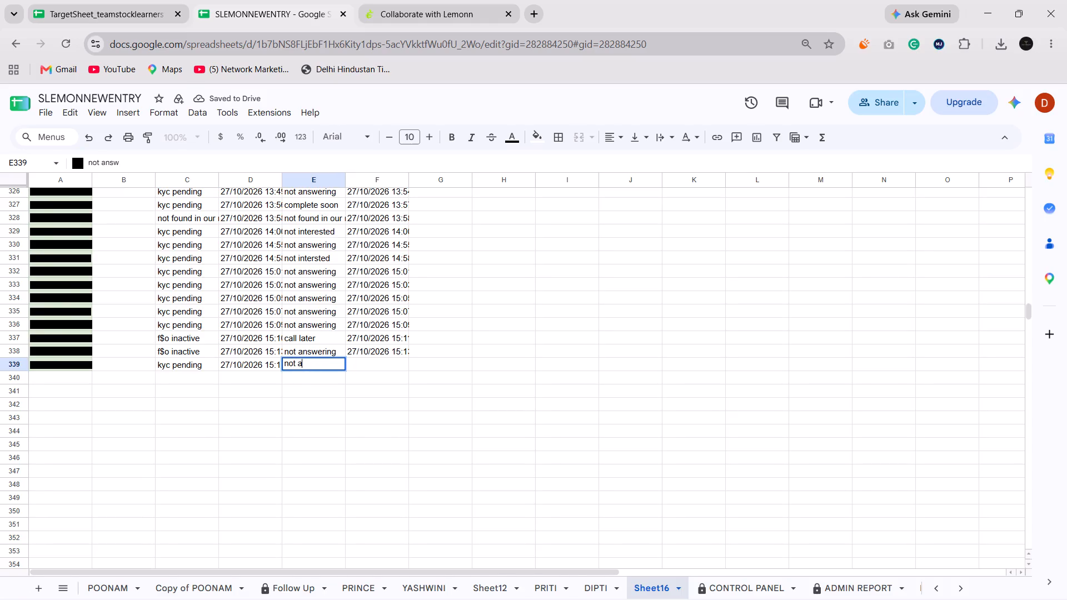
pyautogui.press('n')
pyautogui.press('BackSpace')
pyautogui.write('call later')
pyautogui.press('Down')
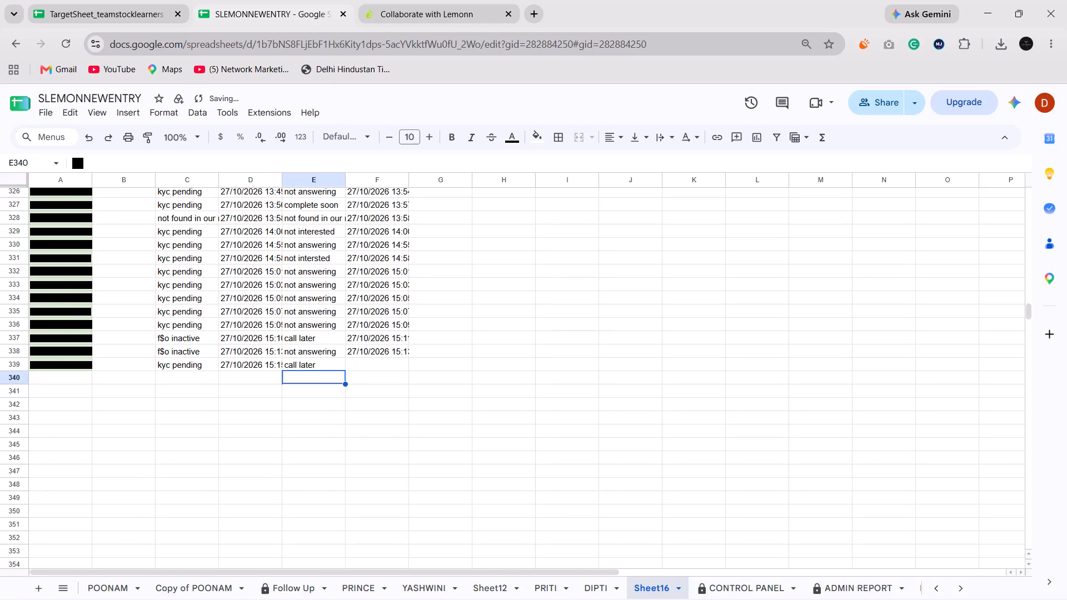
# Copy the next lead's mobile number from cell C4976 of TargetSheet_teamstocklearners' DIPTI sheet into cell A340 of SLEMONNEWENTRY.
pyautogui.press('Left')
pyautogui.press('Left')
pyautogui.press('Left')
pyautogui.press('Left')
pyautogui.press('Left')
pyautogui.click(92, 0)
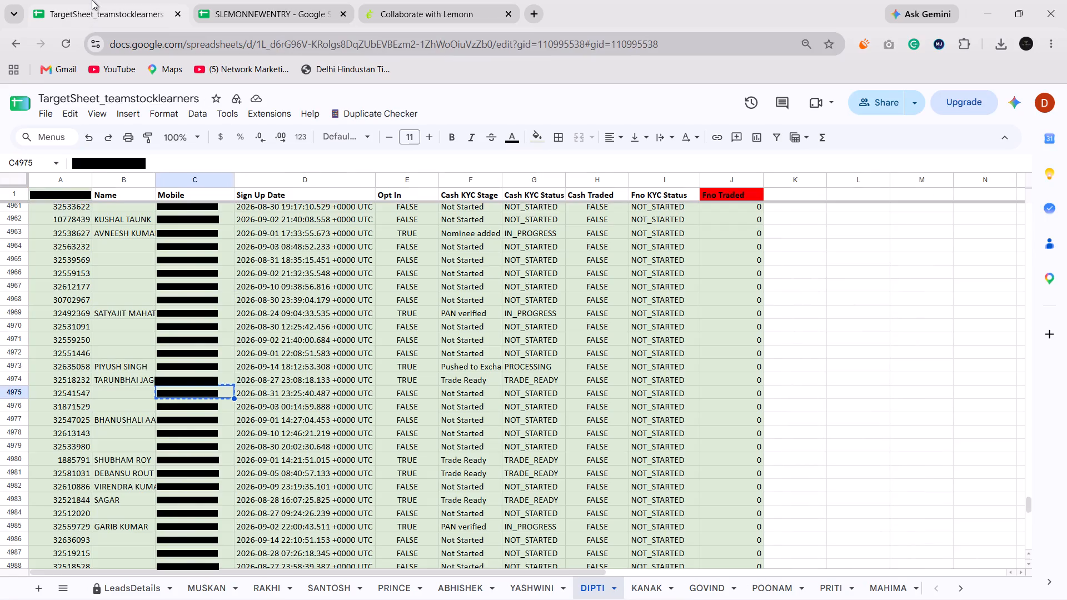
pyautogui.press('Left')
pyautogui.press('Down')
pyautogui.press('Right')
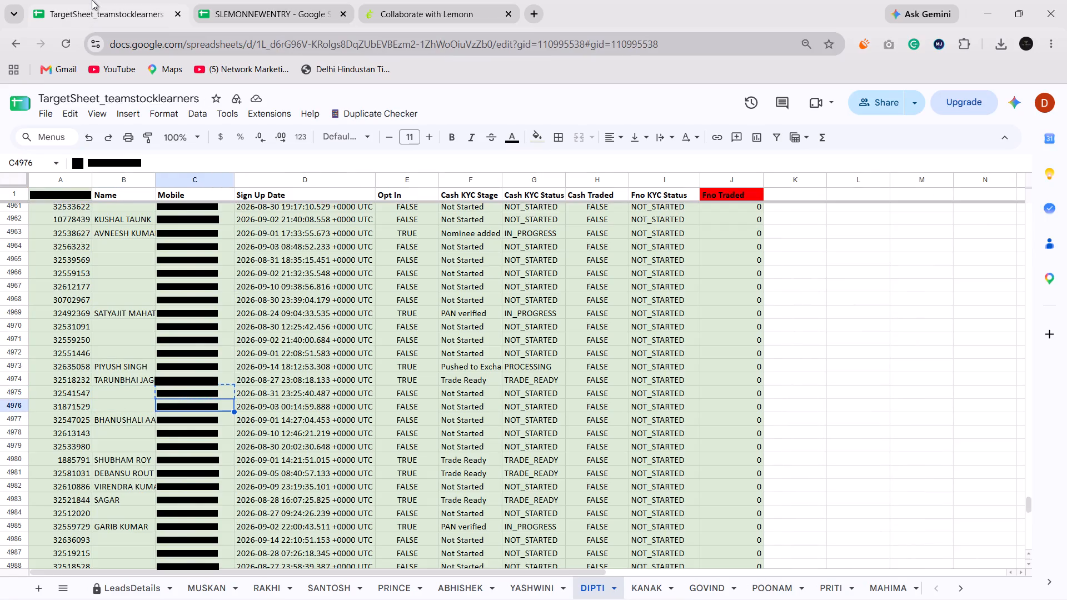
pyautogui.hotkey('ctrl', 'c')
pyautogui.keyDown('ctrl'); pyautogui.click(269, 0); pyautogui.keyUp('ctrl')
pyautogui.hotkey('ctrl', 'v')
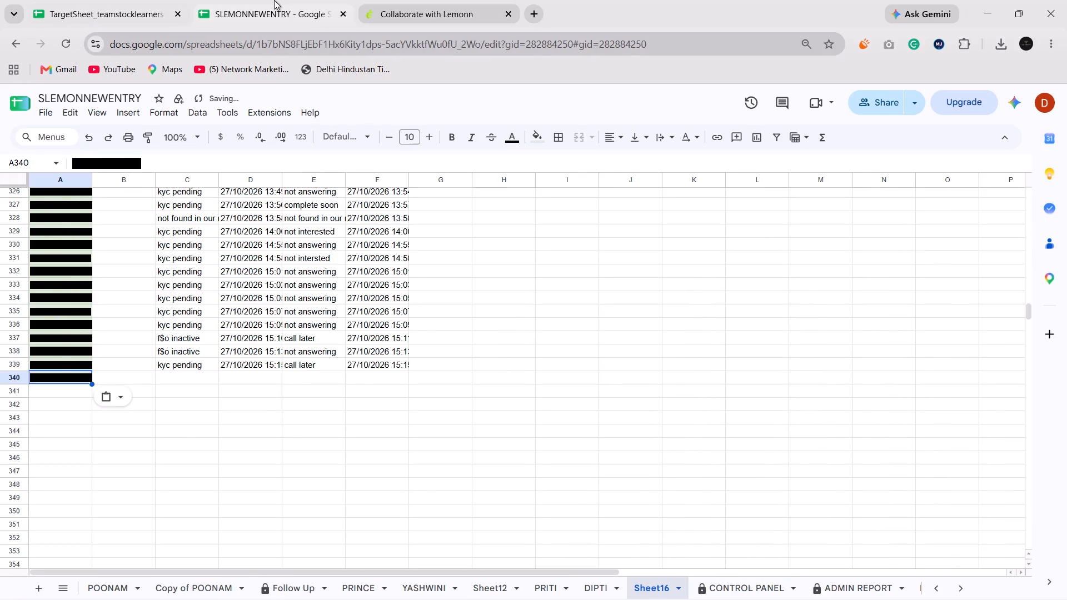
# Switch to Lemonn Partners and return from the open KYC form to the leads page.
pyautogui.keyDown('ctrl'); pyautogui.click(425, 0); pyautogui.keyUp('ctrl')
pyautogui.scroll(4, 411, 217)
pyautogui.hscroll(5, 411, 217)
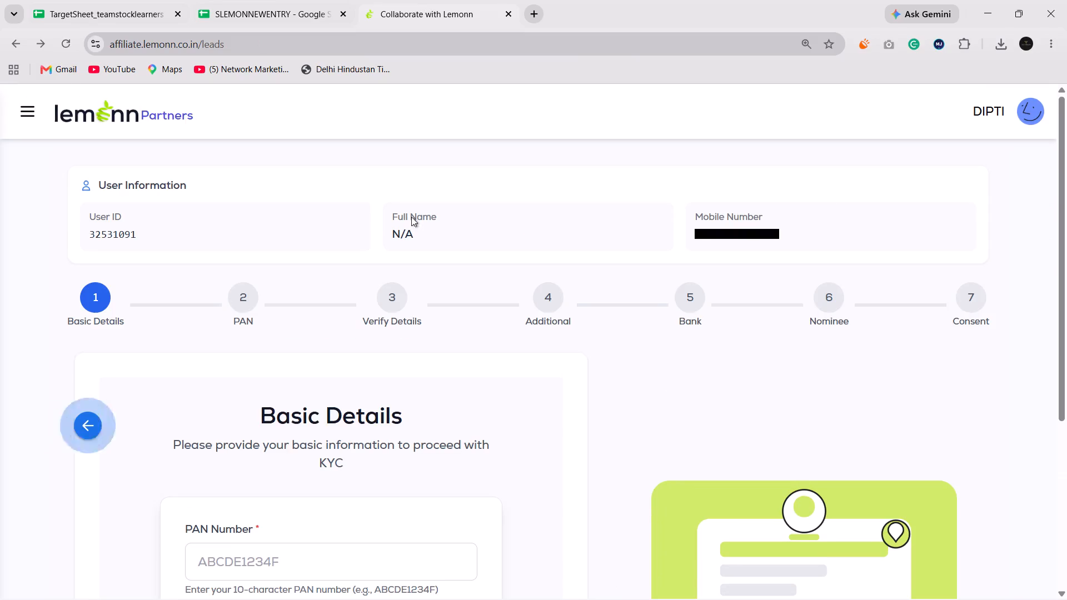
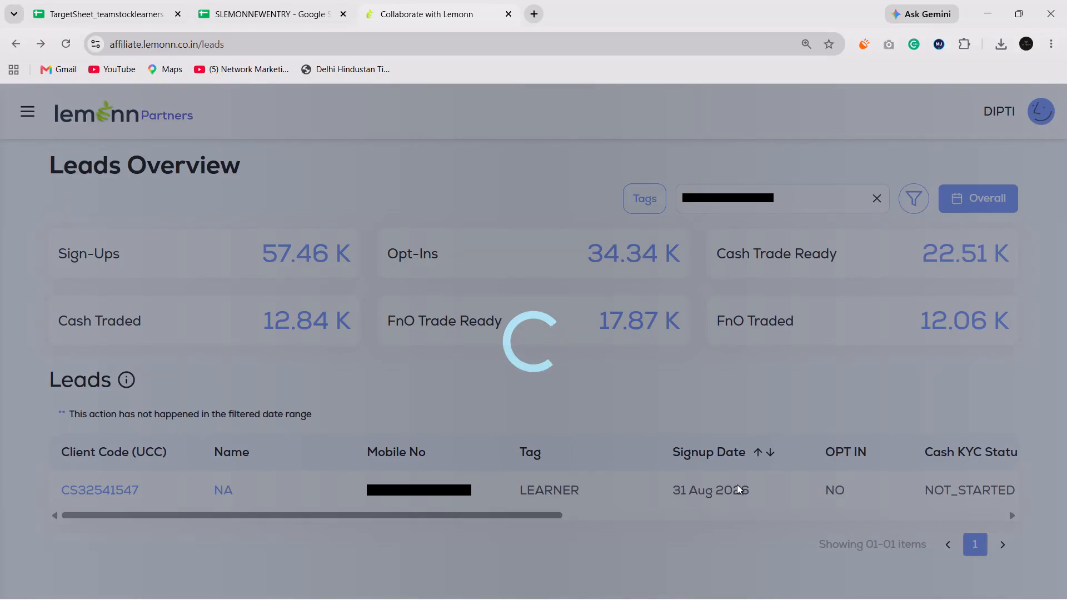
# Switch to SLEMONNEWENTRY and enter "record not found" as both status and call outcome in cells C340 and E340 of Sheet16.
pyautogui.click(249, 1)
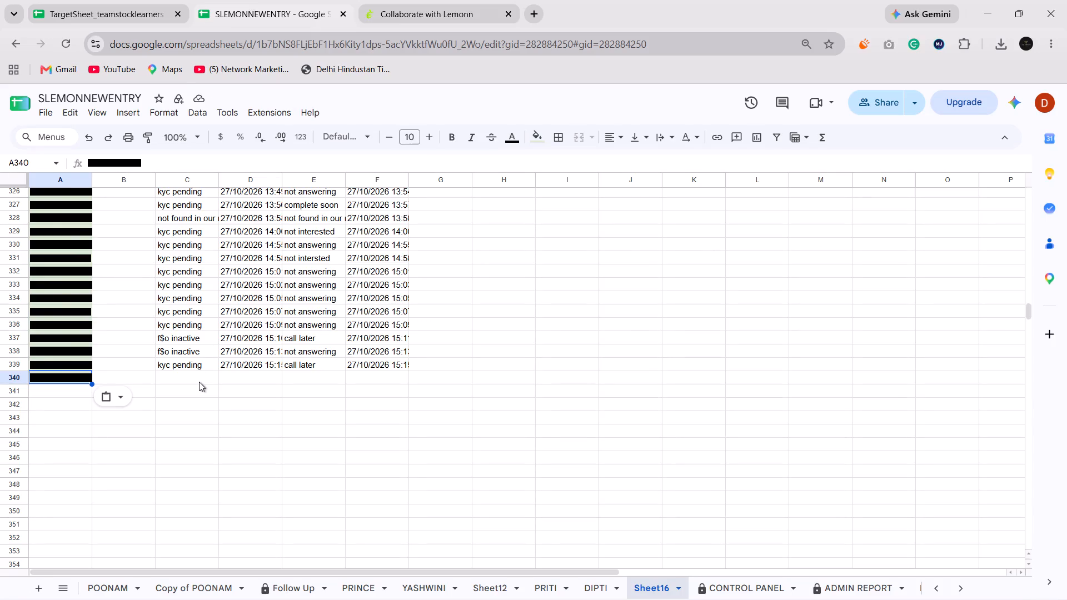
pyautogui.click(199, 382)
pyautogui.write('record not found')
pyautogui.press('Right')
pyautogui.press('Right')
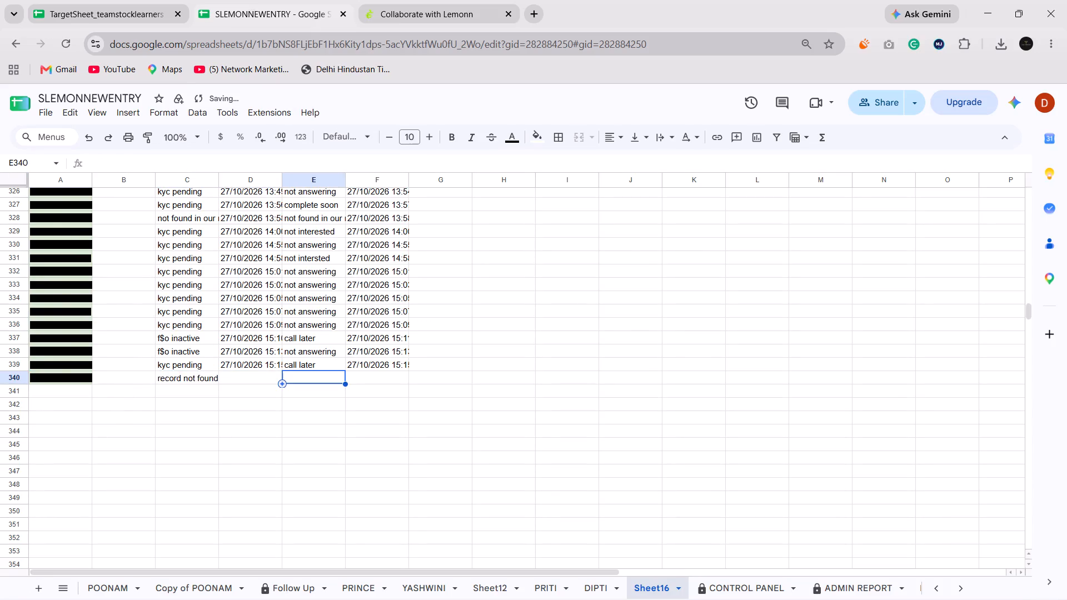
pyautogui.write('record not found')
pyautogui.press('Down')
# Copy the next lead's mobile number from cell C4977 of TargetSheet_teamstocklearners' DIPTI sheet into cell A341 of SLEMONNEWENTRY's Sheet16.
pyautogui.press('Left')
pyautogui.press('Left')
pyautogui.press('Left')
pyautogui.press('Left')
pyautogui.press('Left')
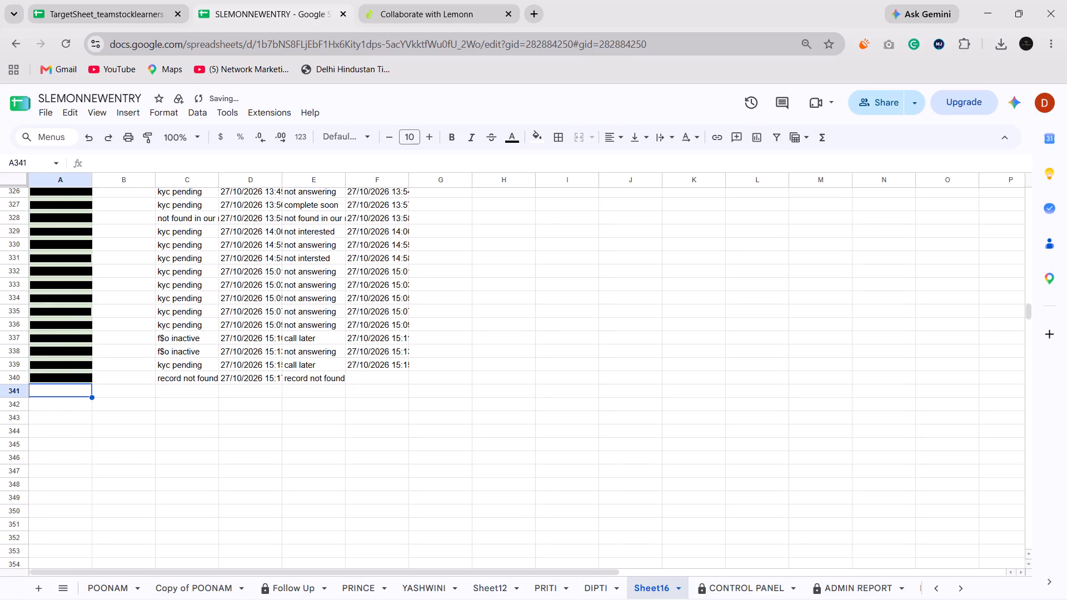
pyautogui.click(49, 0)
pyautogui.press('Down')
pyautogui.hotkey('ctrl', 'c')
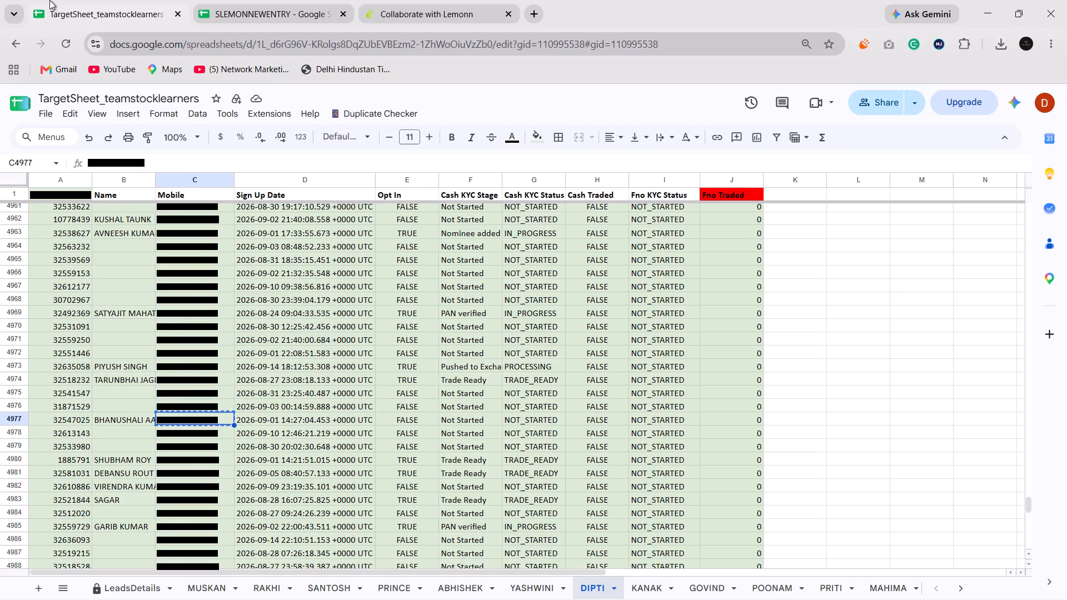
pyautogui.keyDown('ctrl'); pyautogui.click(266, 0); pyautogui.keyUp('ctrl')
pyautogui.hotkey('ctrl', 'v')
# Switch to Lemonn Partners and replace the previous leads search with a search for the copied mobile number.
pyautogui.keyDown('ctrl'); pyautogui.click(442, 0); pyautogui.keyUp('ctrl')
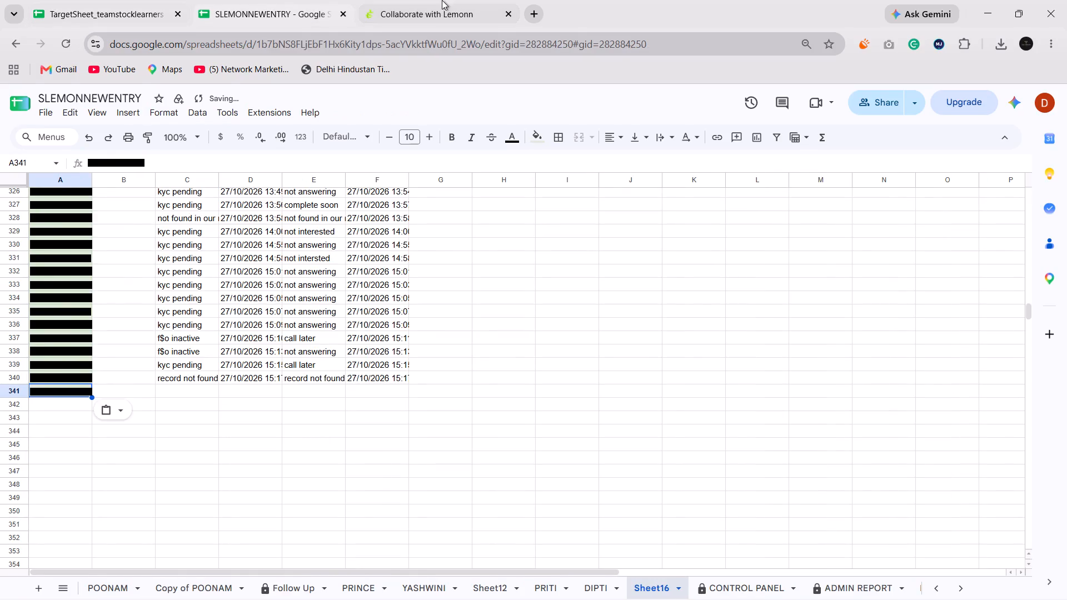
pyautogui.keyDown('ctrl'); pyautogui.click(859, 199); pyautogui.keyUp('ctrl')
pyautogui.keyDown('ctrl'); pyautogui.click(865, 199); pyautogui.keyUp('ctrl')
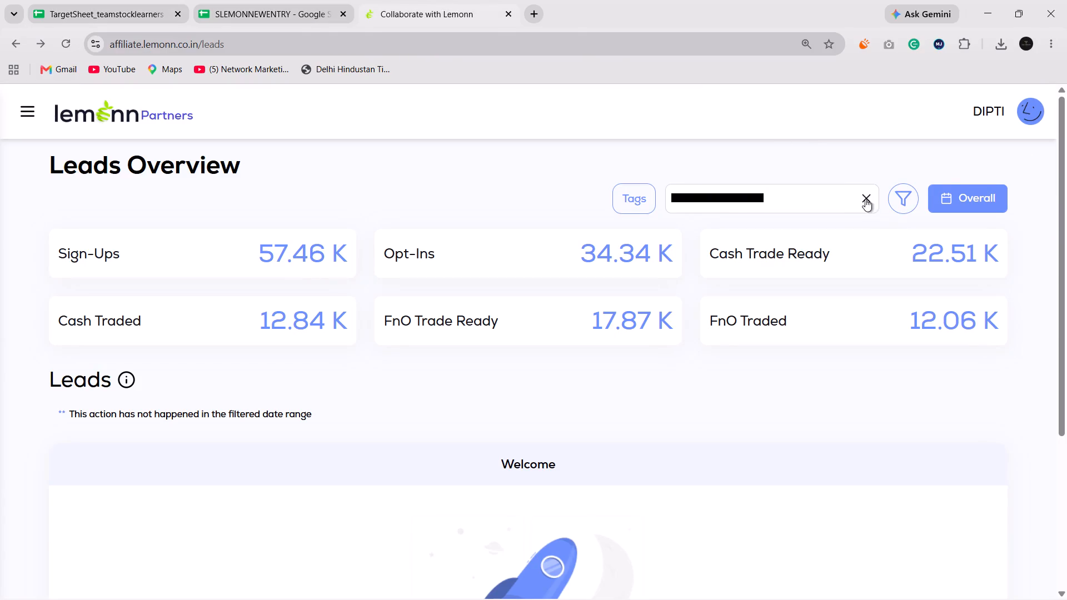
pyautogui.hotkey('ctrl', 'v')
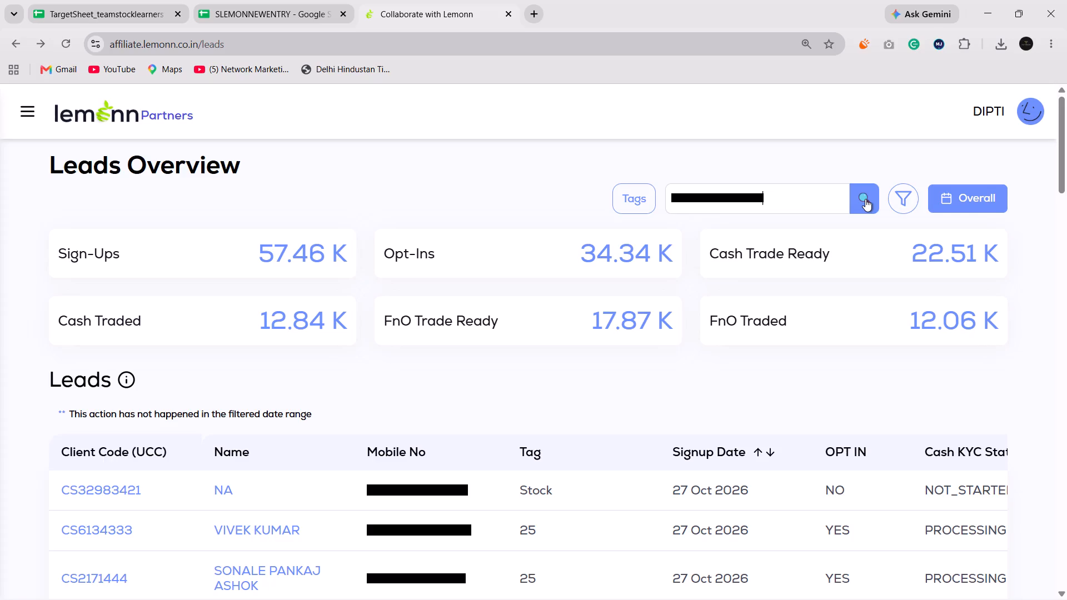
pyautogui.press('Return')
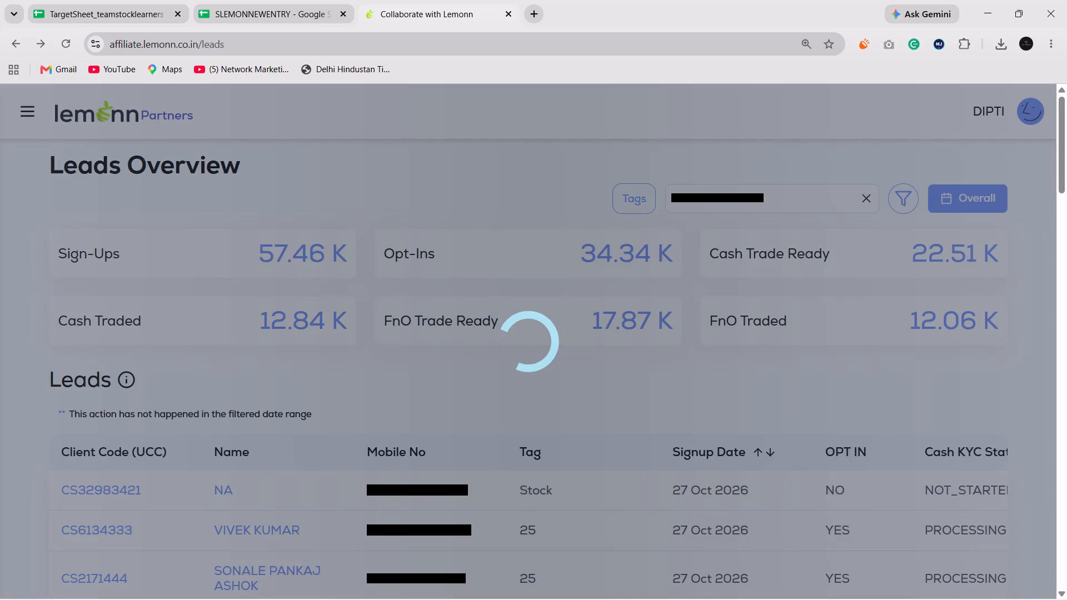
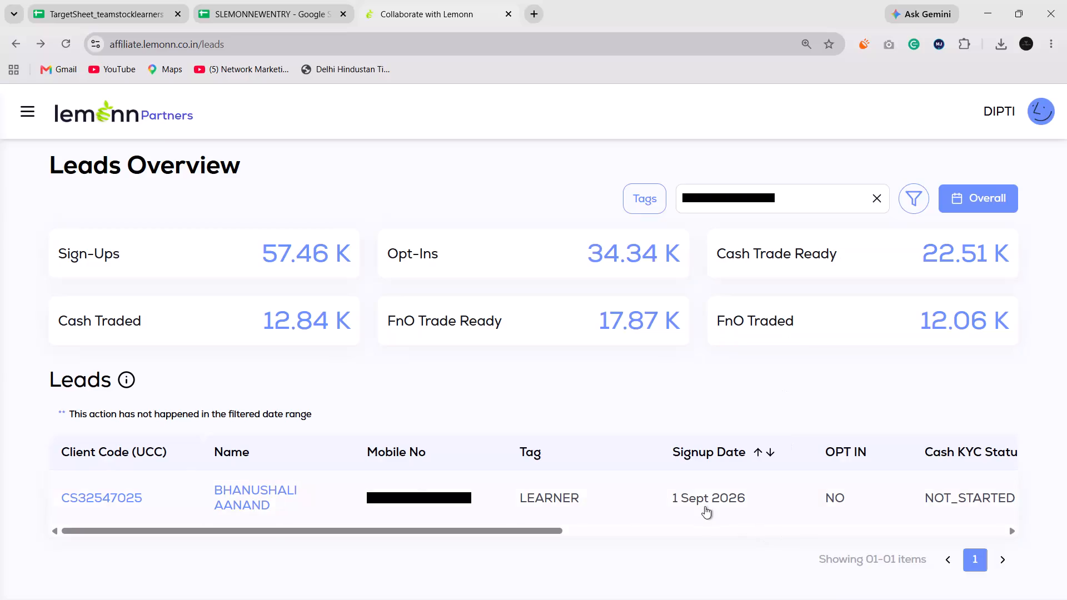
# Check the lead's KYC columns, and log status "kyc pending" in C341 and call outcome "not answering" in E341 of SLEMONNEWENTRY's Sheet16.
pyautogui.hscroll(-13, 705, 506)
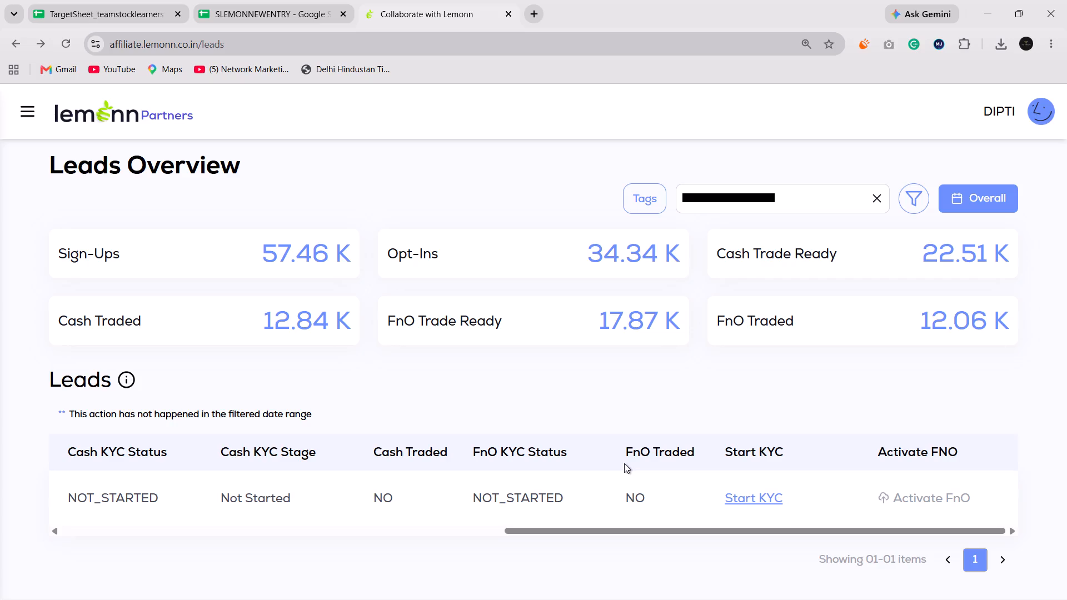
pyautogui.click(195, 0)
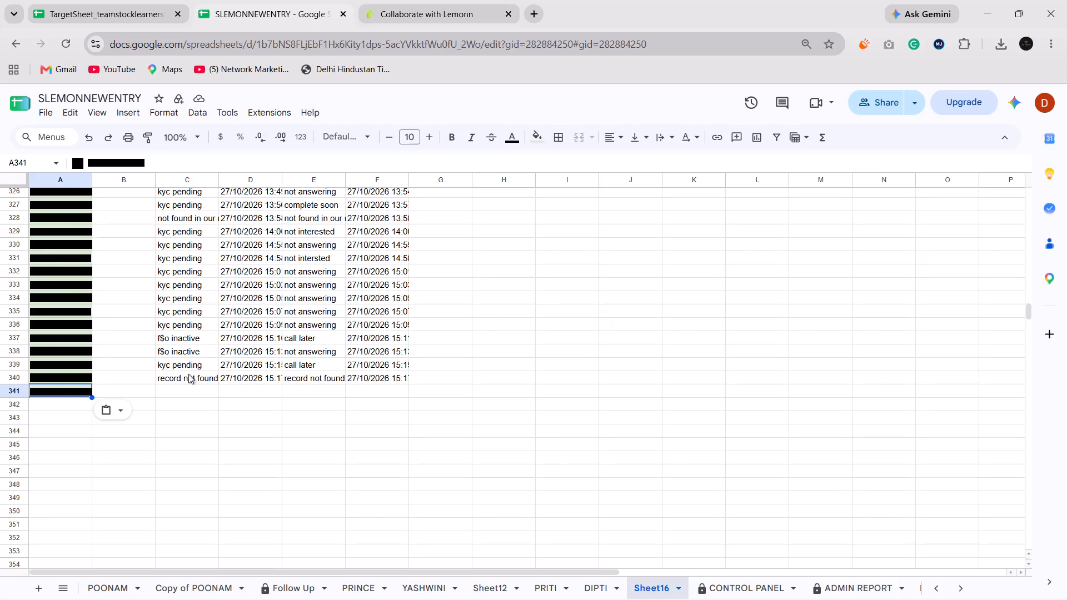
pyautogui.click(190, 390)
pyautogui.write('kayc')
pyautogui.press('space')
pyautogui.press('BackSpace')
pyautogui.press('BackSpace')
pyautogui.press('BackSpace')
pyautogui.press('BackSpace')
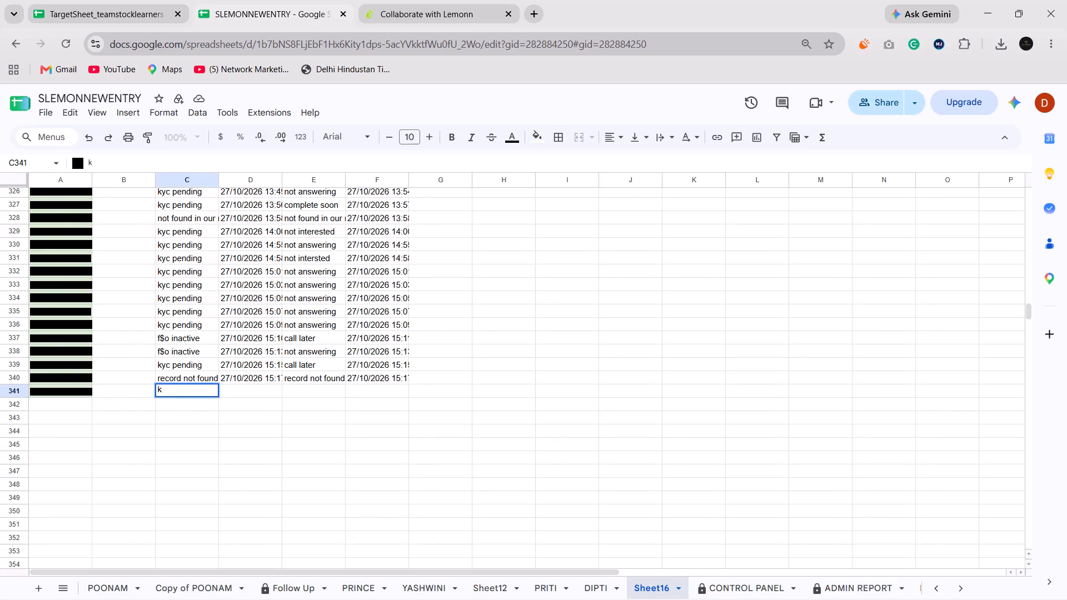
pyautogui.click(190, 390)
pyautogui.write('yca')
pyautogui.press('space')
pyautogui.press('BackSpace')
pyautogui.press('BackSpace')
pyautogui.press('space')
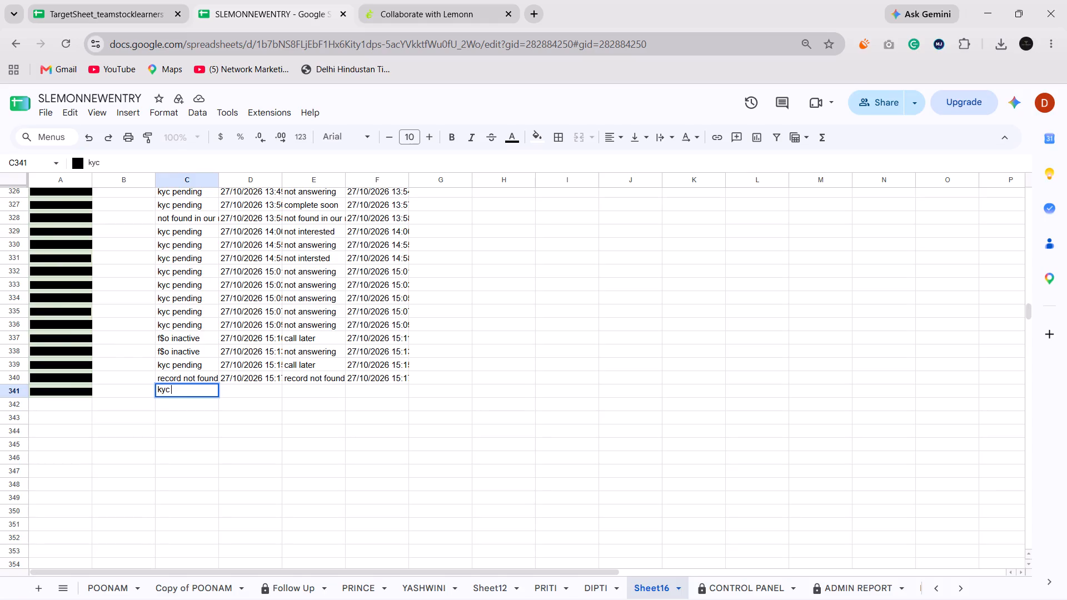
pyautogui.write('pending')
pyautogui.press('Return')
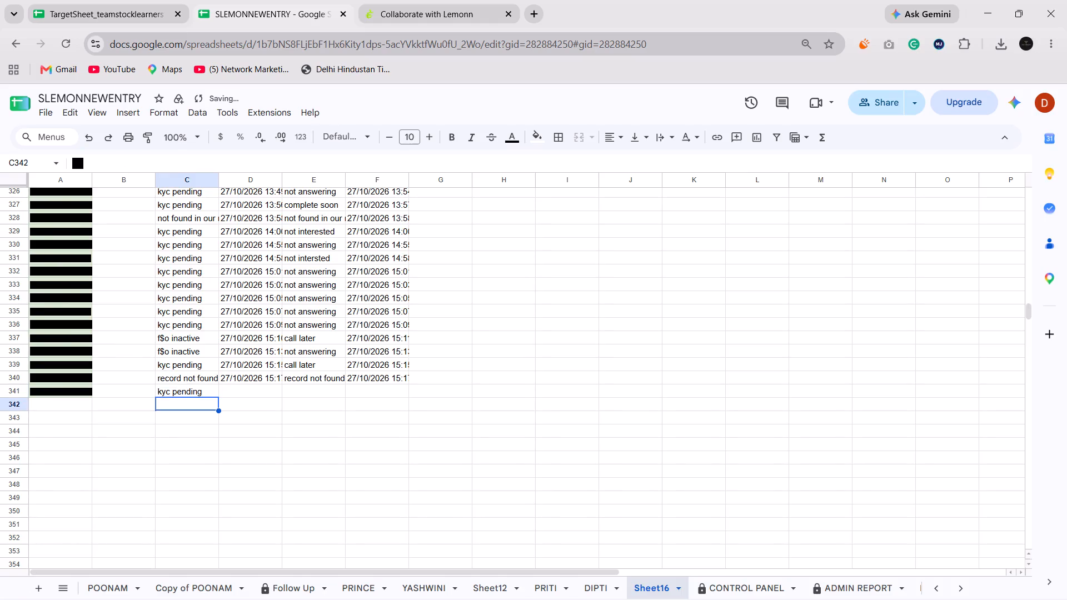
pyautogui.click(322, 396)
pyautogui.write('not answering')
pyautogui.press('Right')
# Copy the next lead's mobile number from cell C4978 of TargetSheet_teamstocklearners' DIPTI sheet into cell A342 of SLEMONNEWENTRY's Sheet16.
pyautogui.press('Down')
pyautogui.press('Left')
pyautogui.press('Left')
pyautogui.press('Left')
pyautogui.press('Left')
pyautogui.press('Left')
pyautogui.press('Left')
pyautogui.press('Left')
pyautogui.press('Left')
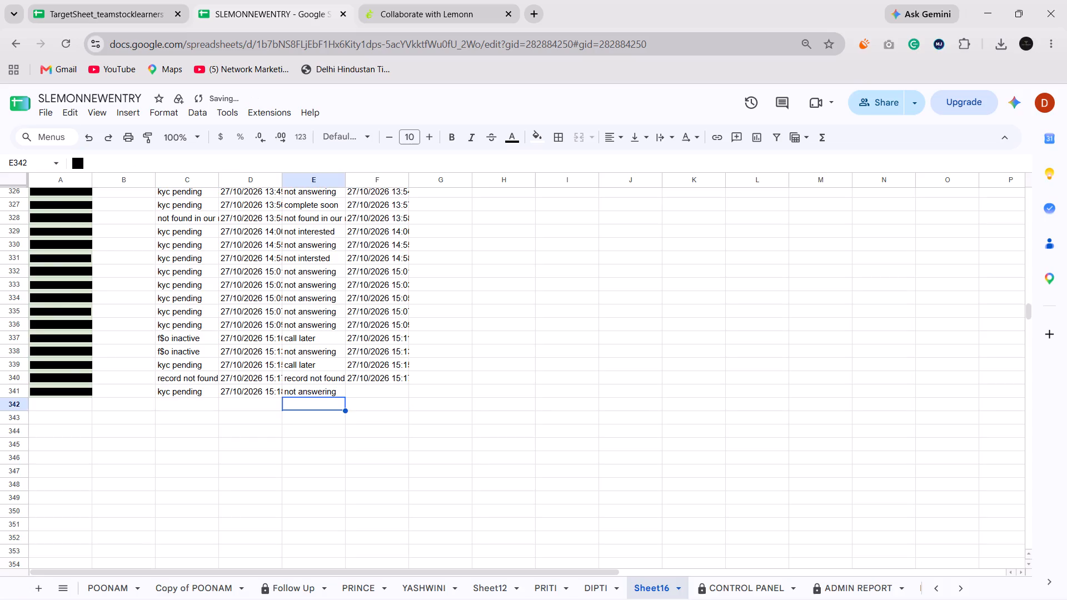
pyautogui.click(134, 0)
pyautogui.press('Down')
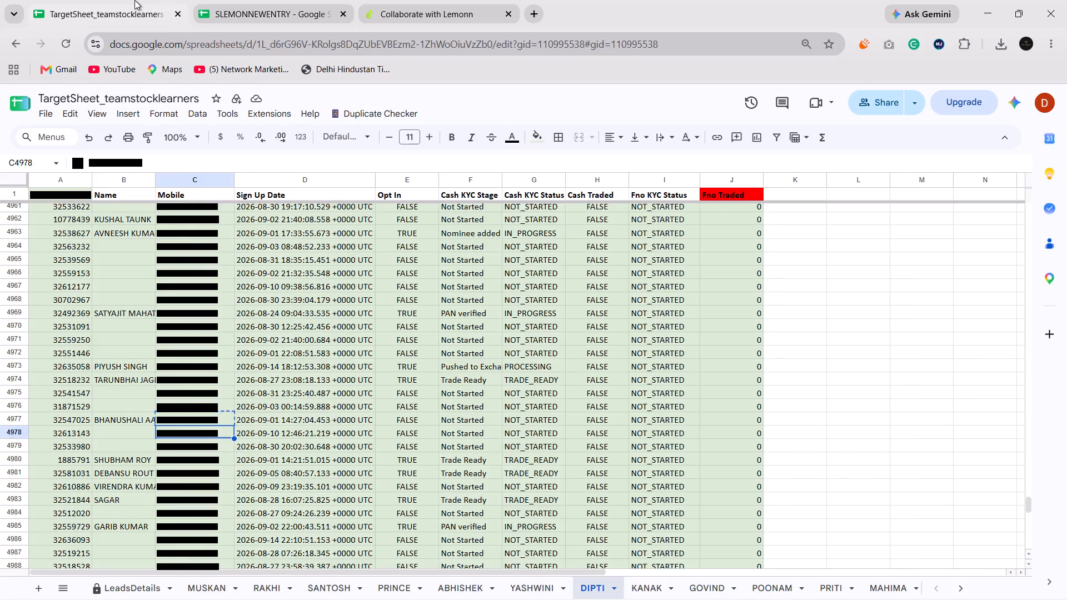
pyautogui.hotkey('ctrl', 'c')
pyautogui.keyDown('ctrl'); pyautogui.click(255, 0); pyautogui.keyUp('ctrl')
pyautogui.hotkey('ctrl', 'v')
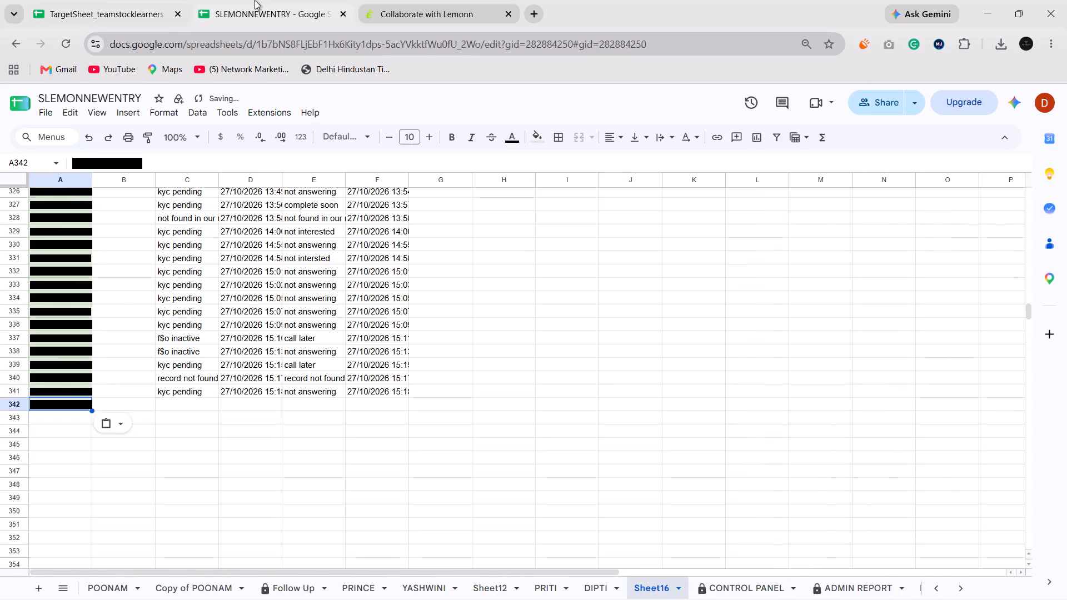
# Switch to Lemonn Partners and replace the previous leads search with a search for the copied mobile number.
pyautogui.keyDown('ctrl'); pyautogui.click(458, 0); pyautogui.keyUp('ctrl')
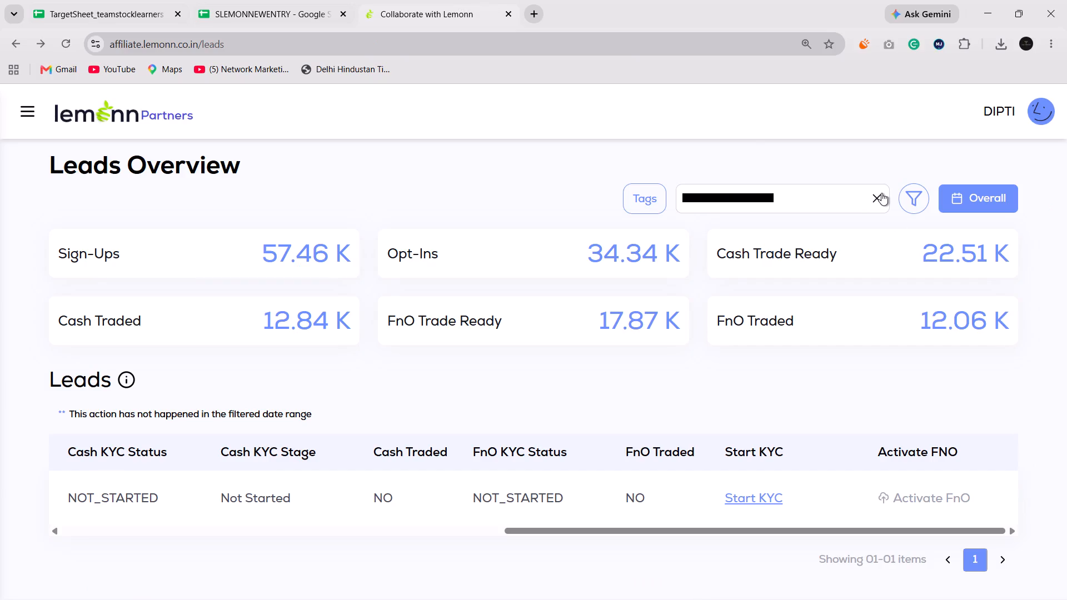
pyautogui.keyDown('ctrl'); pyautogui.click(881, 193); pyautogui.keyUp('ctrl')
pyautogui.hotkey('ctrl', 'v')
pyautogui.press('Return')
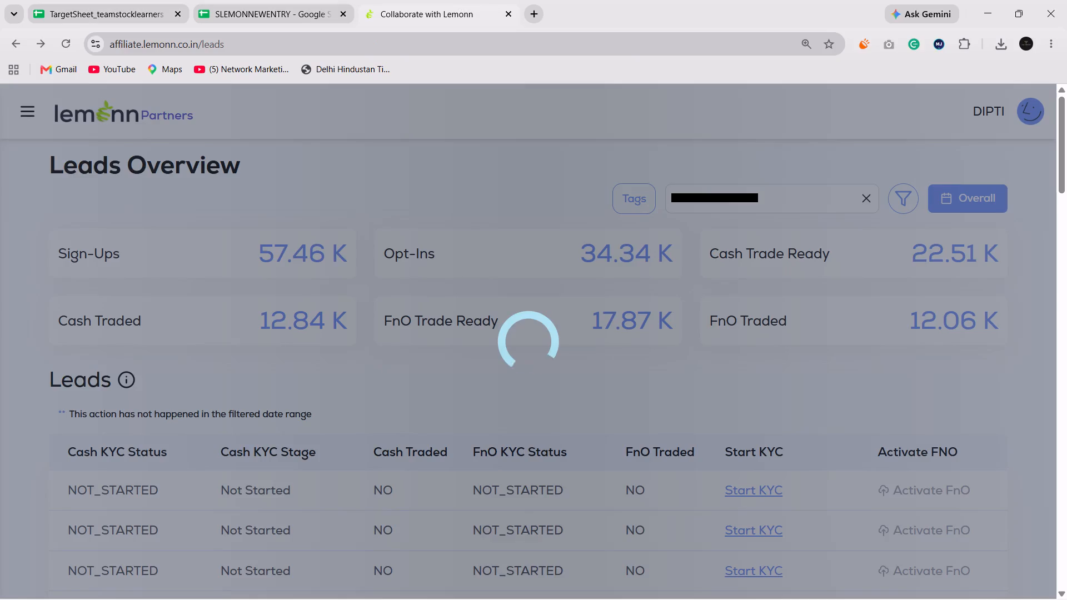
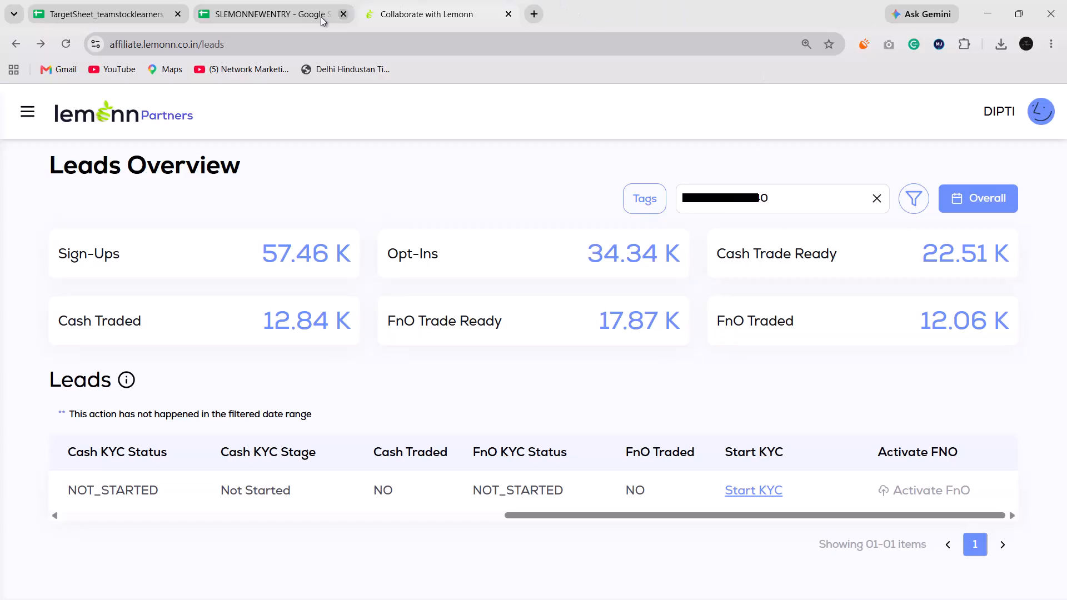
# Switch to SLEMONNEWENTRY and log the status "kyc pending" for the current lead in cell C342 of Sheet16.
pyautogui.click(316, 12)
pyautogui.press('Right')
pyautogui.press('Right')
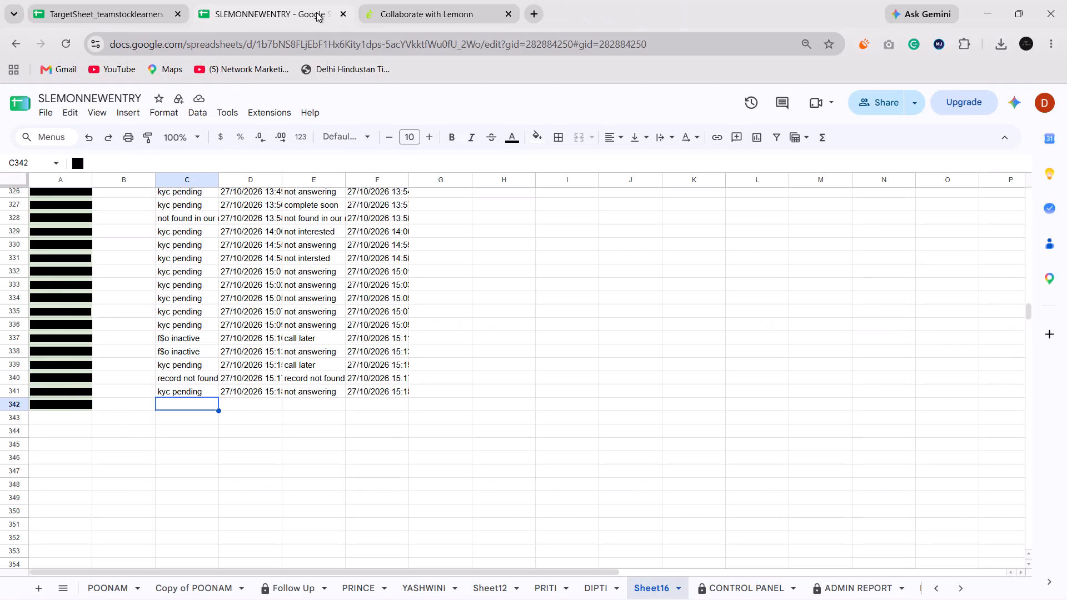
pyautogui.write('ky')
pyautogui.write('c [')
pyautogui.press('BackSpace')
pyautogui.press('o')
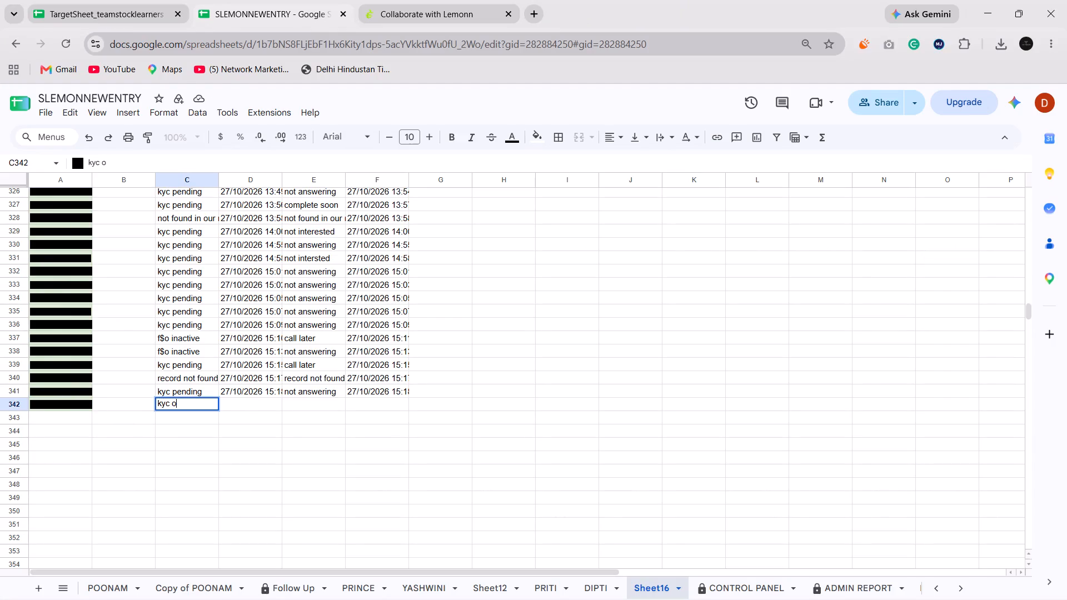
pyautogui.press('BackSpace')
pyautogui.press('BackSpace')
pyautogui.write('pe')
pyautogui.press('BackSpace')
pyautogui.press('BackSpace')
pyautogui.press('BackSpace')
pyautogui.write('c pe')
pyautogui.write('nding')
pyautogui.press('Return')
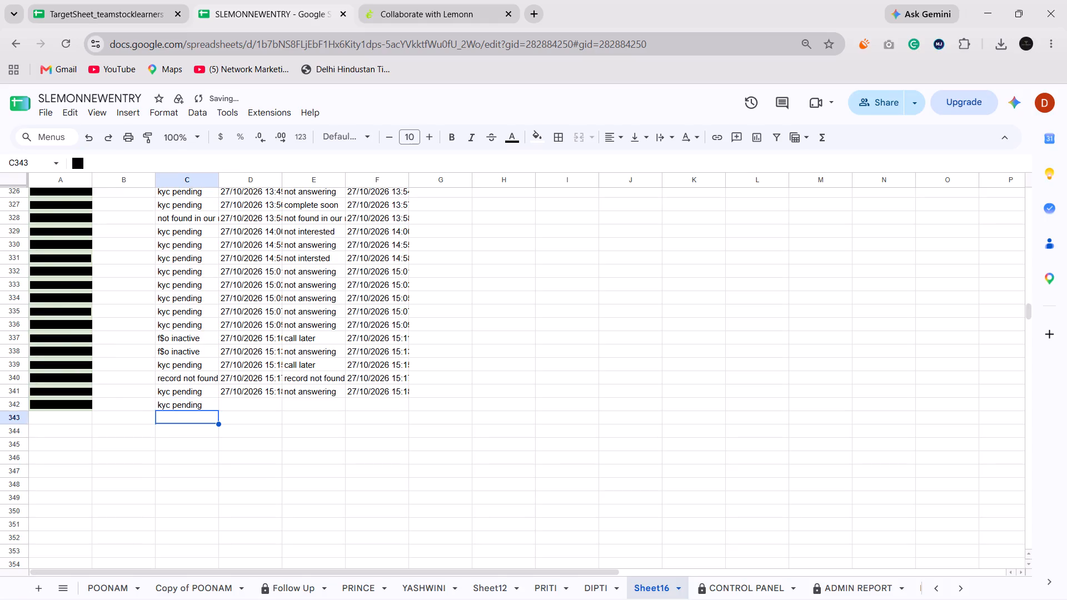
# Enter the call outcome "not answering" in cell E342 for the same lead.
pyautogui.press('Right')
pyautogui.press('Right')
pyautogui.press('Up')
pyautogui.write('not answering')
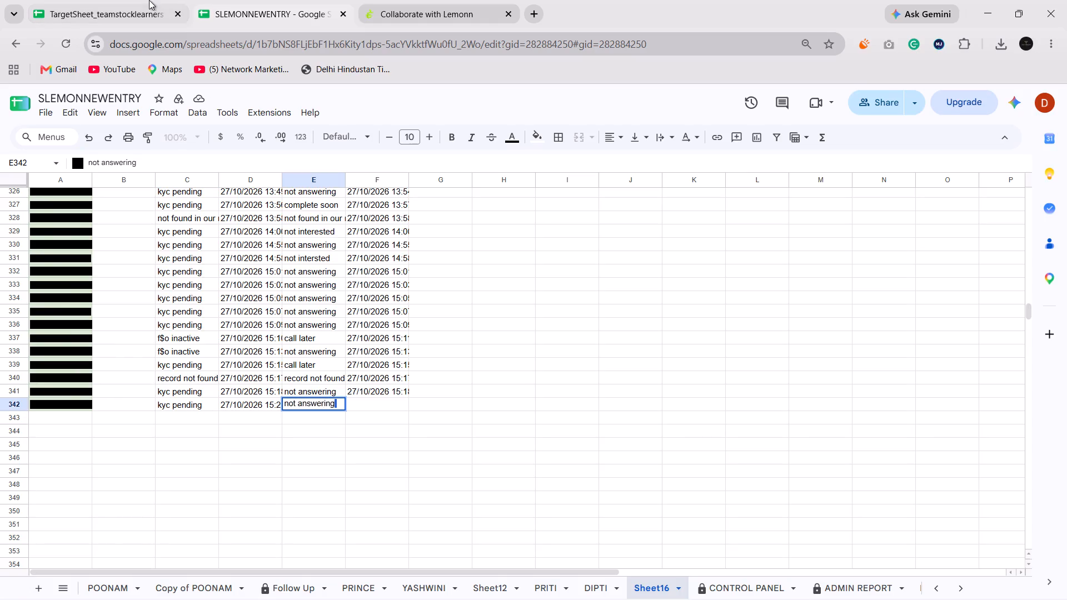
# Copy the next lead's mobile number from cell C4979 of TargetSheet_teamstocklearners' DIPTI sheet into cell A343 of SLEMONNEWENTRY's Sheet16.
pyautogui.click(66, 421)
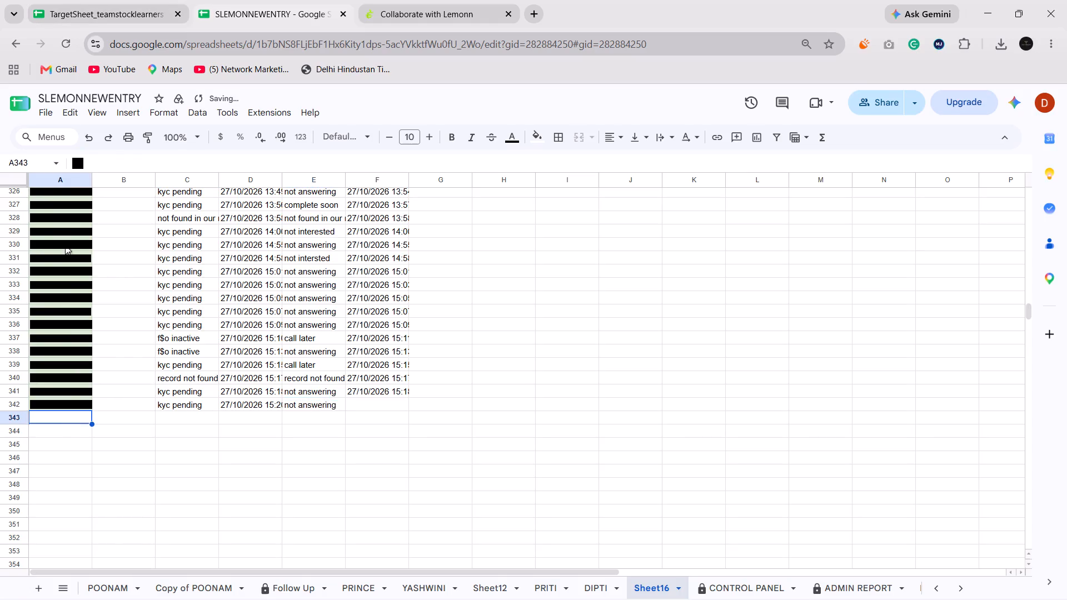
pyautogui.click(68, 0)
pyautogui.press('Down')
pyautogui.hotkey('ctrl', 'c')
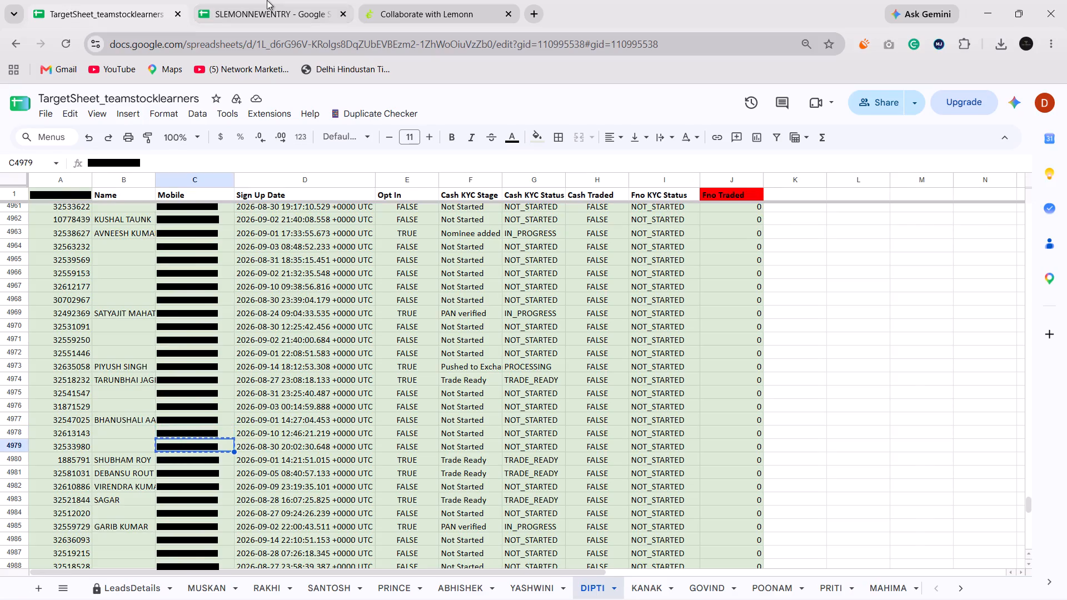
pyautogui.keyDown('ctrl'); pyautogui.click(267, 0); pyautogui.keyUp('ctrl')
pyautogui.hotkey('ctrl', 'v')
# Switch to Lemonn Partners and replace the previous leads search with a search for the copied mobile number.
pyautogui.keyDown('ctrl'); pyautogui.click(393, 0); pyautogui.keyUp('ctrl')
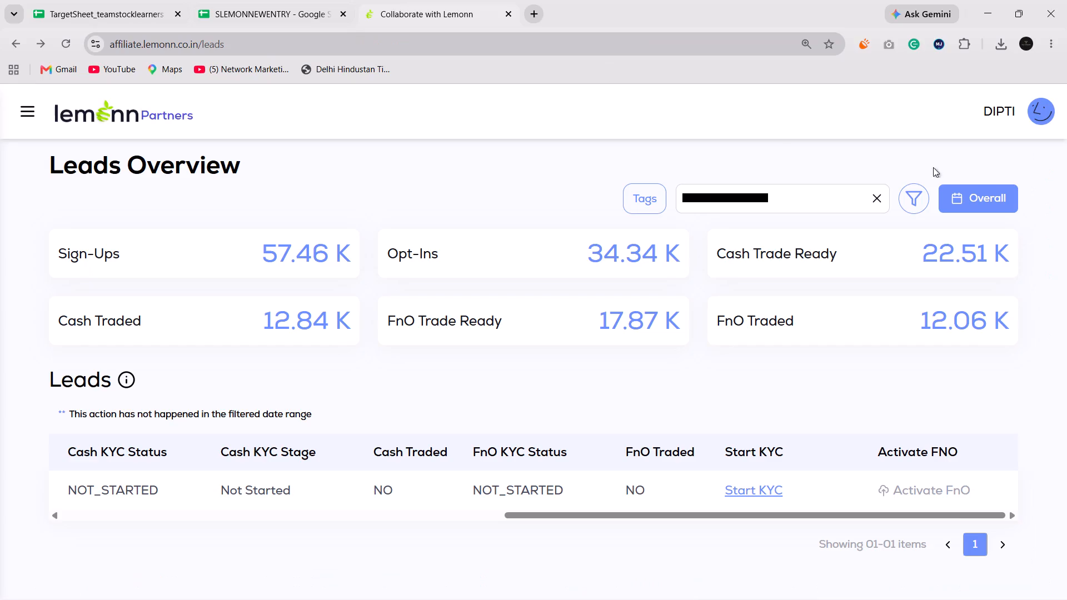
pyautogui.keyDown('ctrl'); pyautogui.click(875, 196); pyautogui.keyUp('ctrl')
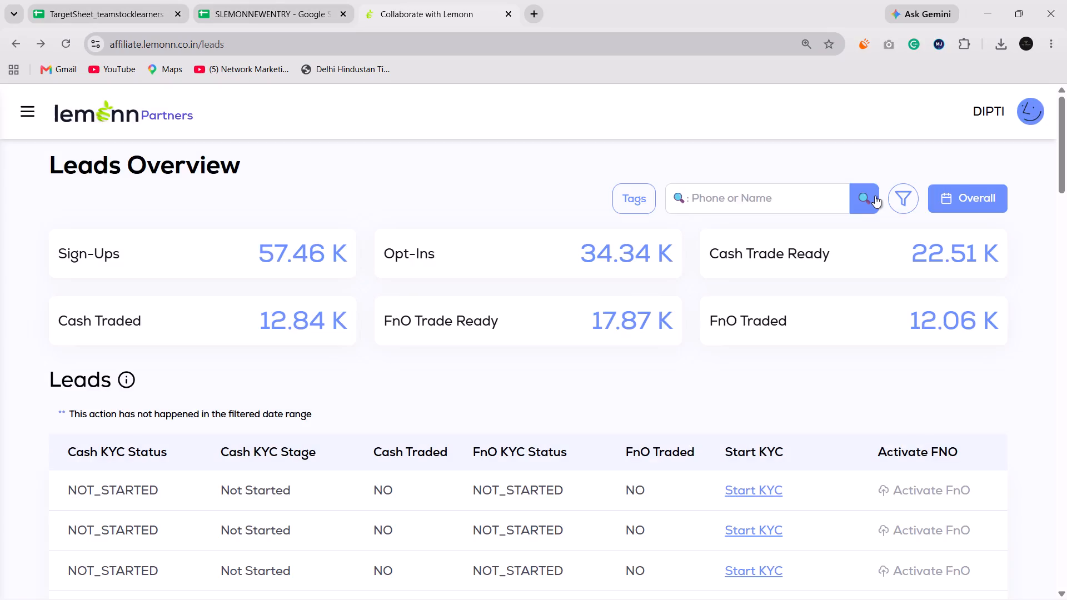
pyautogui.hotkey('ctrl', 'v')
pyautogui.press('Return')
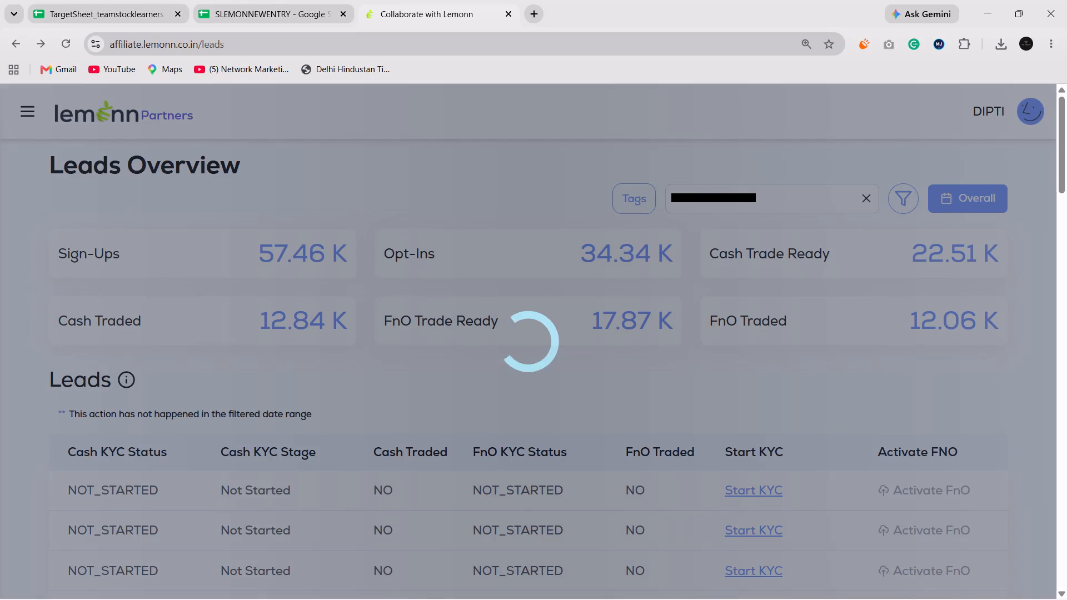
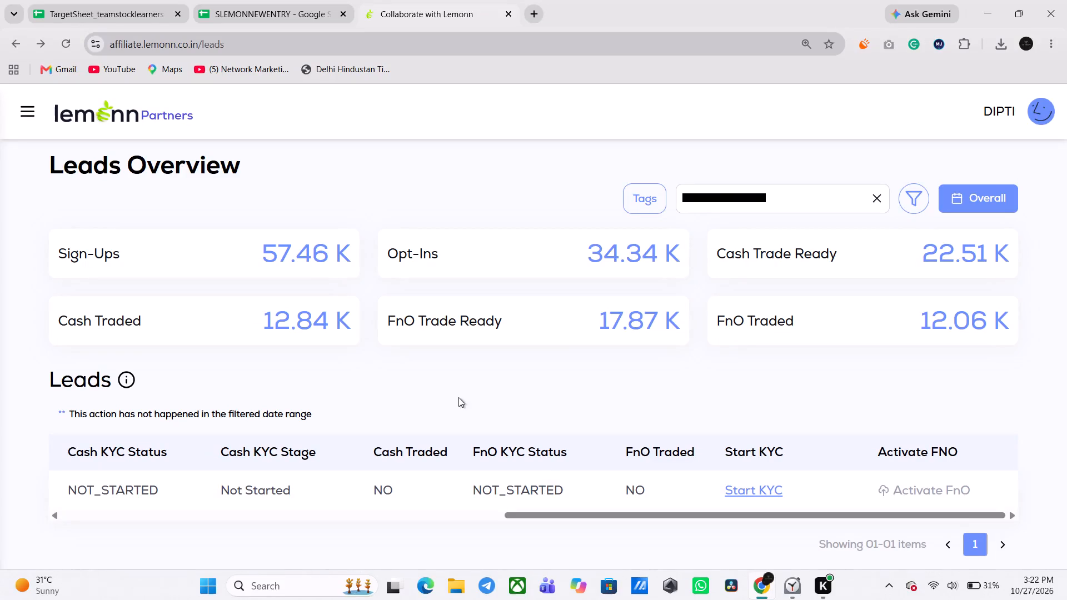
# Switch to SLEMONNEWENTRY and log the status "kyc pendding" for the current lead in cell C343 of Sheet16.
pyautogui.click(231, 2)
pyautogui.press('Right')
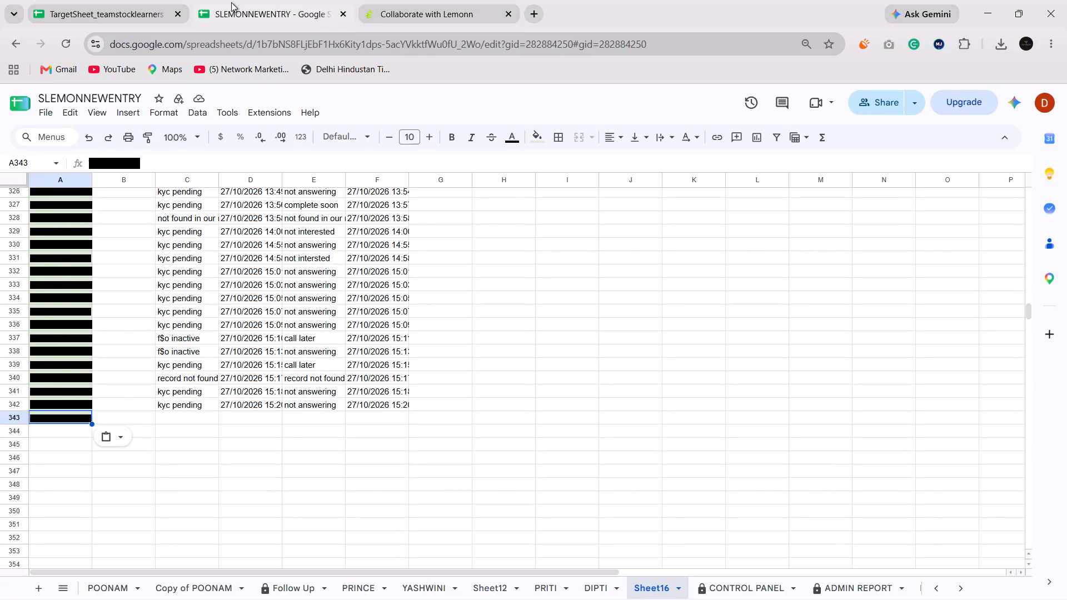
pyautogui.press('Right')
pyautogui.write('kyc')
pyautogui.press('space')
pyautogui.write('pendding')
pyautogui.press('Right')
# Enter the call outcome "not intersted" in cell E343 for the same lead.
pyautogui.press('Right')
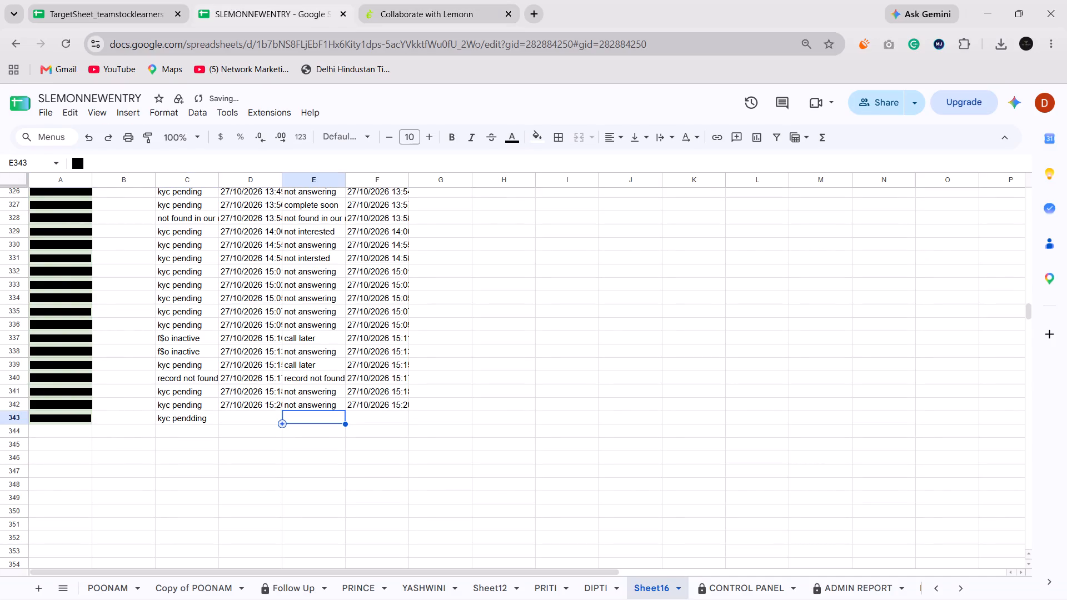
pyautogui.write('not')
pyautogui.press('space')
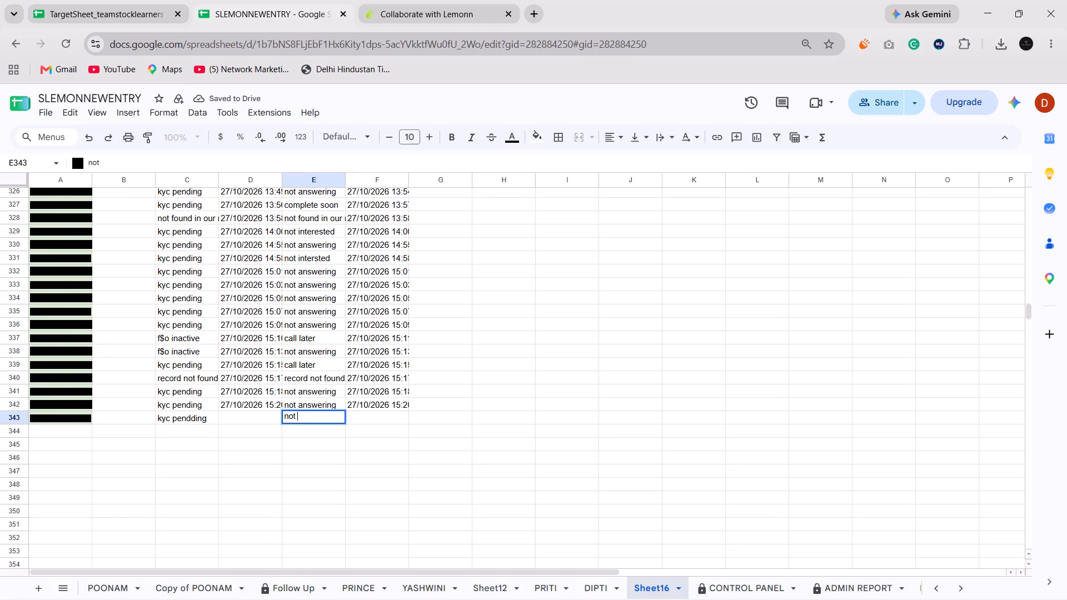
pyautogui.write('interss')
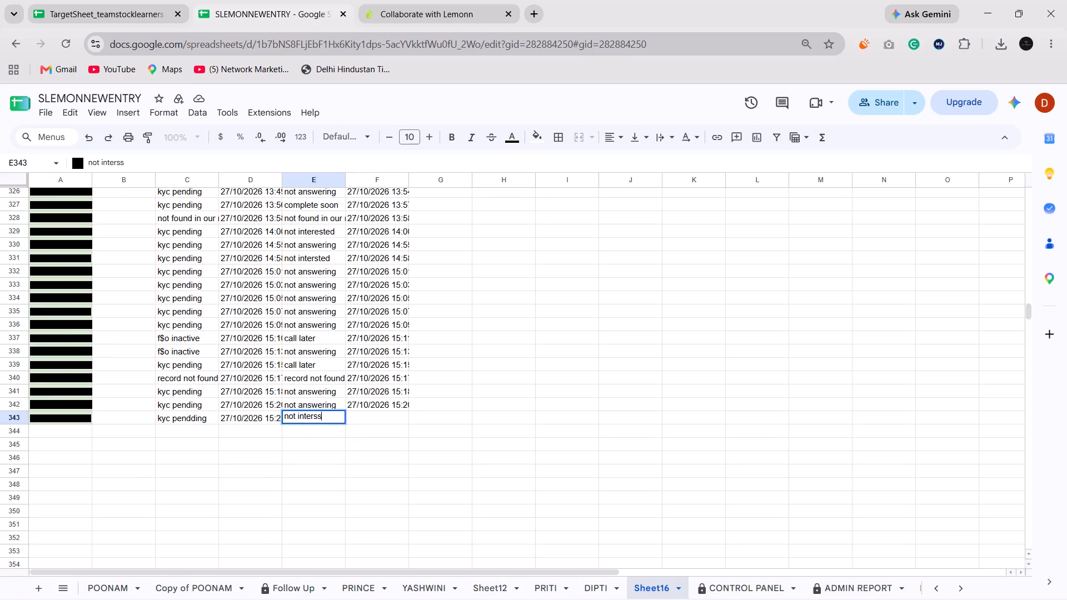
pyautogui.press('BackSpace')
pyautogui.press('BackSpace')
pyautogui.press('BackSpace')
pyautogui.press('BackSpace')
pyautogui.write('erst')
pyautogui.press('Down')
# Copy the next lead's mobile number from cell C4980 of TargetSheet_teamstocklearners' DIPTI sheet into cell A344 of SLEMONNEWENTRY's Sheet16.
pyautogui.press('Left')
pyautogui.press('Left')
pyautogui.press('Left')
pyautogui.press('Left')
pyautogui.press('Left')
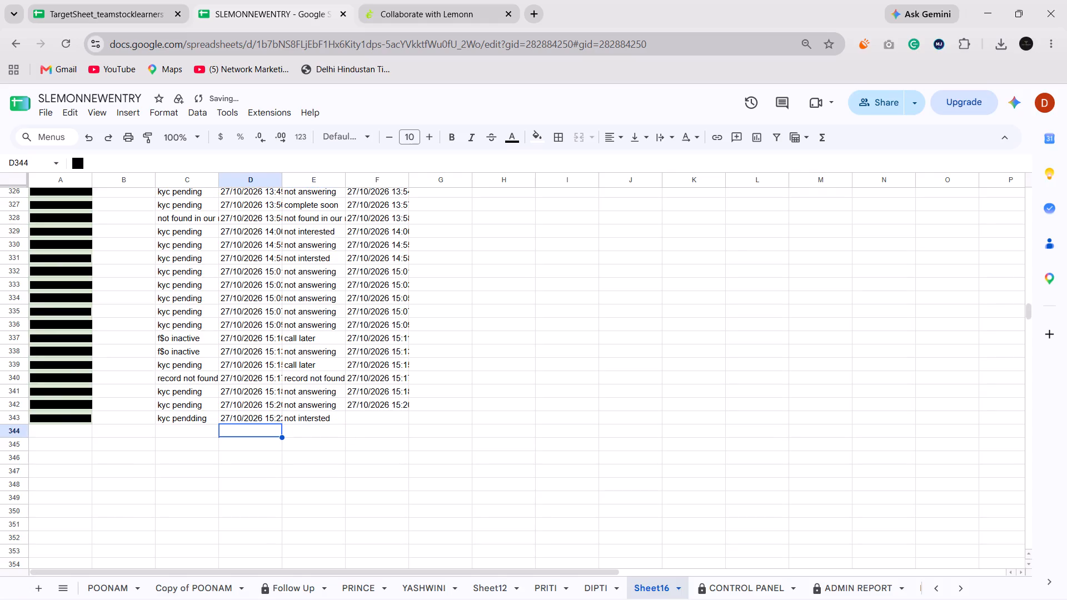
pyautogui.click(106, 0)
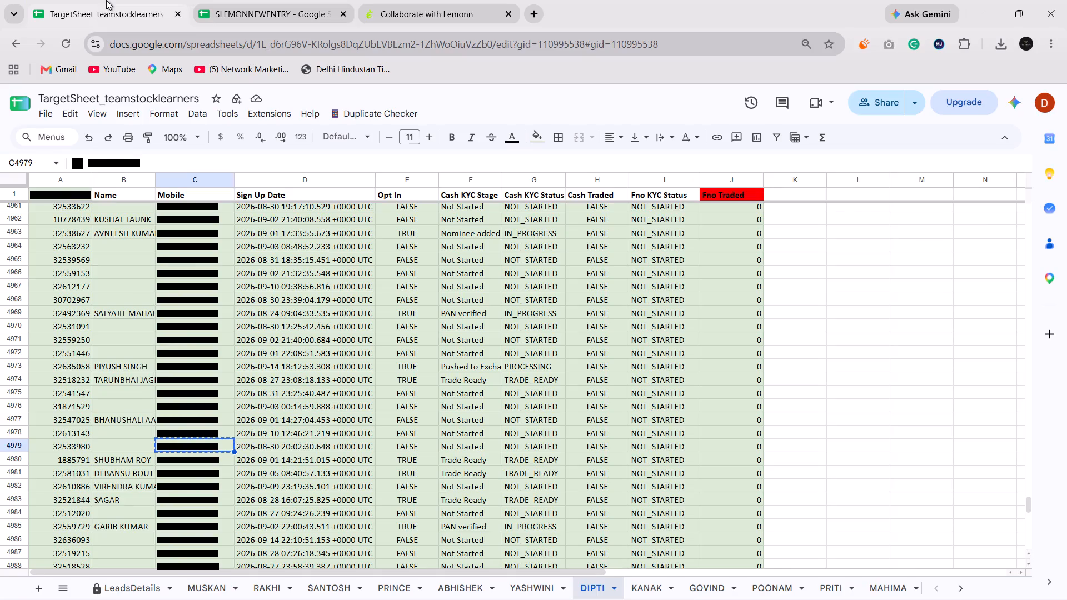
pyautogui.press('Down')
pyautogui.hotkey('ctrl', 'c')
pyautogui.keyDown('ctrl'); pyautogui.click(273, 0); pyautogui.keyUp('ctrl')
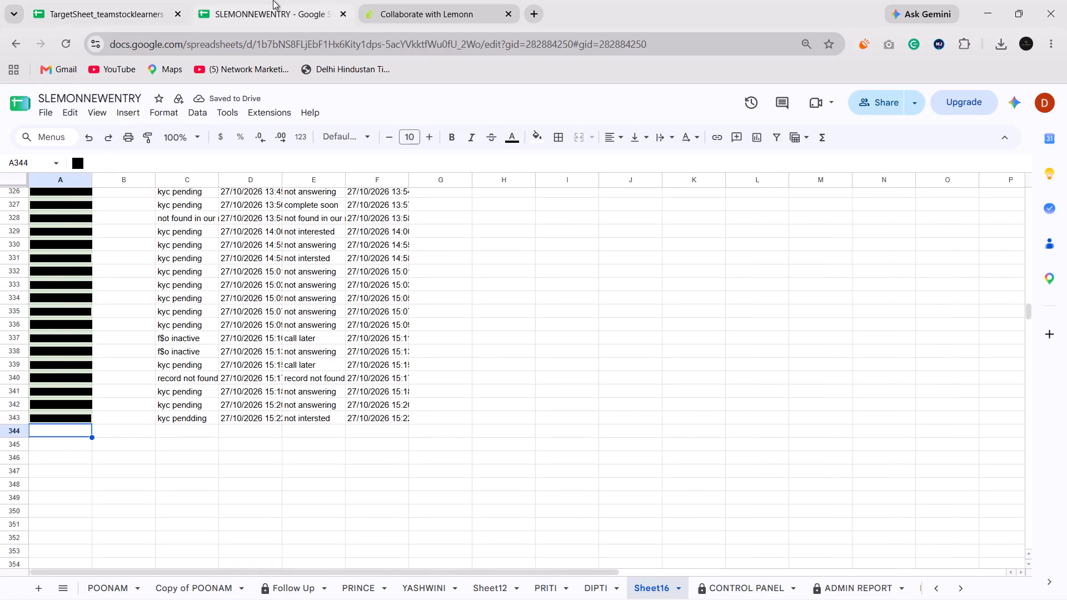
pyautogui.hotkey('ctrl', 'v')
# Switch to Lemonn Partners and replace the previous leads search with a search for the copied mobile number.
pyautogui.keyDown('ctrl'); pyautogui.click(432, 0); pyautogui.keyUp('ctrl')
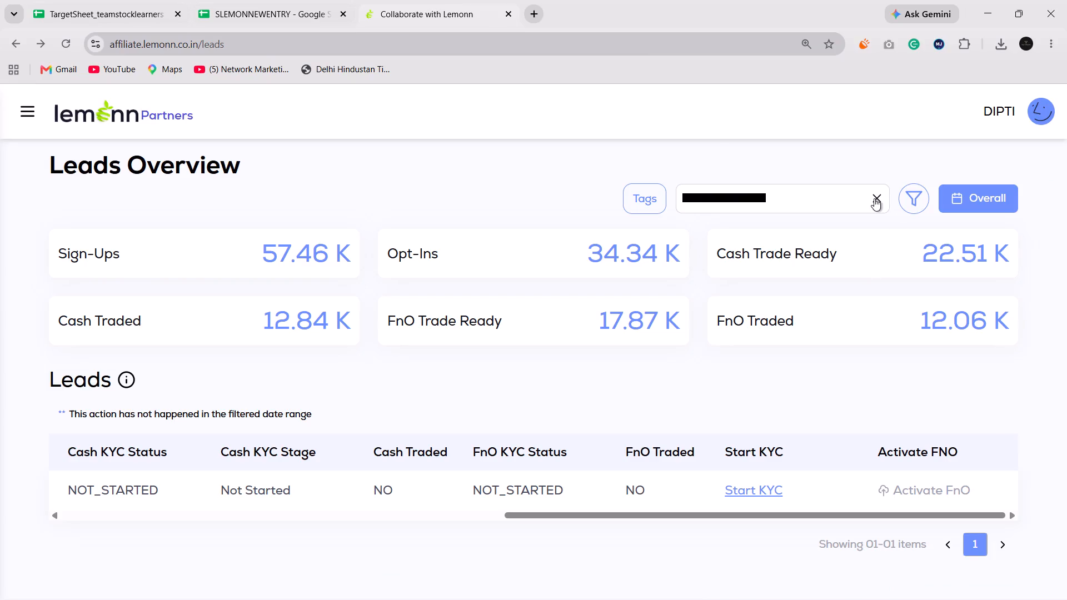
pyautogui.keyDown('ctrl'); pyautogui.click(874, 198); pyautogui.keyUp('ctrl')
pyautogui.hotkey('ctrl', 'v')
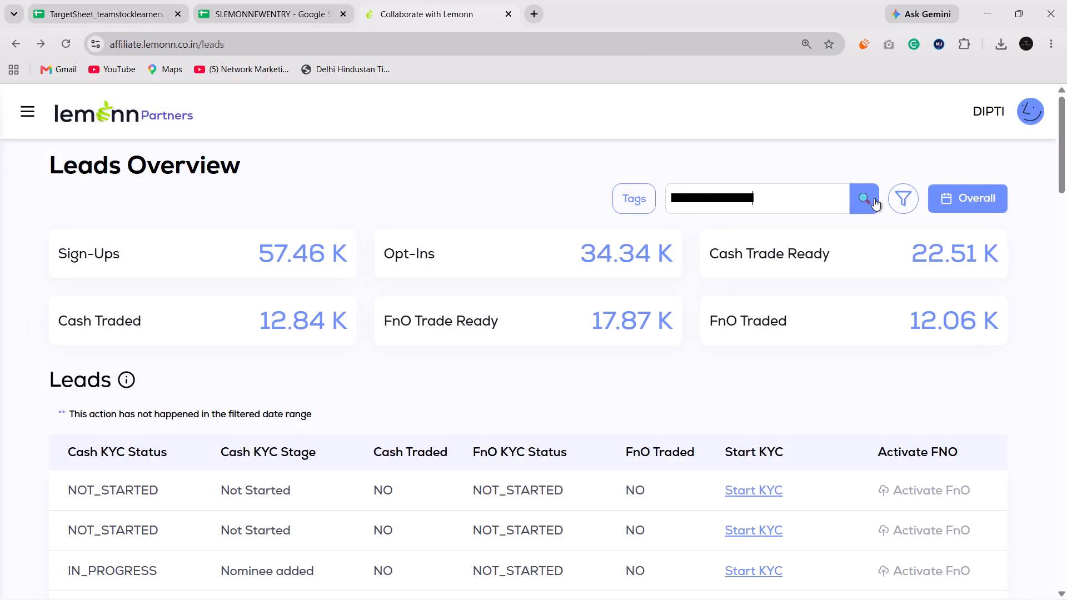
pyautogui.press('Return')
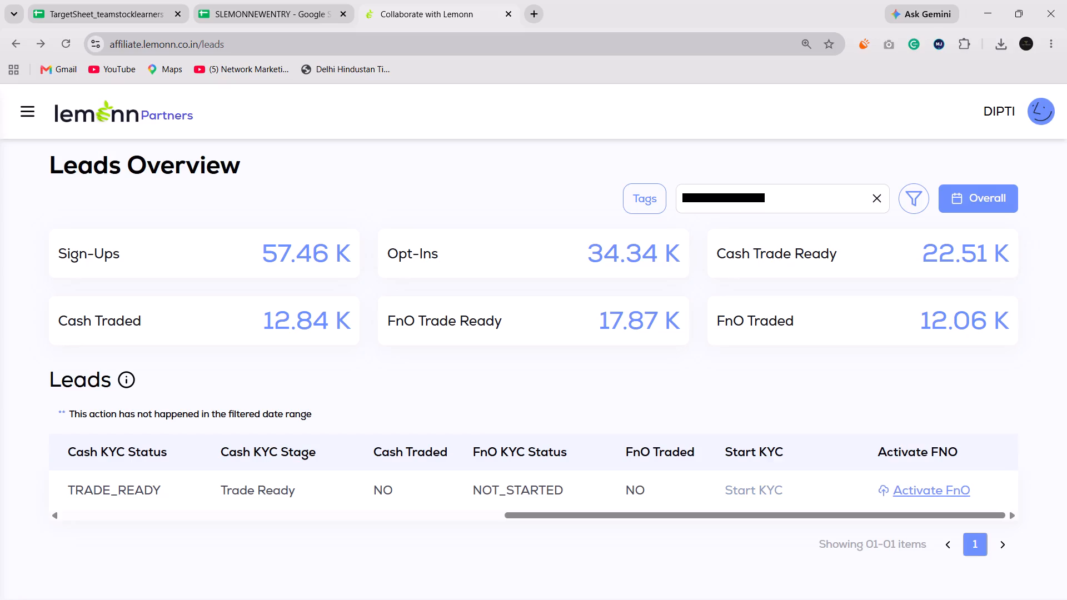
# Switch to SLEMONNEWENTRY and log the status "f$o inactive" for the current lead in cell C344 of Sheet16.
pyautogui.click(274, 0)
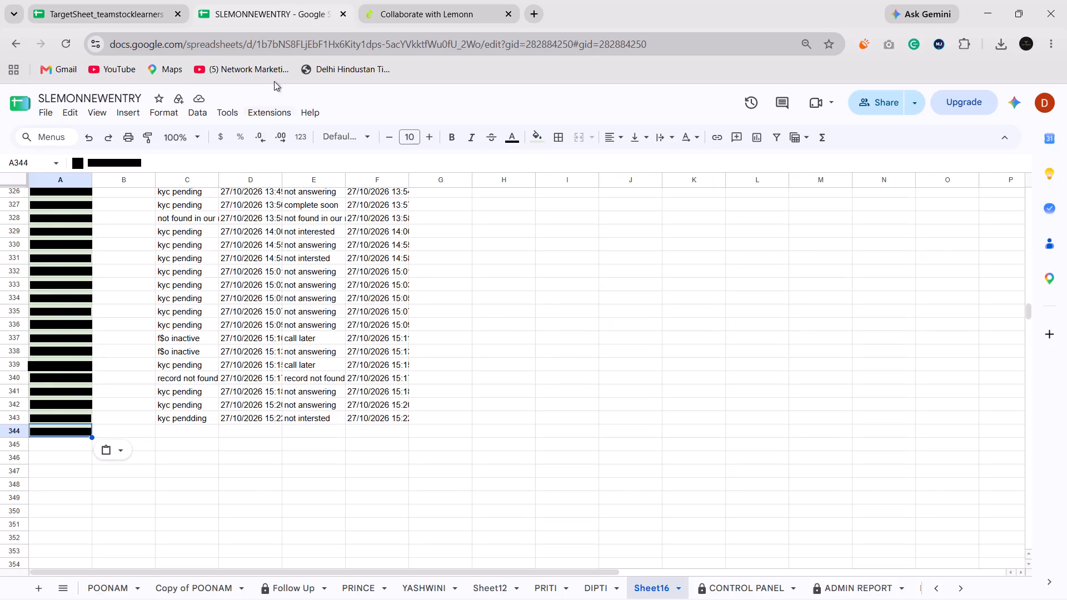
pyautogui.click(198, 434)
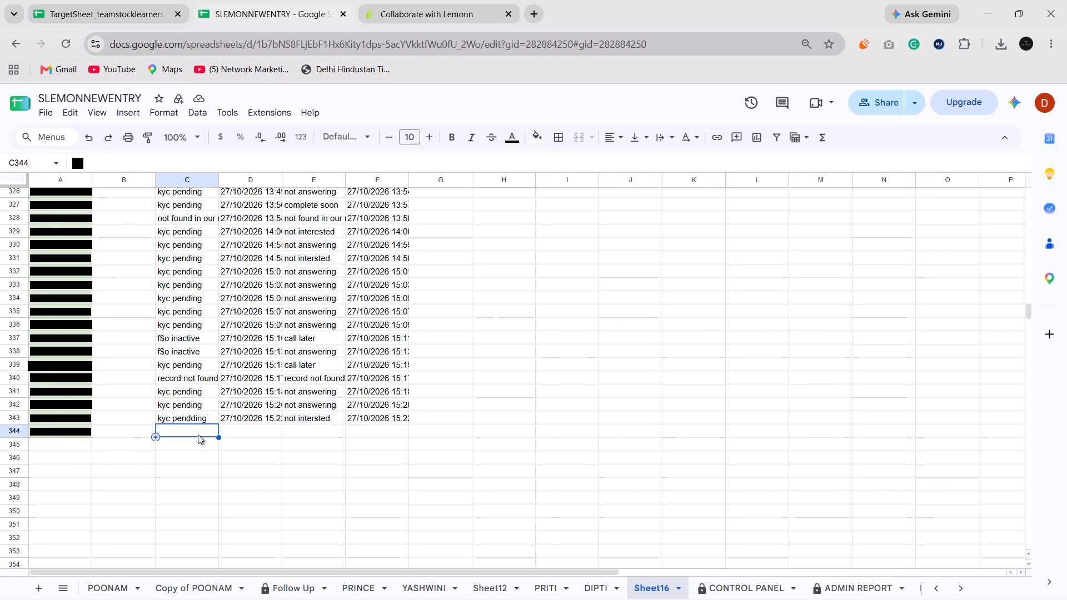
pyautogui.press('f')
pyautogui.hotkey('shift', '%')
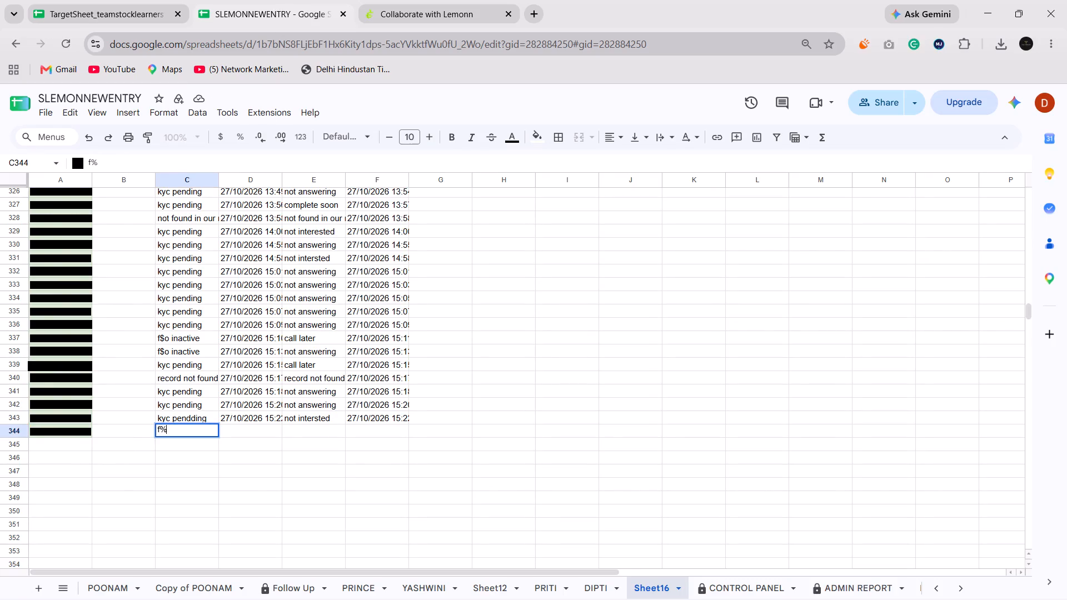
pyautogui.press('BackSpace')
pyautogui.press('BackSpace')
pyautogui.press('f')
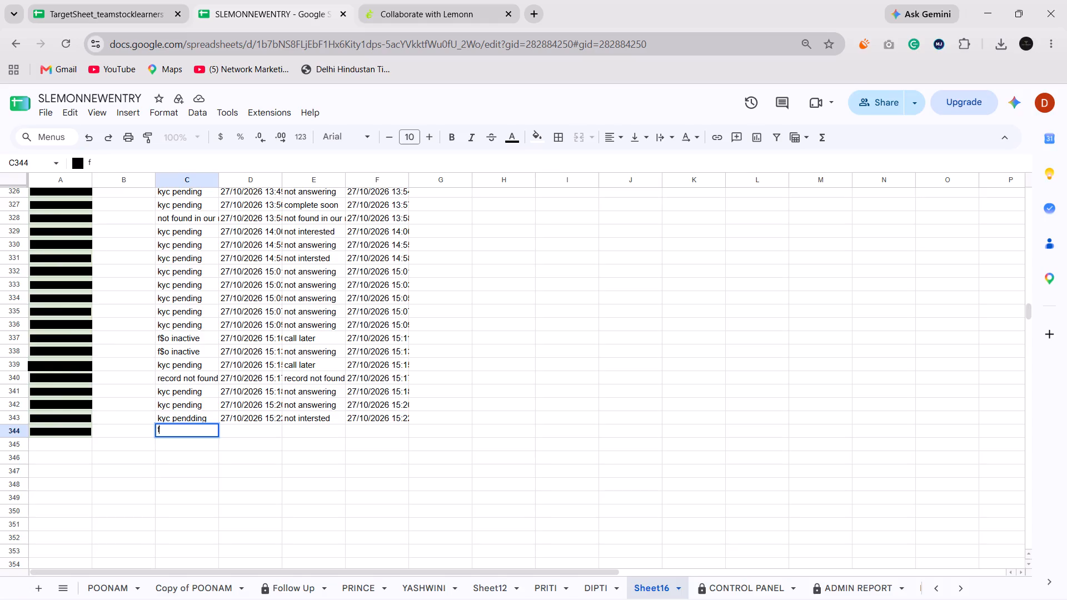
pyautogui.hotkey('shift', '$')
pyautogui.press('Right')
# Enter the call outcome "not answering" in cell E344 for the same lead.
pyautogui.press('Right')
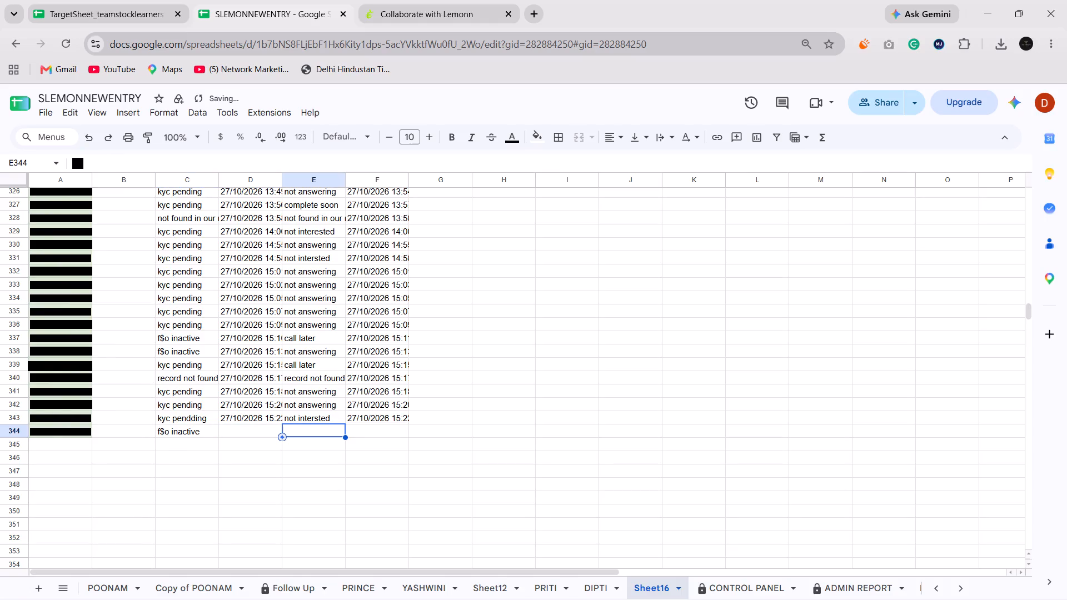
pyautogui.write('dnot')
pyautogui.press('space')
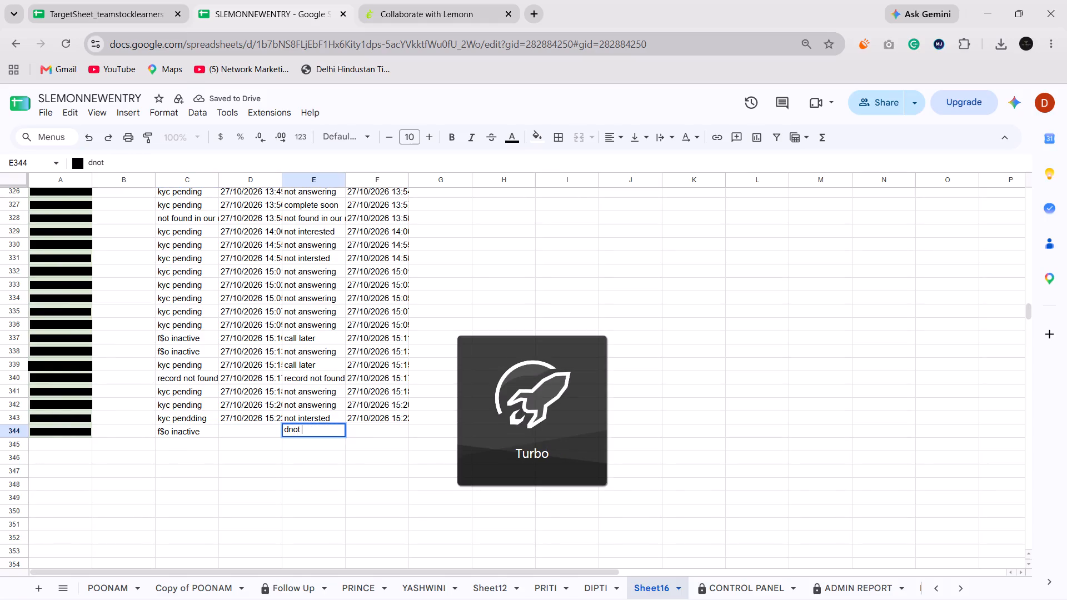
pyautogui.press('BackSpace')
pyautogui.press('BackSpace')
pyautogui.press('BackSpace')
pyautogui.press('BackSpace')
pyautogui.press('BackSpace')
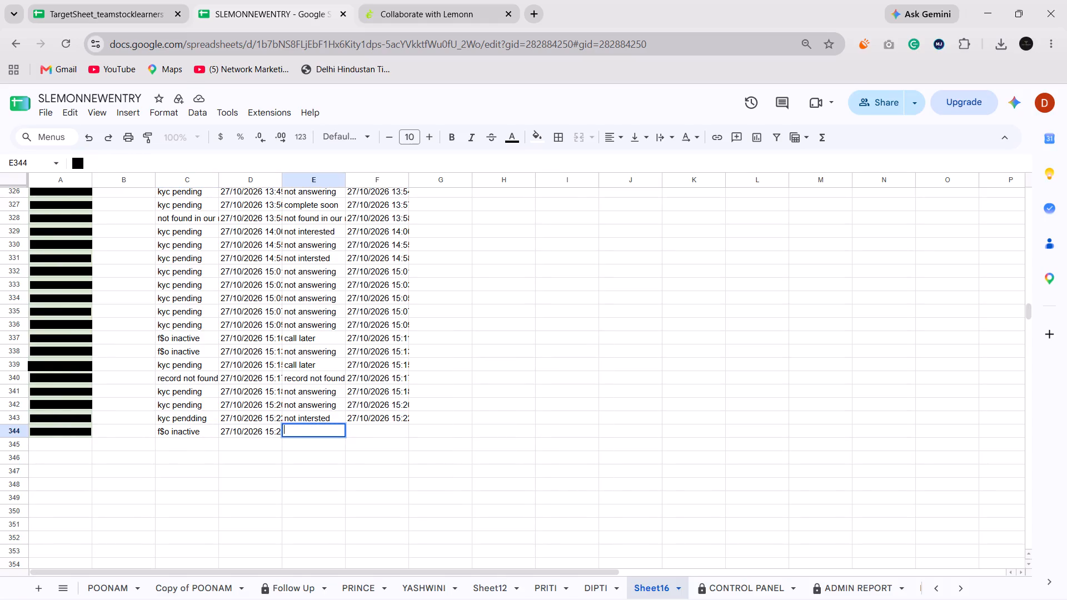
pyautogui.write('not answering')
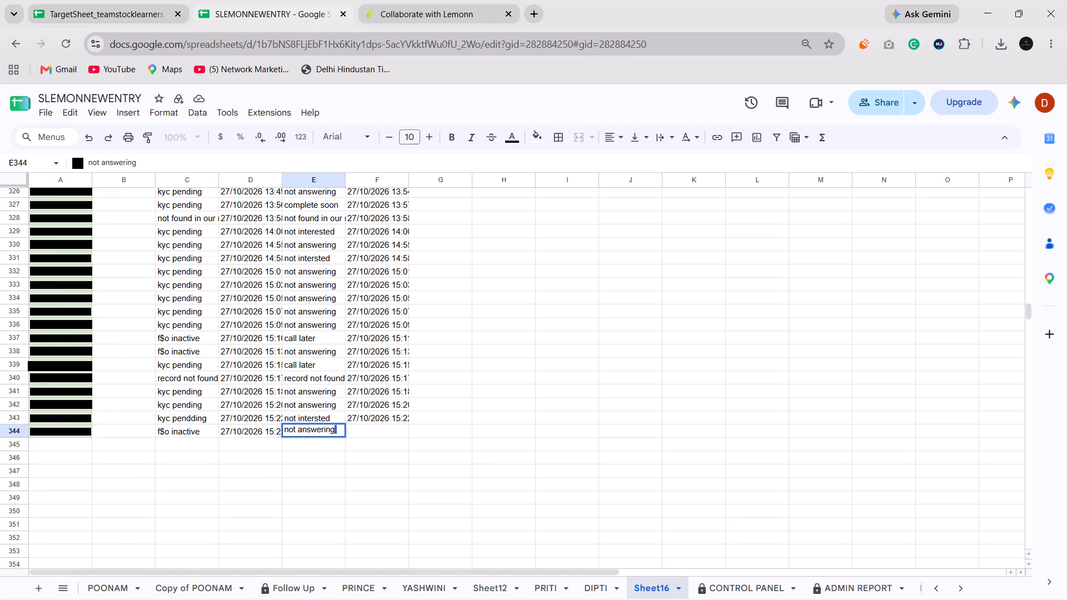
pyautogui.scroll(-1, 198, 434)
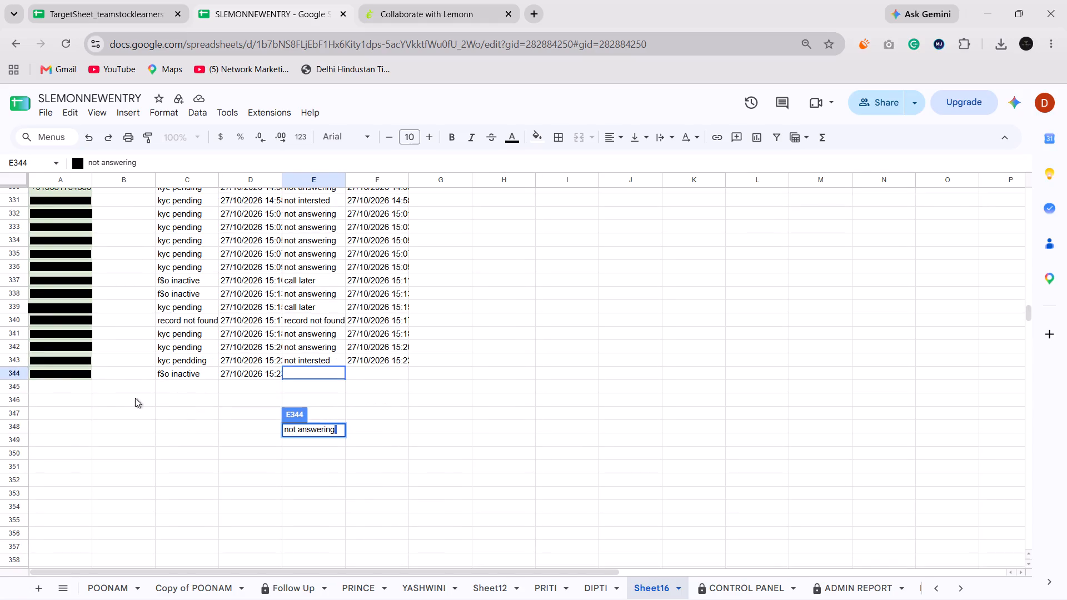
pyautogui.click(66, 391)
# Copy the next lead's mobile number from cell C4981 of TargetSheet_teamstocklearners' DIPTI sheet into cell A345 of SLEMONNEWENTRY's Sheet16.
pyautogui.click(88, 1)
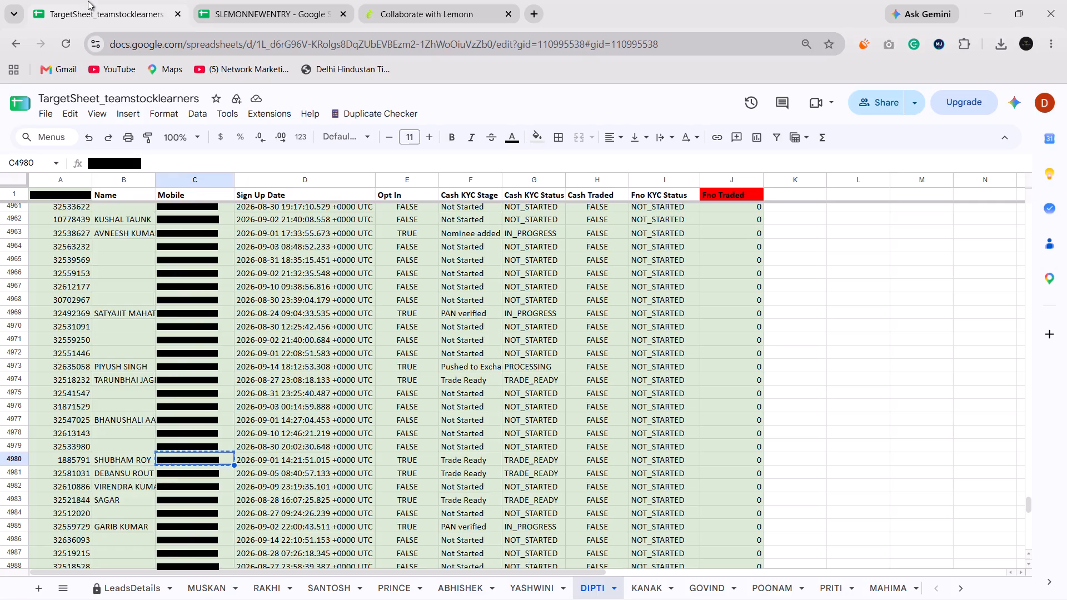
pyautogui.press('Down')
pyautogui.hotkey('ctrl', 'c')
pyautogui.keyDown('ctrl'); pyautogui.click(282, 0); pyautogui.keyUp('ctrl')
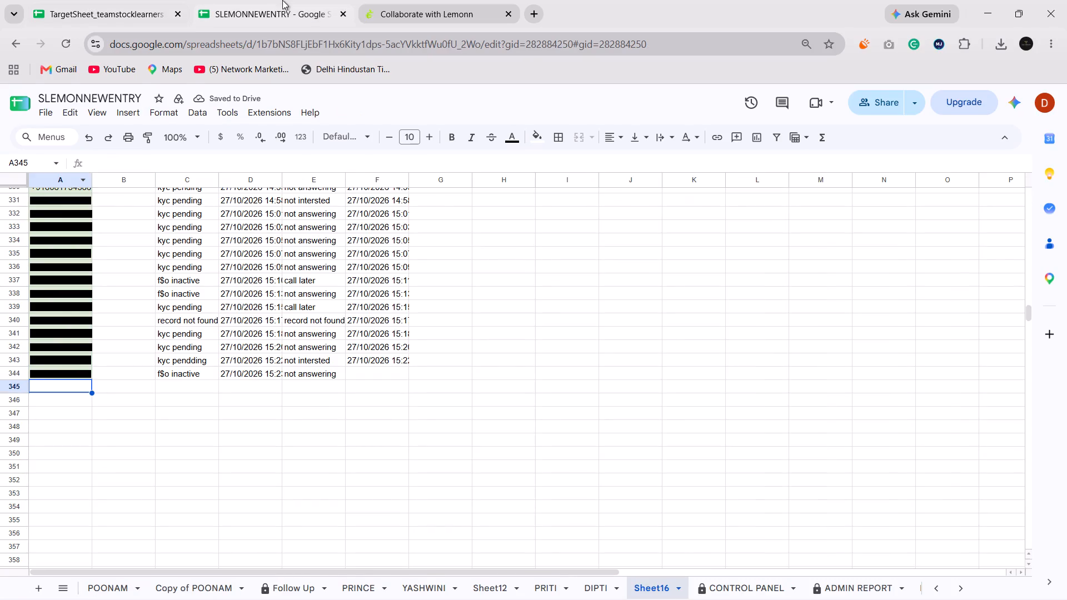
pyautogui.hotkey('ctrl', 'v')
# Switch to Lemonn Partners and replace the previous leads search with a search for the newly copied mobile number.
pyautogui.keyDown('ctrl'); pyautogui.click(385, 0); pyautogui.keyUp('ctrl')
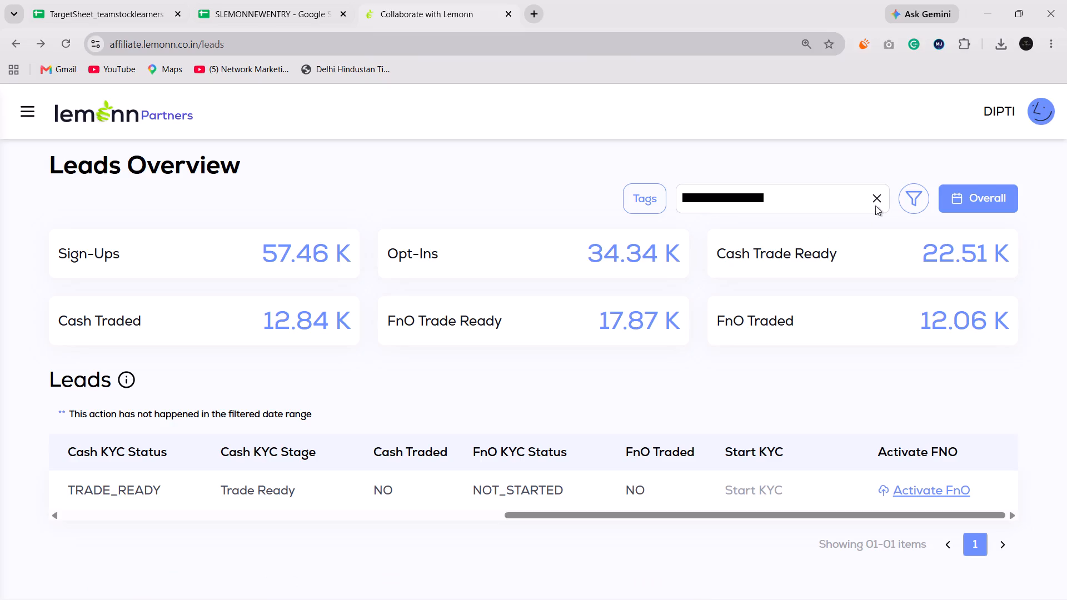
pyautogui.keyDown('ctrl'); pyautogui.click(877, 201); pyautogui.keyUp('ctrl')
pyautogui.hotkey('ctrl', 'v')
pyautogui.press('Return')
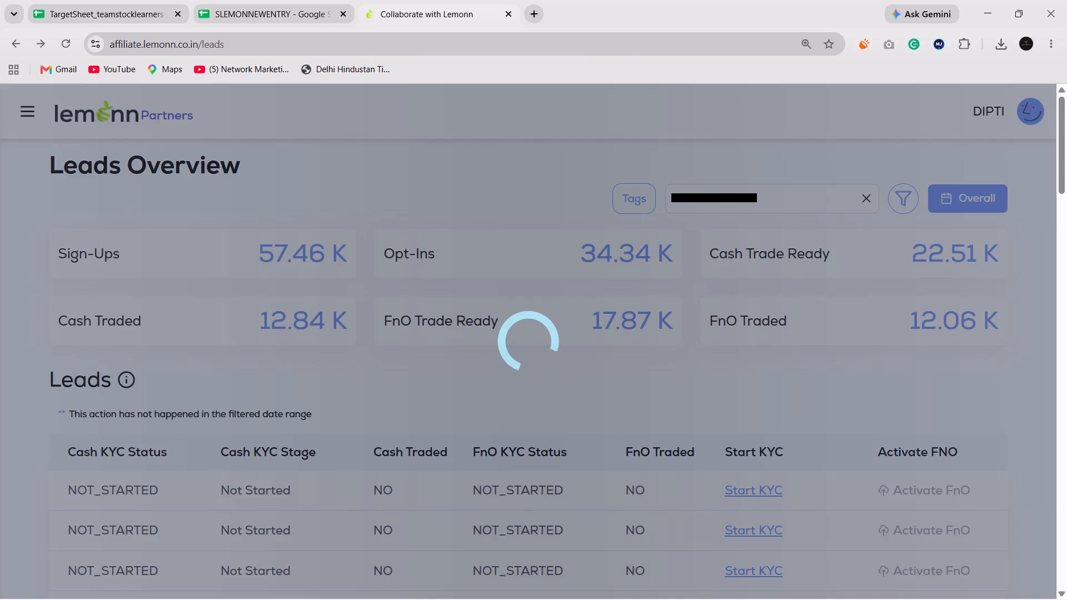
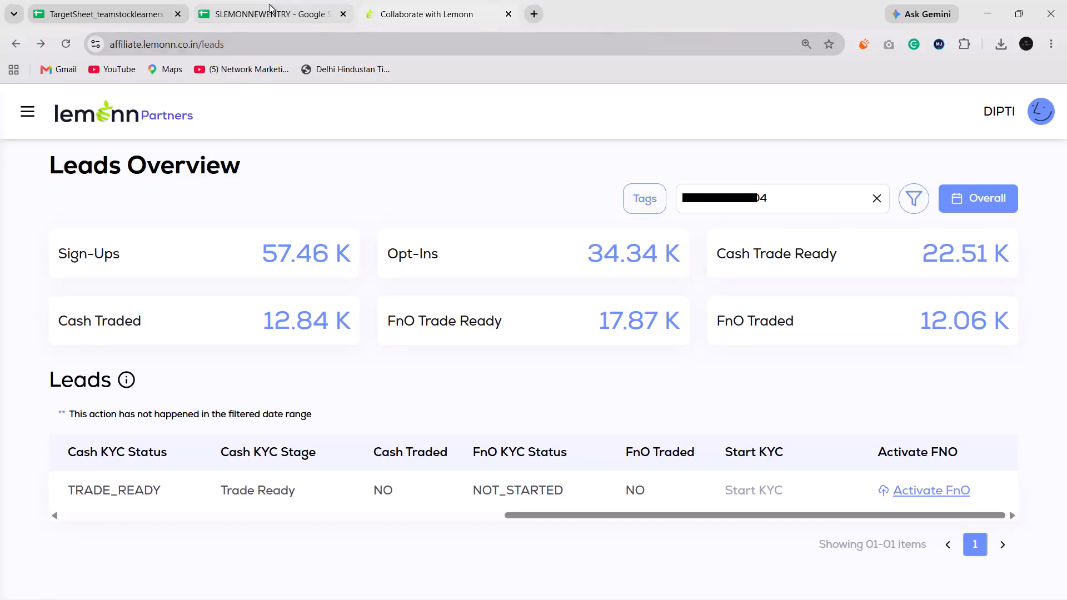
# Switch to SLEMONNEWENTRY and log the status "f$o inactive" for the current lead in cell C345 of Sheet16.
pyautogui.click(269, 4)
pyautogui.press('Right')
pyautogui.press('Right')
pyautogui.moveTo(377, 0); pyautogui.dragTo(280, 0)
pyautogui.click(280, 0)
pyautogui.moveTo(277, 1); pyautogui.dragTo(433, 18)
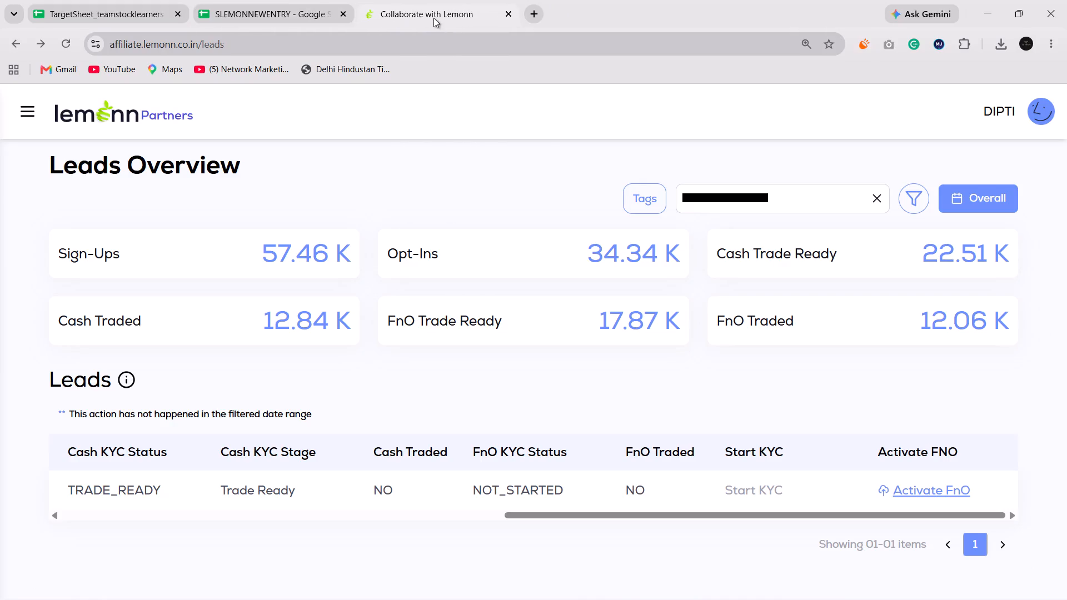
pyautogui.click(253, 0)
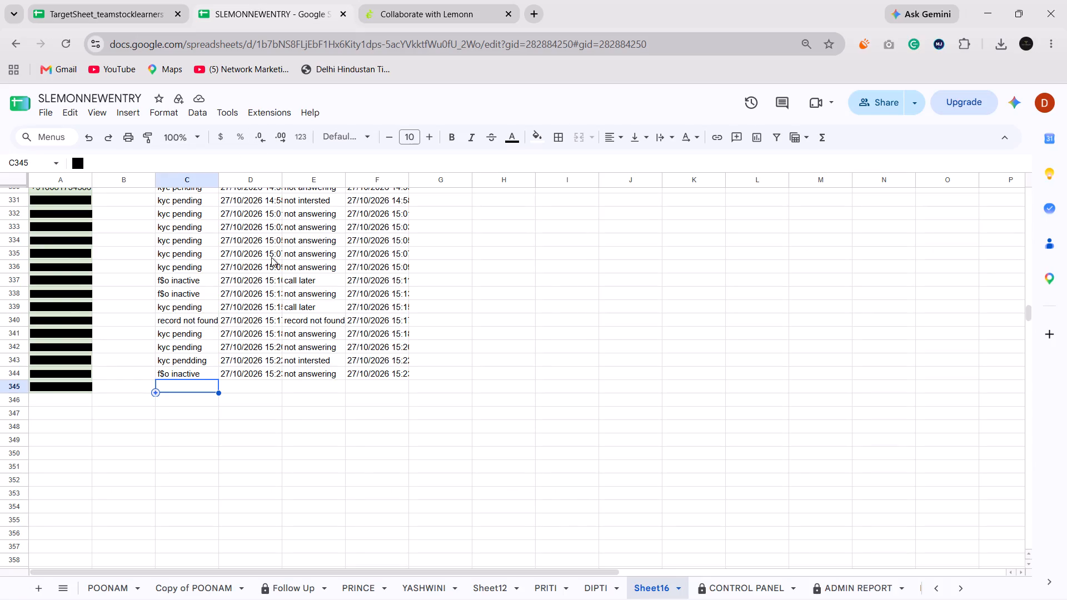
pyautogui.press('f')
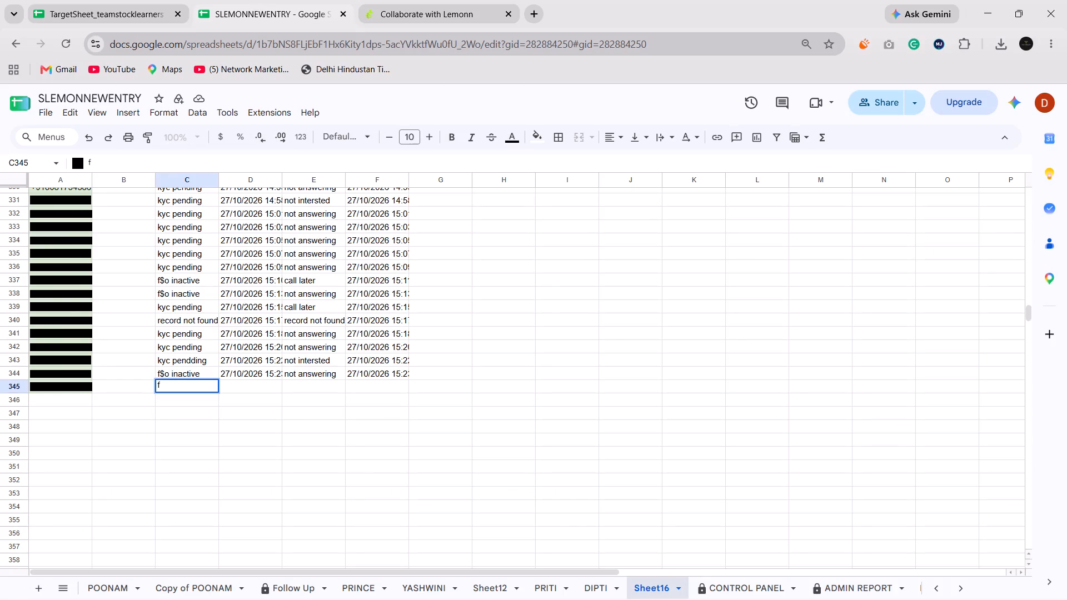
pyautogui.hotkey('shift', '$')
pyautogui.press('Right')
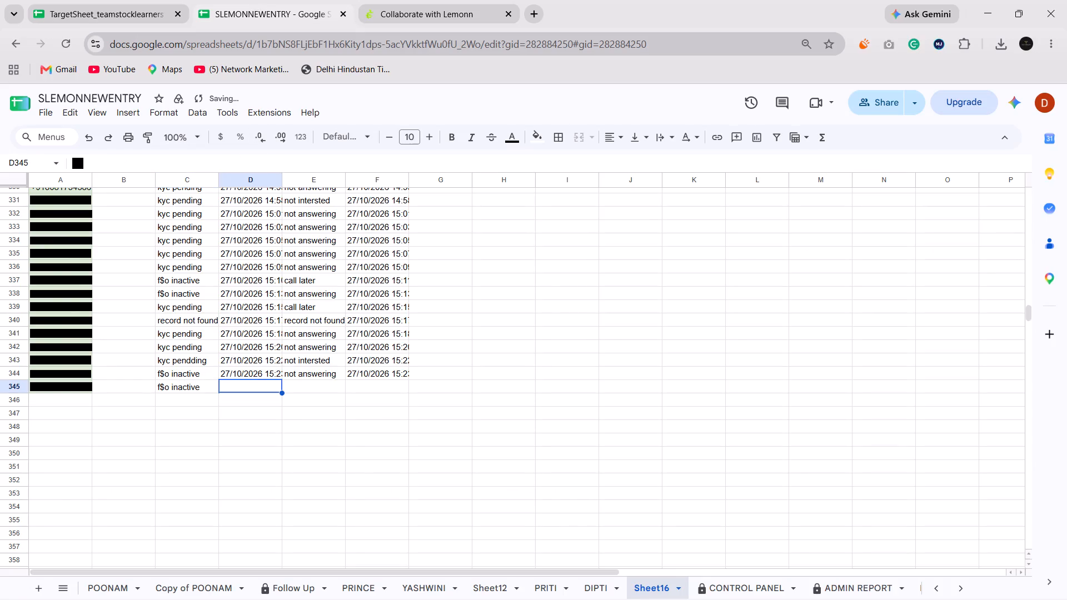
# Enter the call outcome "not answering" in cell E345 for the same lead.
pyautogui.press('Right')
pyautogui.write('not answe')
pyautogui.write('ring')
pyautogui.press('Down')
# Copy the next lead's mobile number from cell C4982 of TargetSheet_teamstocklearners' DIPTI sheet into cell A346 of SLEMONNEWENTRY's Sheet16.
pyautogui.press('Down')
pyautogui.press('Left')
pyautogui.press('Left')
pyautogui.press('Left')
pyautogui.press('Left')
pyautogui.press('Left')
pyautogui.press('Left')
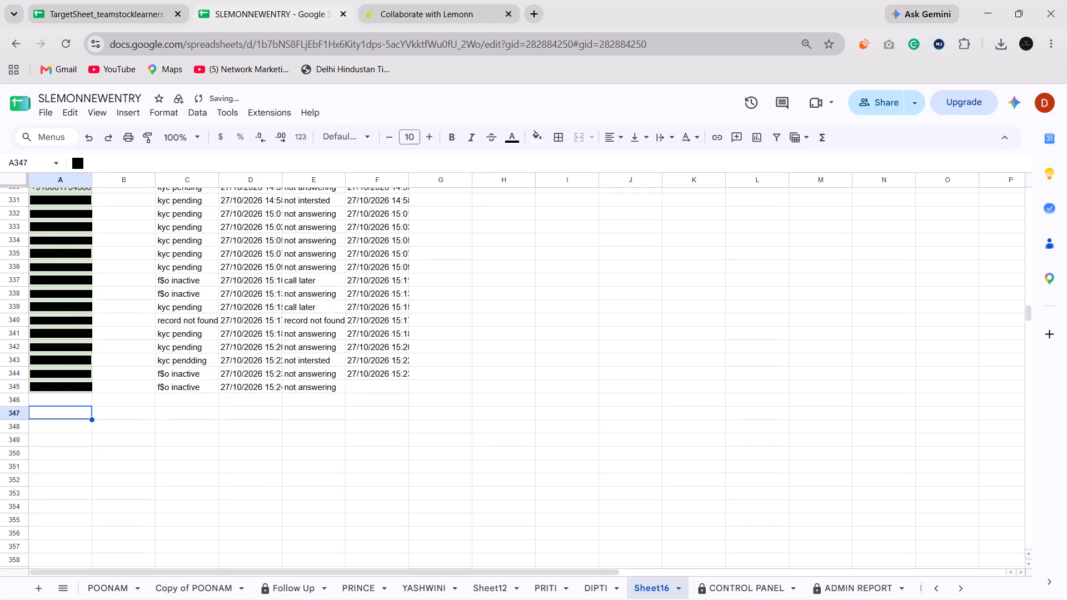
pyautogui.press('Up')
pyautogui.click(72, 1)
pyautogui.press('Down')
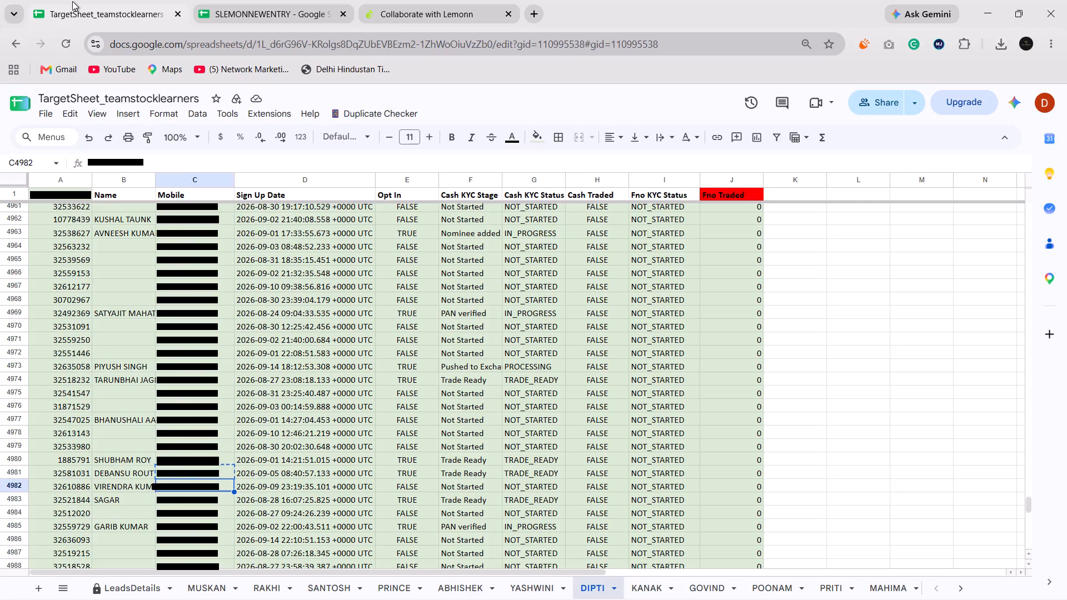
pyautogui.hotkey('ctrl', 'c')
pyautogui.keyDown('ctrl'); pyautogui.click(312, 0); pyautogui.keyUp('ctrl')
pyautogui.hotkey('ctrl', 'v')
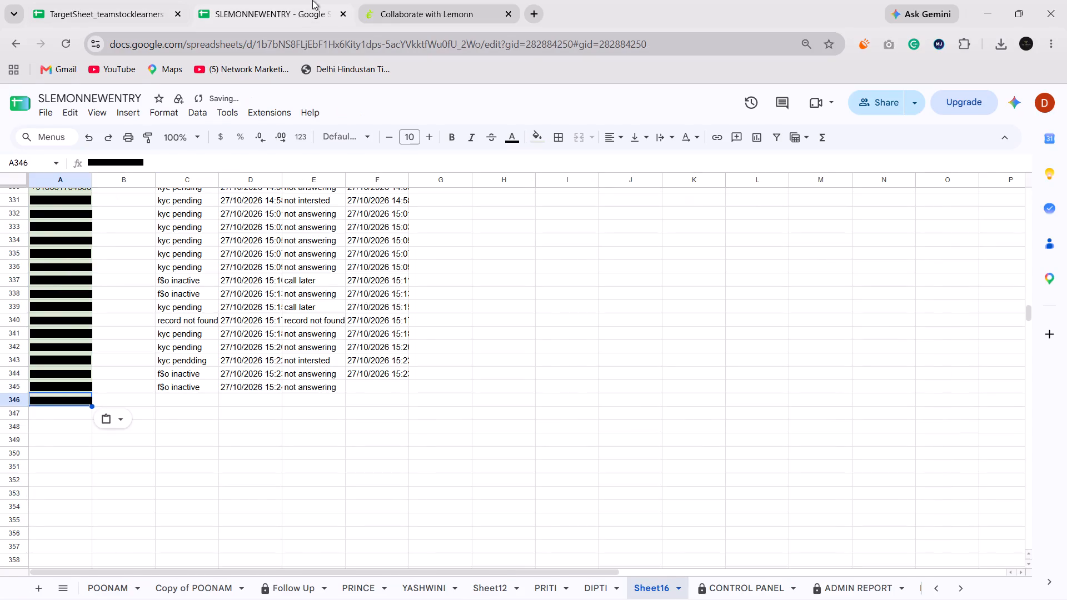
# Switch to Lemonn Partners and replace the previous leads search with a search for the newly copied mobile number.
pyautogui.keyDown('ctrl'); pyautogui.click(433, 0); pyautogui.keyUp('ctrl')
pyautogui.click(879, 201)
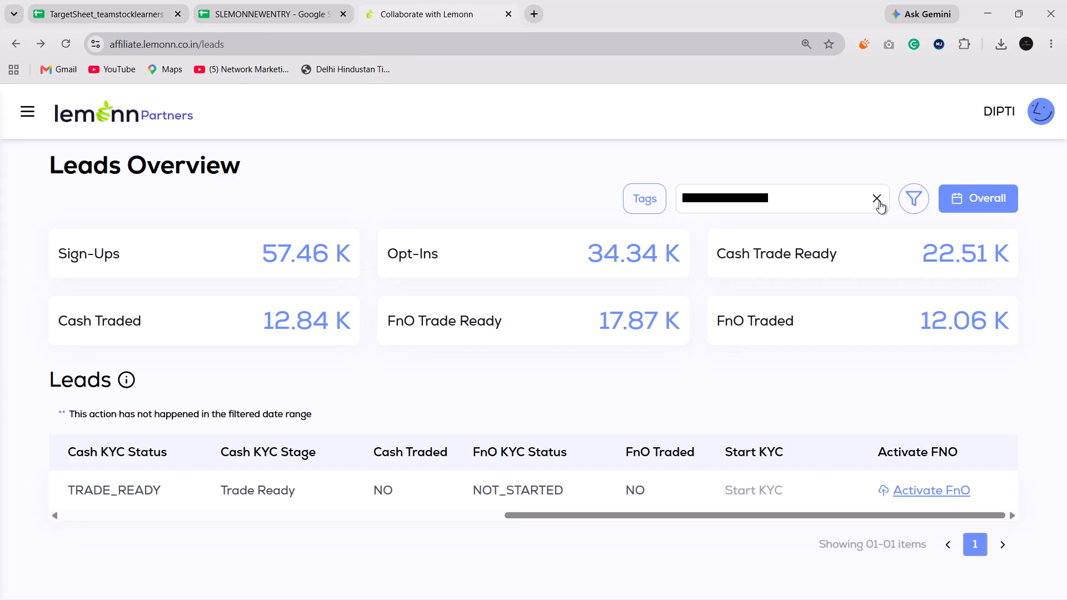
pyautogui.hotkey('ctrl', 'v')
pyautogui.press('Return')
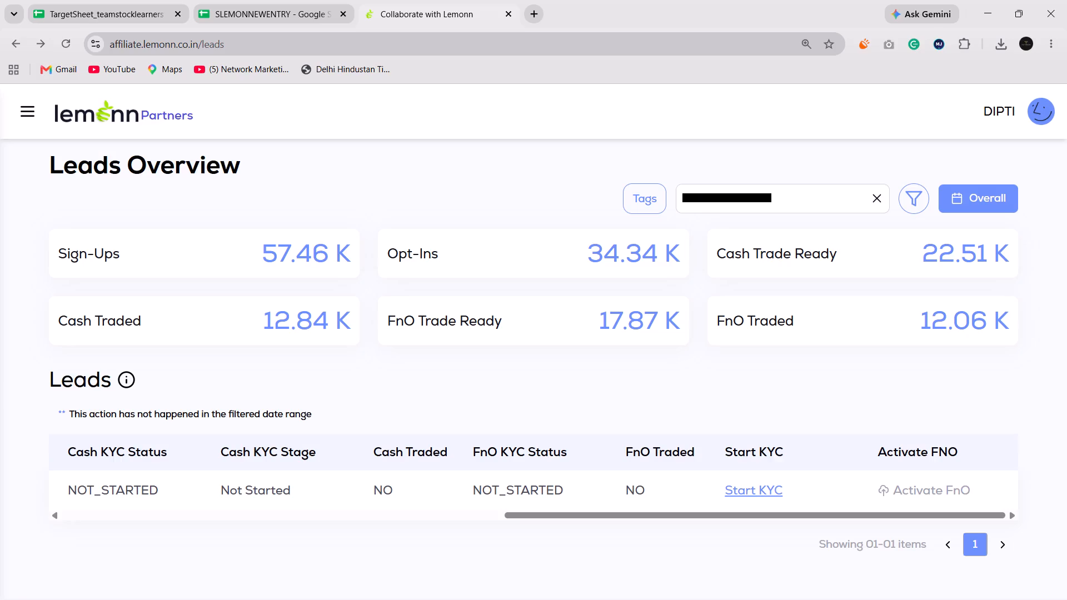
# Switch to SLEMONNEWENTRY and log the status "kyc pending" for this lead in cell C346 of Sheet16.
pyautogui.click(258, 0)
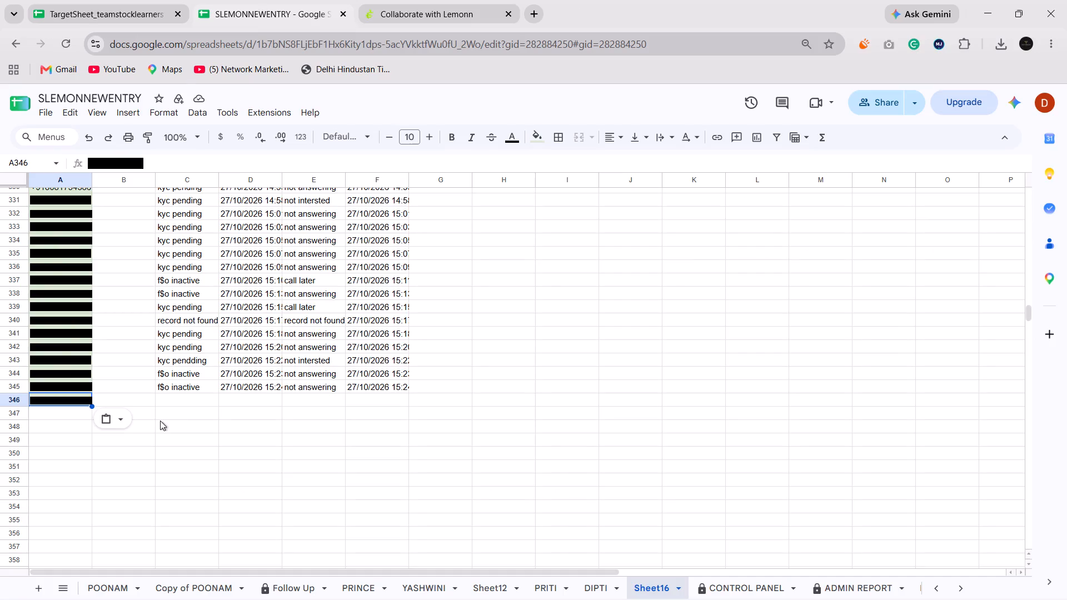
pyautogui.click(178, 398)
pyautogui.write('kyc pending')
pyautogui.press('Right')
# Recheck the lead on Lemonn Partners, and enter the call outcome "on another call" in cell E346 of SLEMONNEWENTRY.
pyautogui.press('Right')
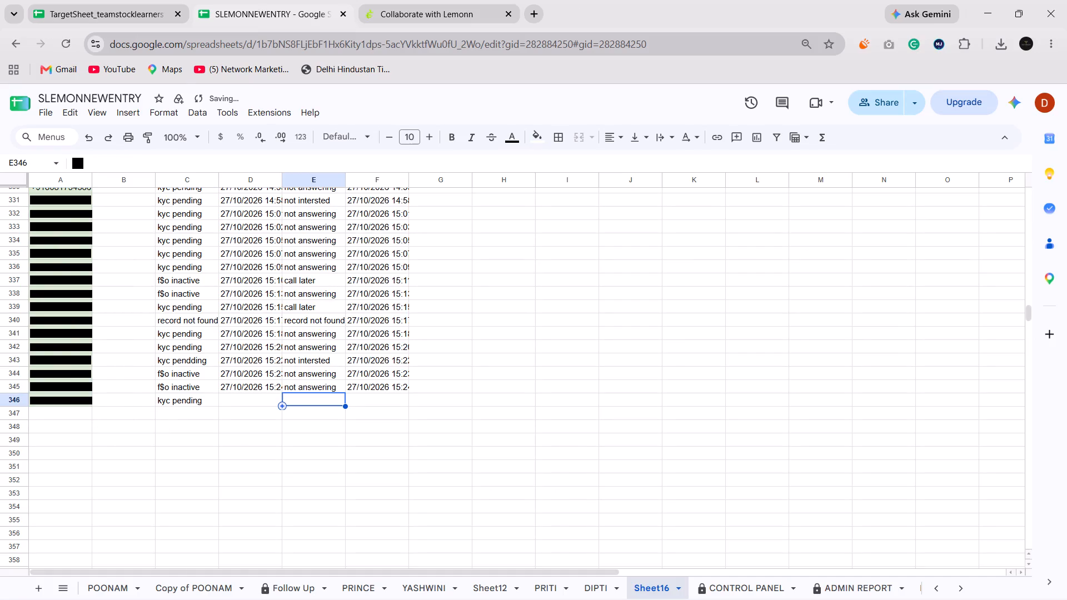
pyautogui.click(437, 0)
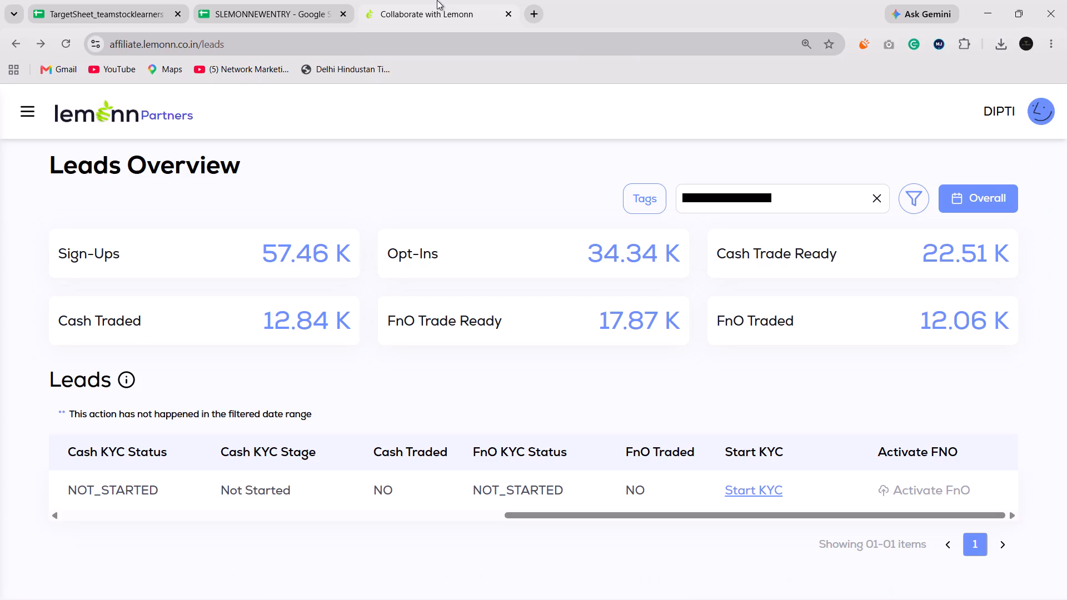
pyautogui.click(200, 0)
pyautogui.write('no')
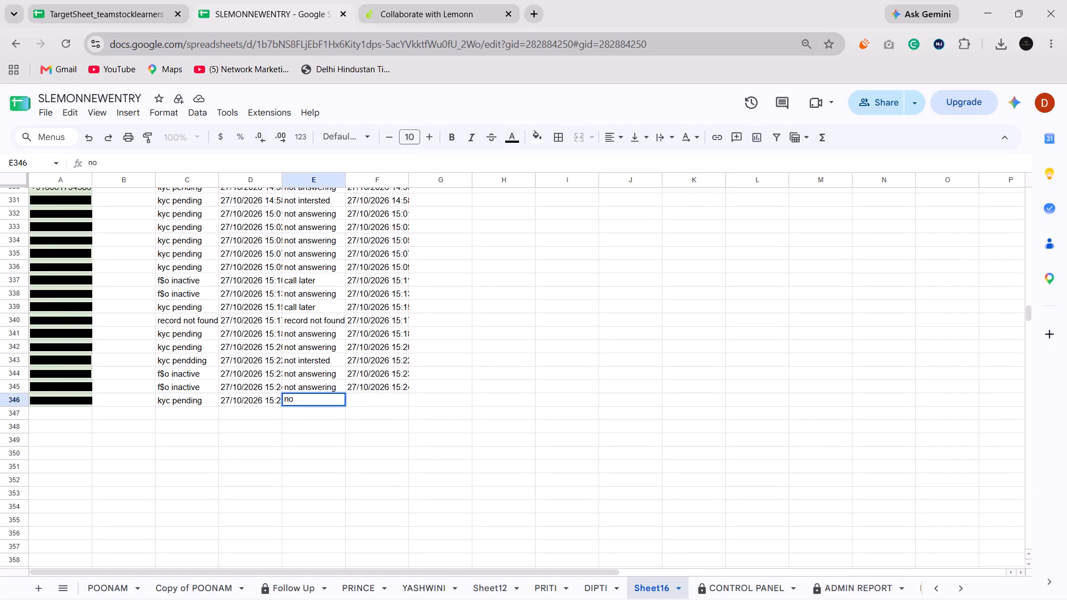
pyautogui.press('BackSpace')
pyautogui.press('BackSpace')
pyautogui.write('bus')
pyautogui.press('BackSpace')
pyautogui.press('BackSpace')
pyautogui.press('BackSpace')
pyautogui.write('on another call')
pyautogui.press('Return')
# Copy the next lead's mobile number from cell C4983 of TargetSheet_teamstocklearners' DIPTI sheet into cell A347 of SLEMONNEWENTRY's Sheet16.
pyautogui.press('Down')
pyautogui.press('Left')
pyautogui.press('Left')
pyautogui.press('Left')
pyautogui.press('Left')
pyautogui.press('Left')
pyautogui.press('Left')
pyautogui.press('Left')
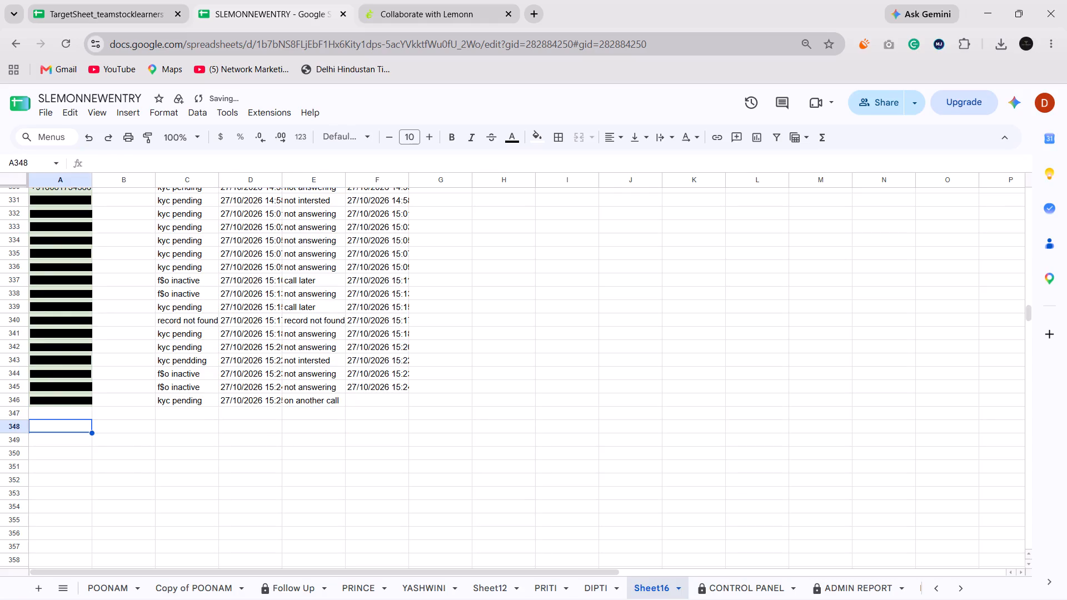
pyautogui.press('Up')
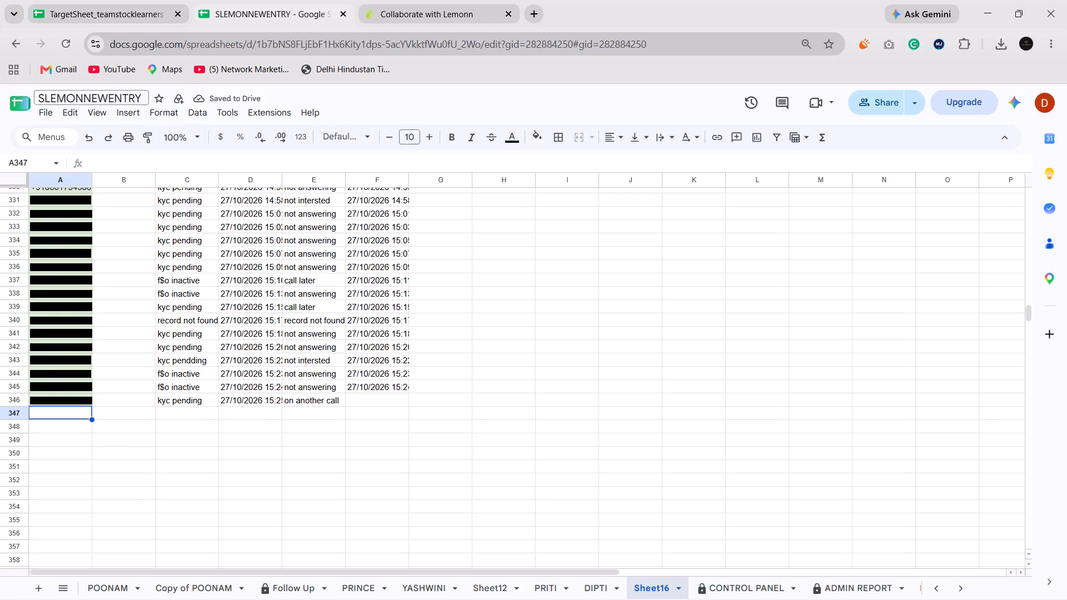
pyautogui.click(101, 0)
pyautogui.press('Down')
pyautogui.hotkey('ctrl', 'c')
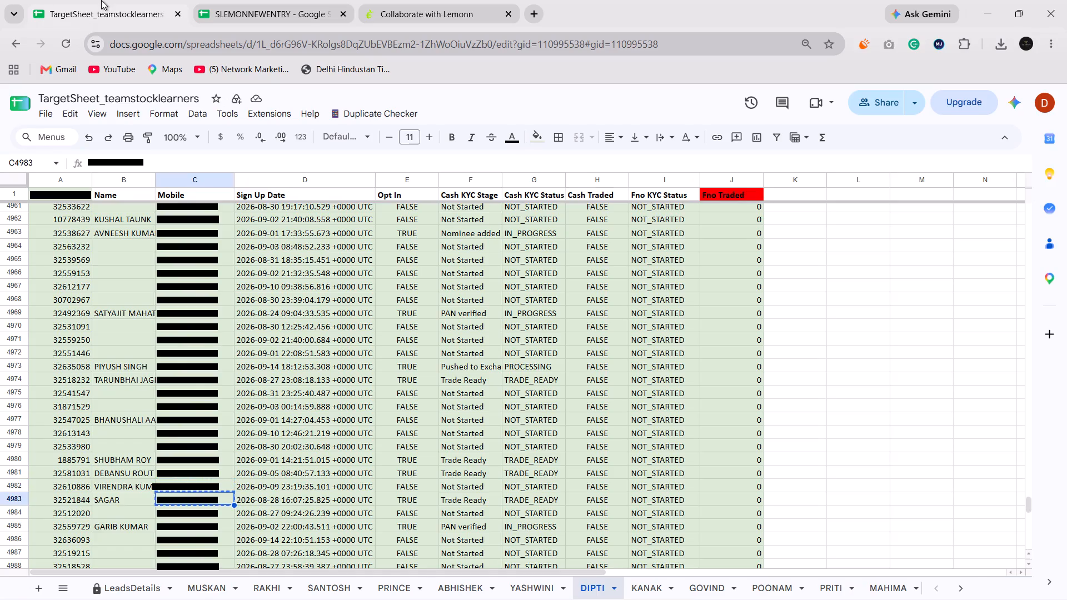
pyautogui.keyDown('ctrl'); pyautogui.click(257, 0); pyautogui.keyUp('ctrl')
pyautogui.hotkey('ctrl', 'v')
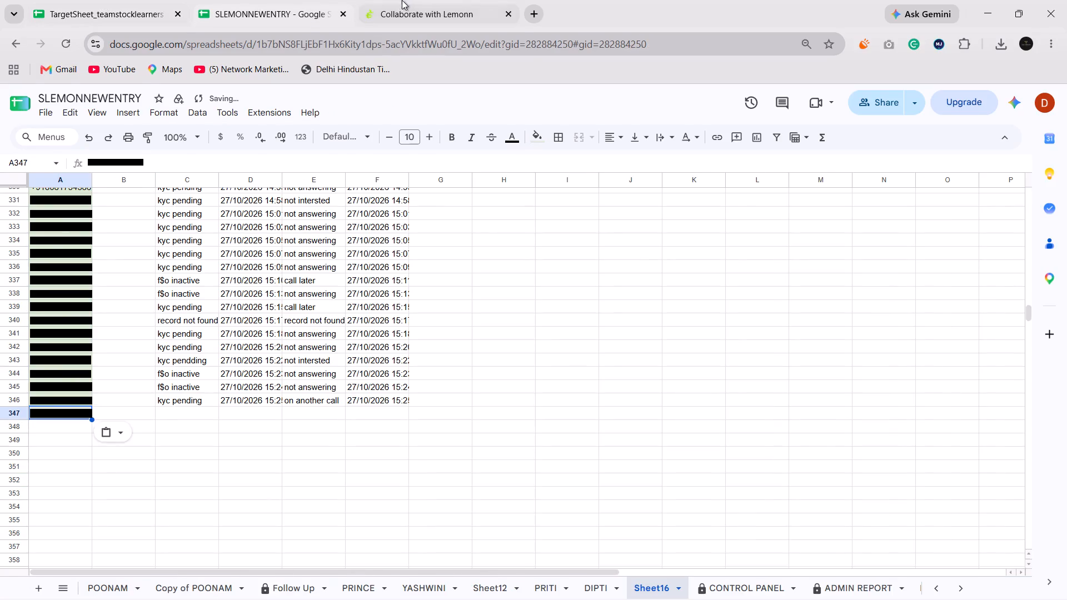
# Switch to Lemonn Partners and search the leads for the mobile number just copied, replacing the previous search.
pyautogui.keyDown('ctrl'); pyautogui.click(402, 0); pyautogui.keyUp('ctrl')
pyautogui.keyDown('ctrl'); pyautogui.click(878, 198); pyautogui.keyUp('ctrl')
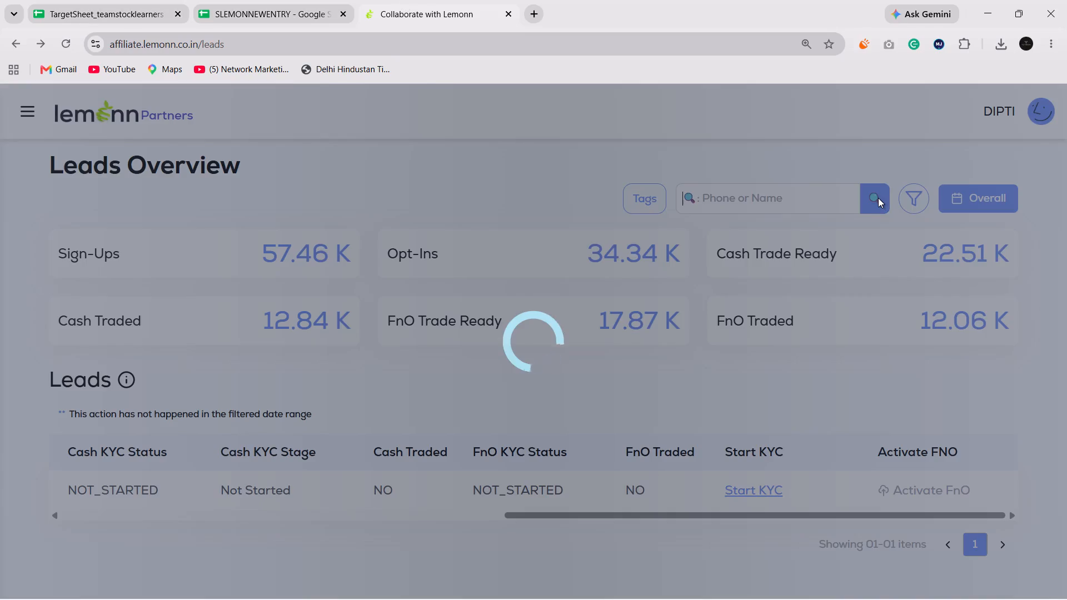
pyautogui.hotkey('ctrl', 'v')
pyautogui.press('Return')
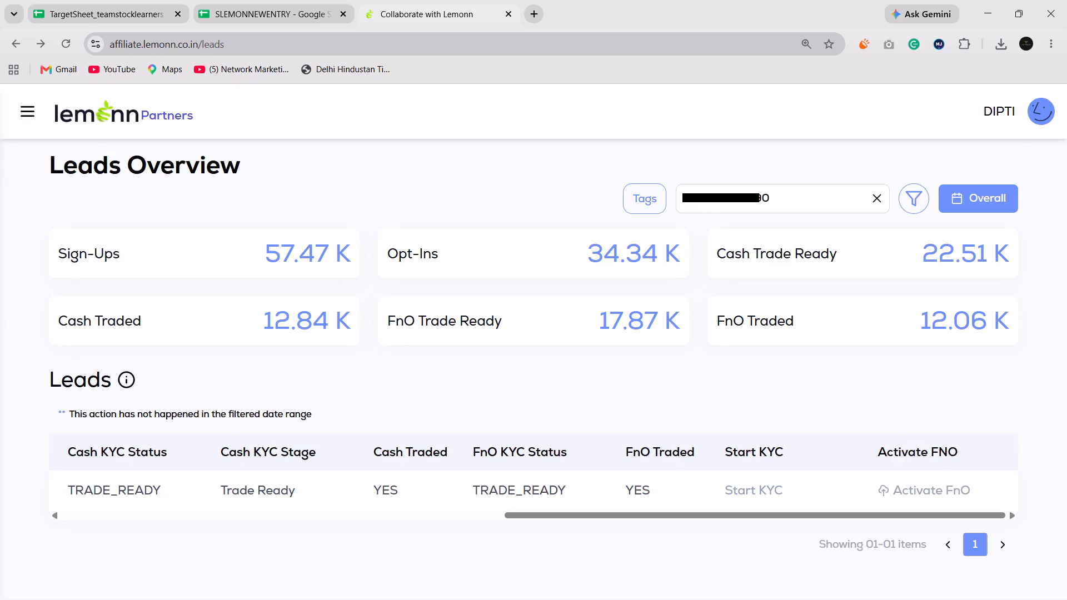
# Switch to SLEMONNEWENTRY and log "already traded" as both the lead's status in cell C347 and call outcome in cell E347.
pyautogui.click(264, 22)
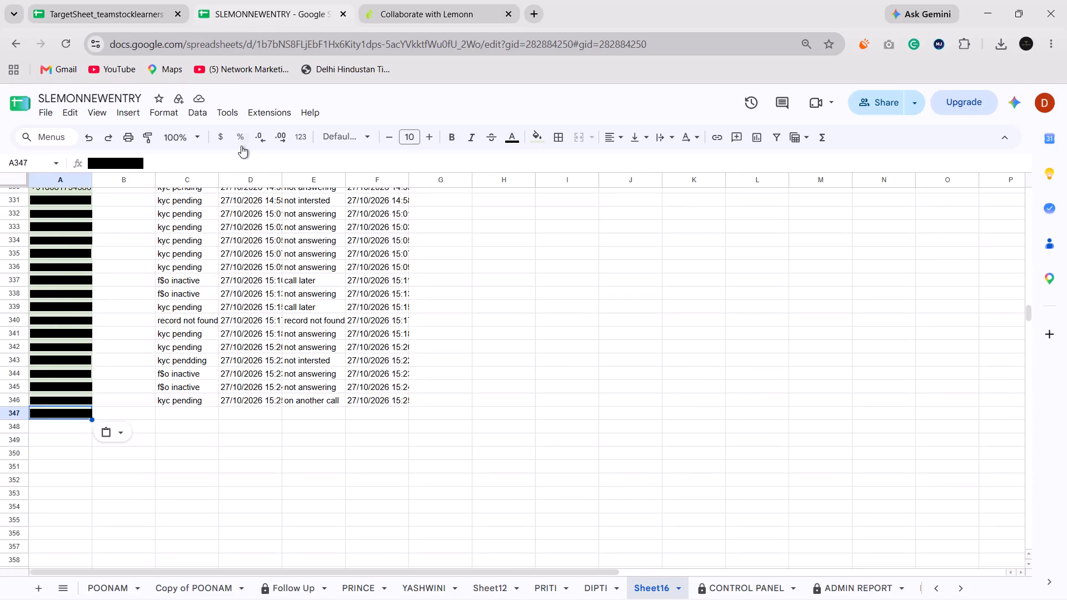
pyautogui.click(179, 421)
pyautogui.click(178, 408)
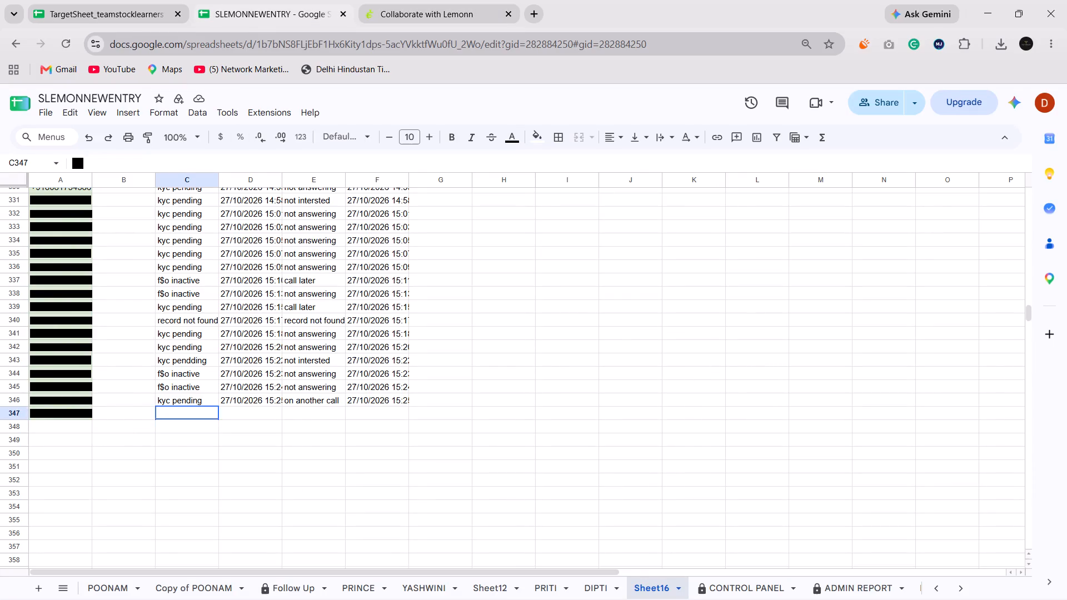
pyautogui.write('alr')
pyautogui.write('ead')
pyautogui.write('y traded')
pyautogui.press('Right')
pyautogui.press('Right')
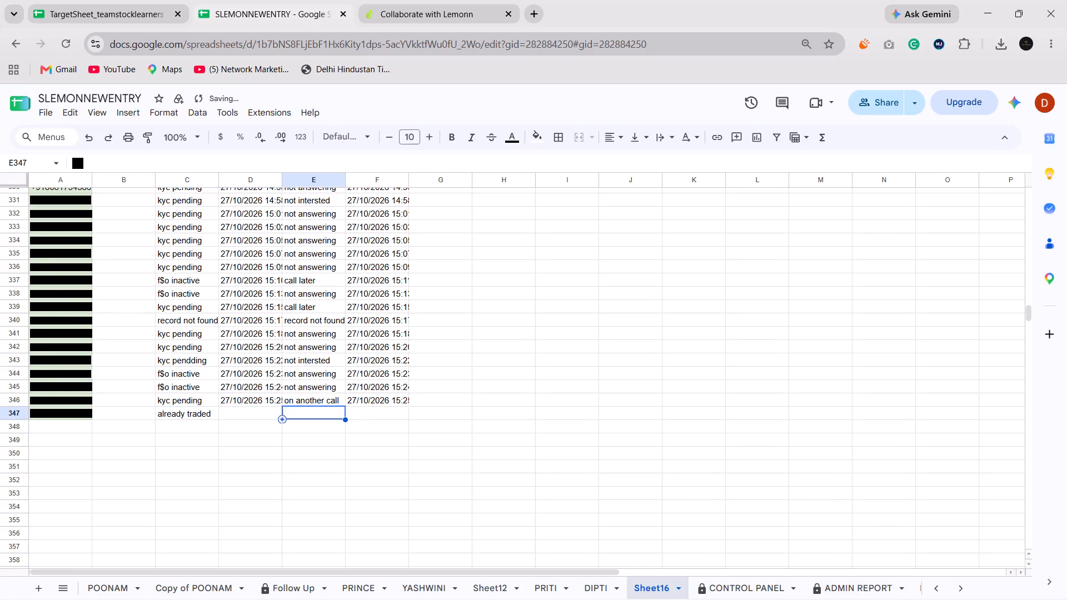
pyautogui.write('alrea')
pyautogui.press('Down')
# Copy the next lead's mobile number from cell C4984 of TargetSheet_teamstocklearners' DIPTI sheet into cell A348 of SLEMONNEWENTRY's Sheet16.
pyautogui.press('Left')
pyautogui.press('Left')
pyautogui.press('Left')
pyautogui.press('Left')
pyautogui.press('Left')
pyautogui.press('Left')
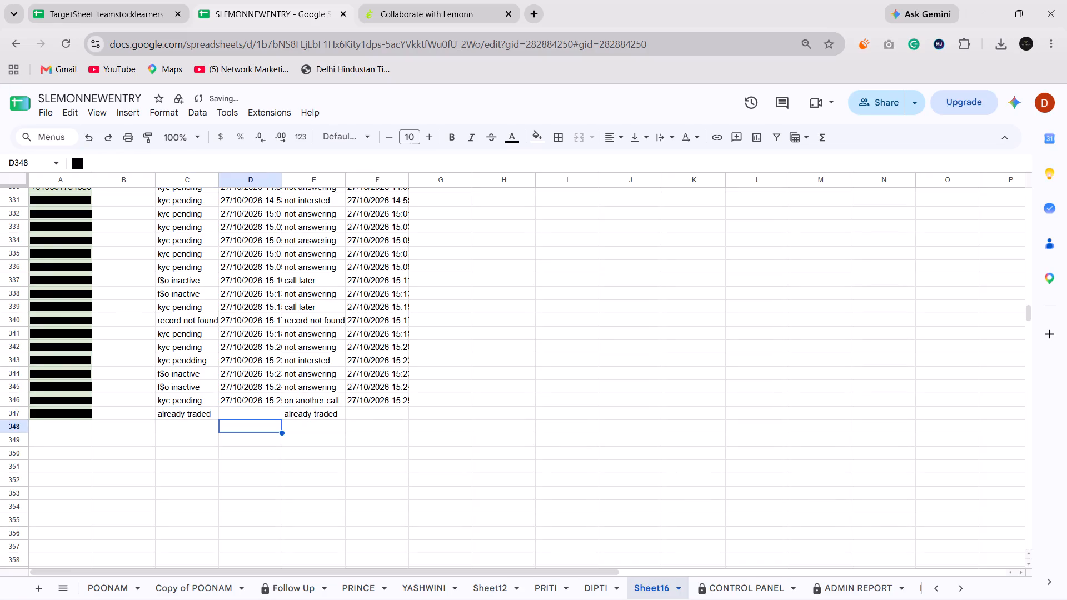
pyautogui.click(37, 0)
pyautogui.press('Down')
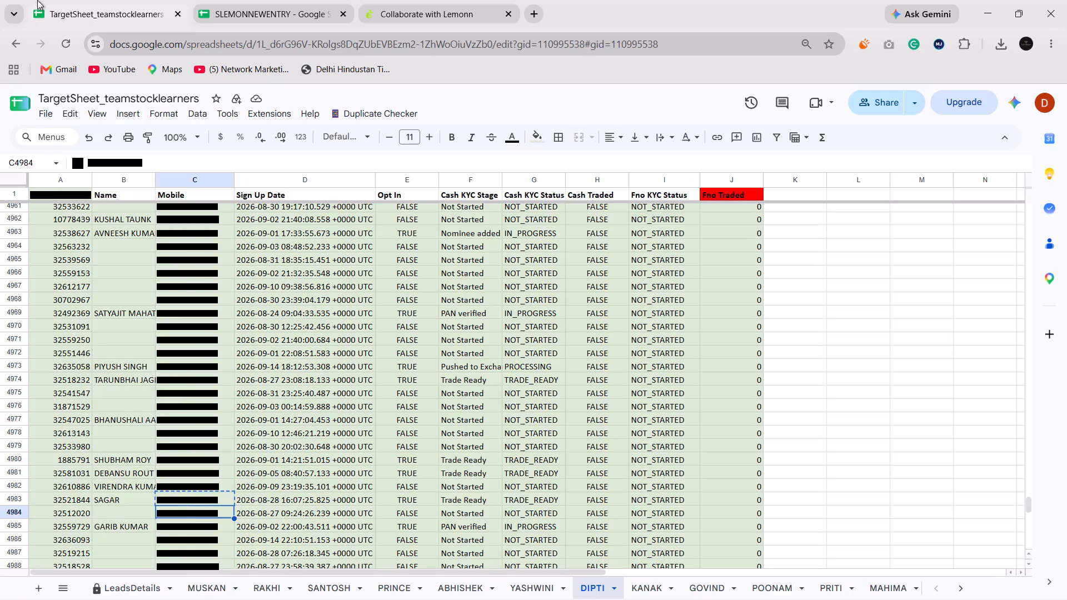
pyautogui.hotkey('ctrl', 'c')
pyautogui.keyDown('ctrl'); pyautogui.click(381, 0); pyautogui.keyUp('ctrl')
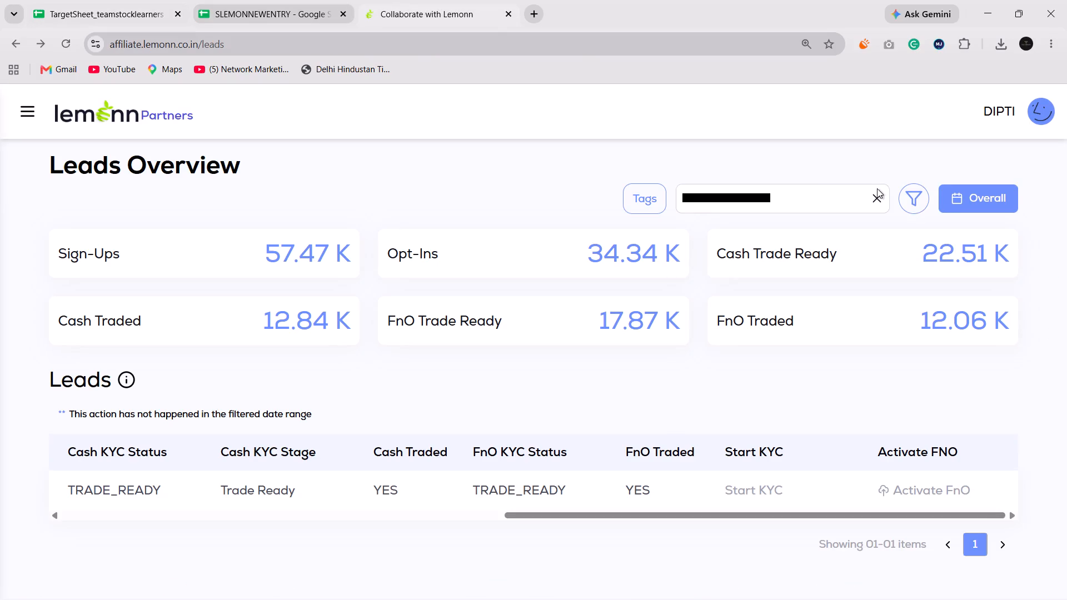
pyautogui.keyDown('ctrl'); pyautogui.click(881, 192); pyautogui.keyUp('ctrl')
pyautogui.keyDown('ctrl'); pyautogui.click(276, 0); pyautogui.keyUp('ctrl')
pyautogui.hotkey('ctrl', 'v')
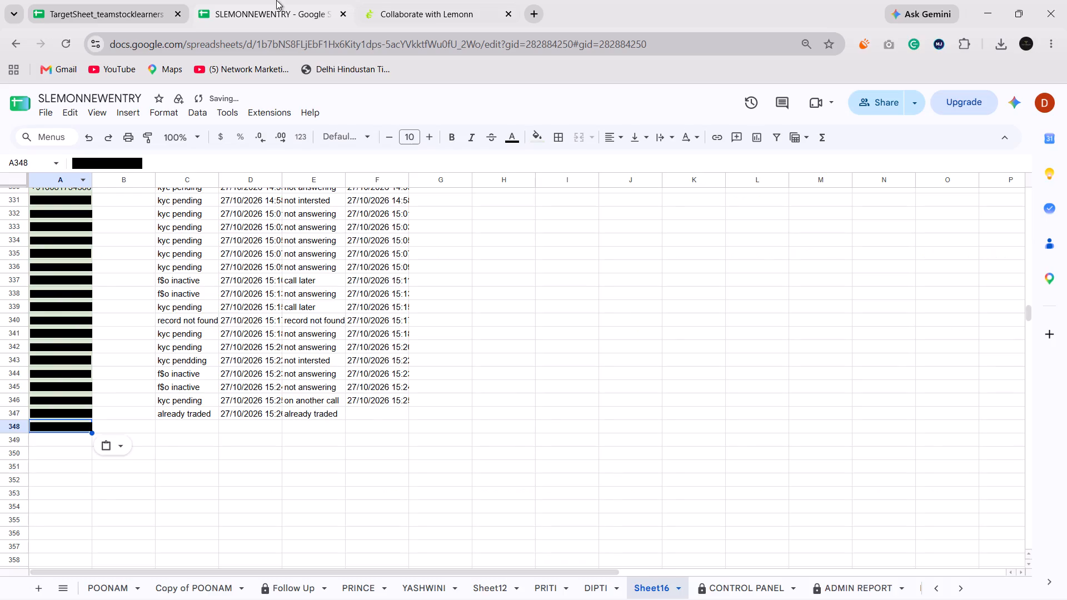
# Switch to Lemonn Partners, clear the previous leads search and search for the newly copied mobile number.
pyautogui.click(389, 0)
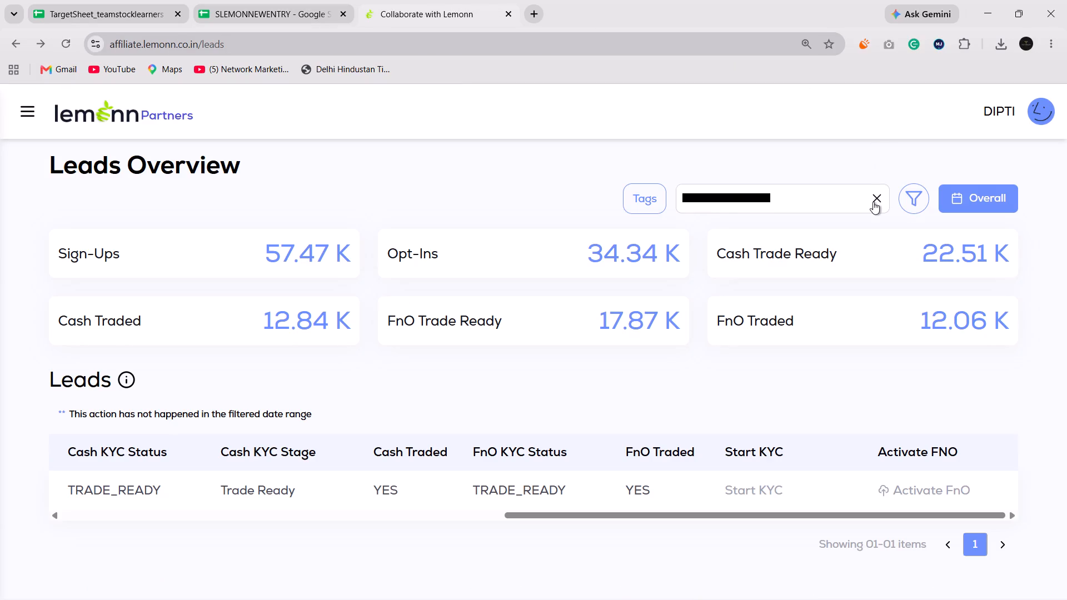
pyautogui.click(873, 202)
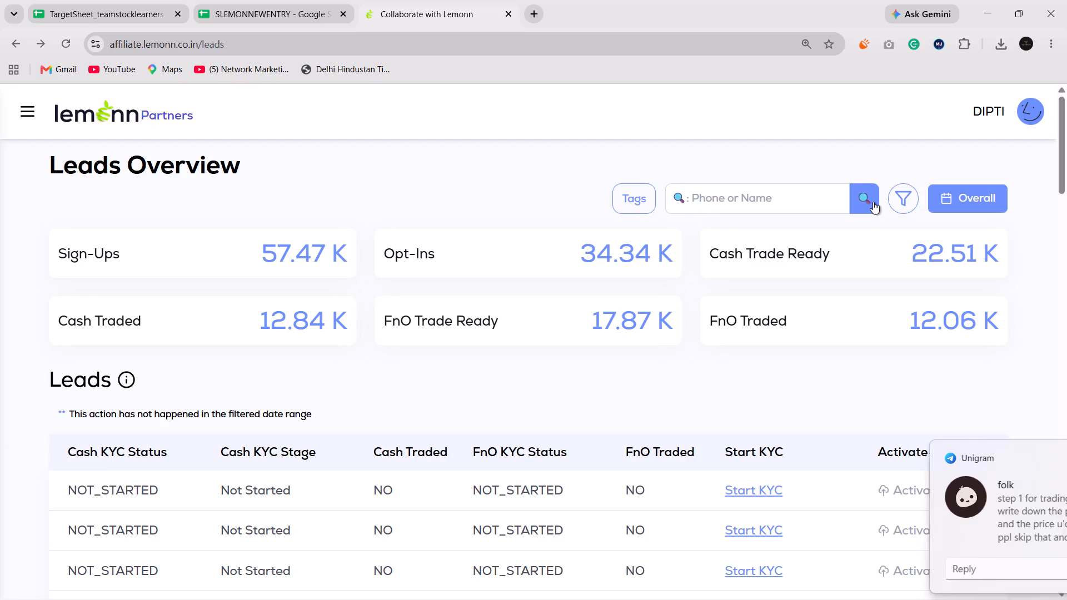
pyautogui.hotkey('ctrl', 'v')
pyautogui.press('Return')
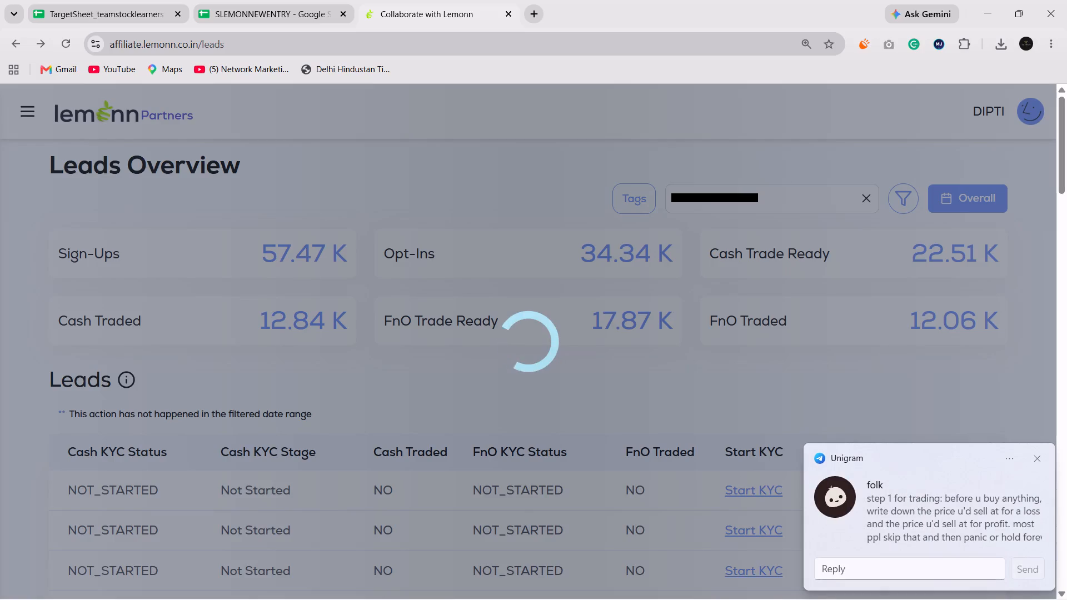
# Dismiss the Unigram and Telegram Web notifications covering the leads page.
pyautogui.click(1032, 460)
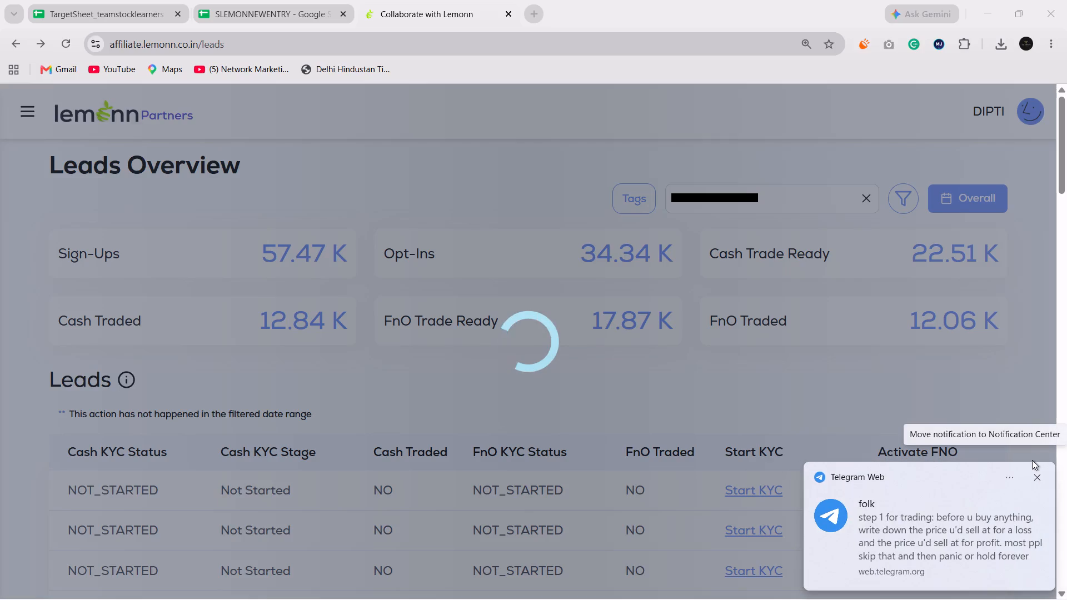
pyautogui.click(1033, 472)
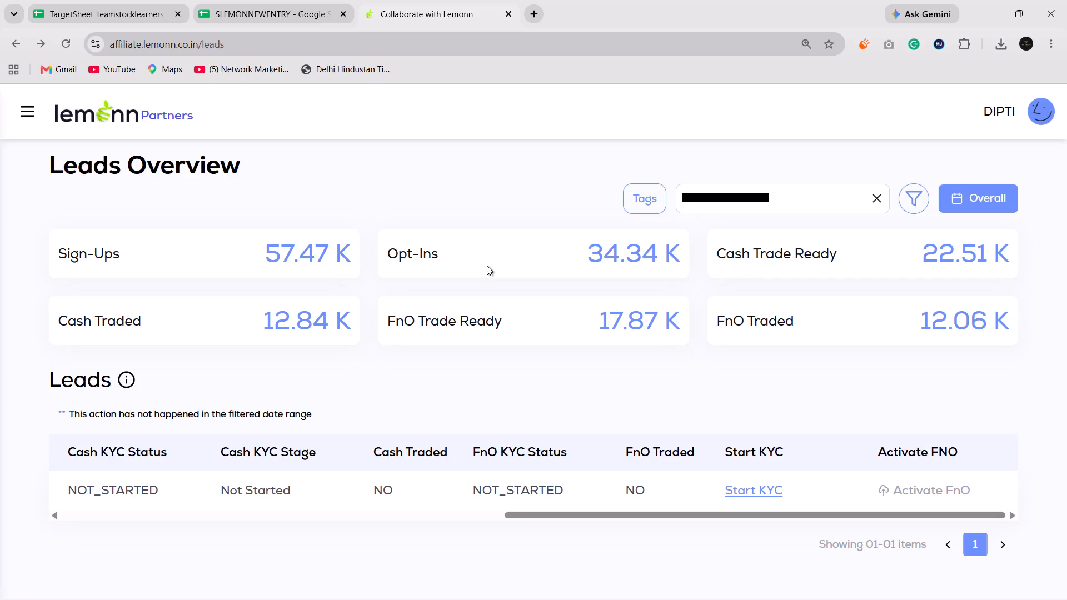
# Switch to SLEMONNEWENTRY and log the status "kyc pending" for the current lead in cell C348 of Sheet16.
pyautogui.click(268, 0)
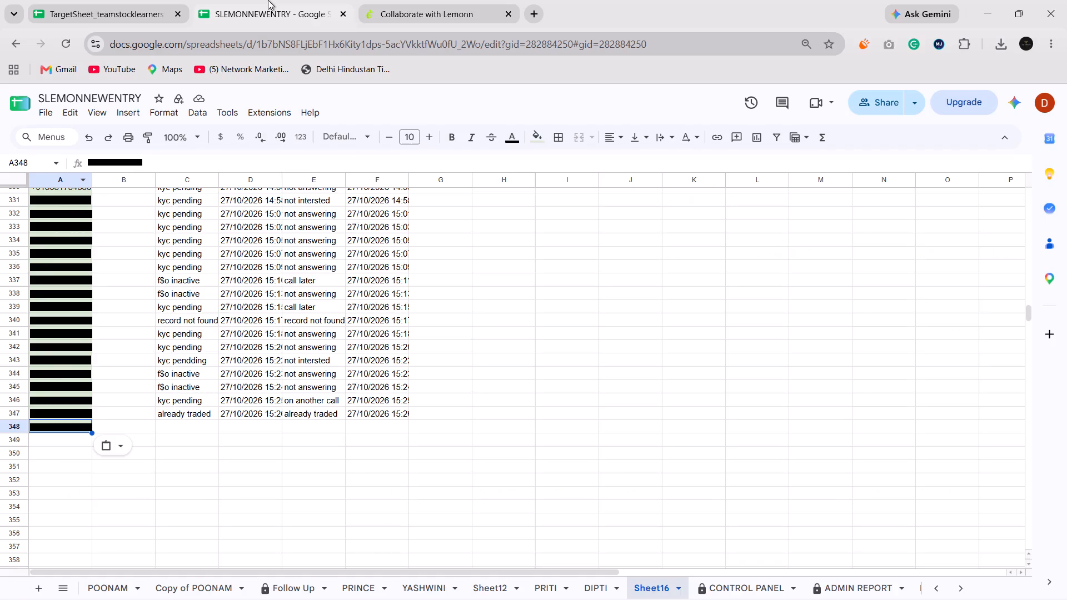
pyautogui.click(198, 429)
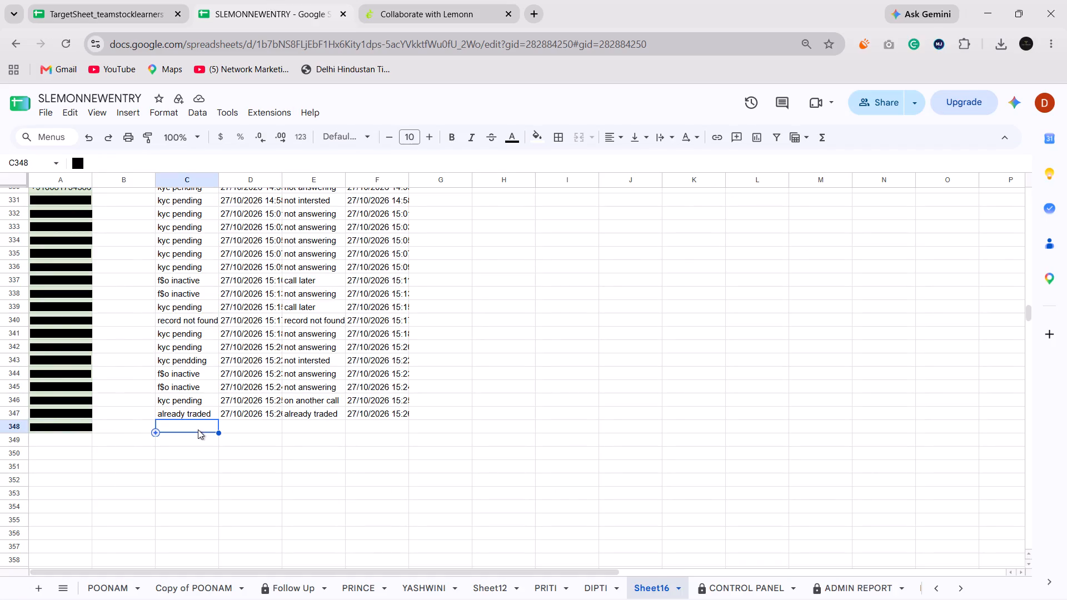
pyautogui.write('kyc pending')
pyautogui.press('Right')
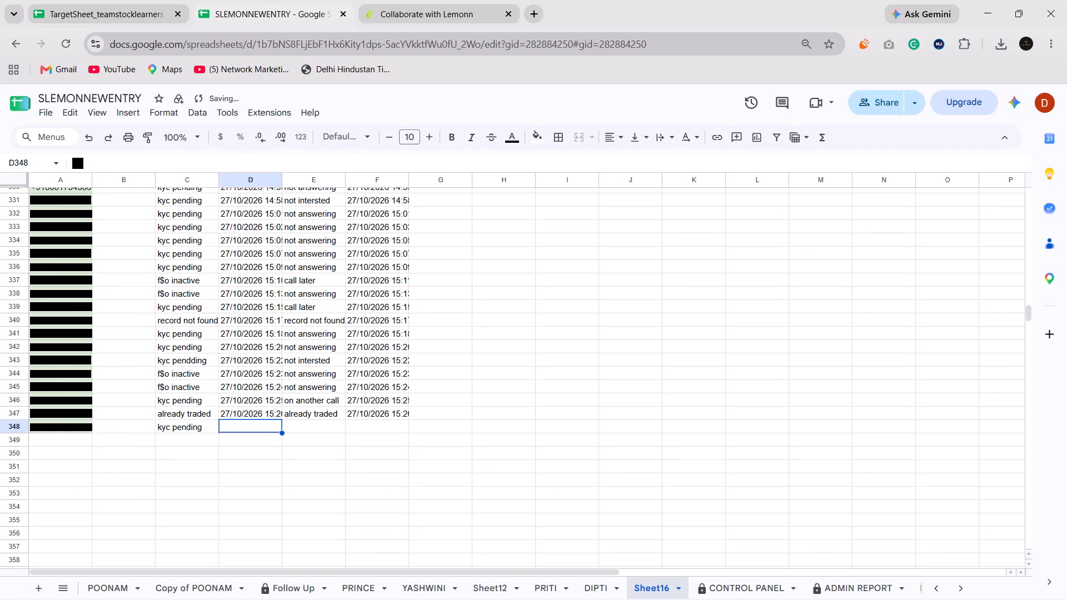
pyautogui.press('Right')
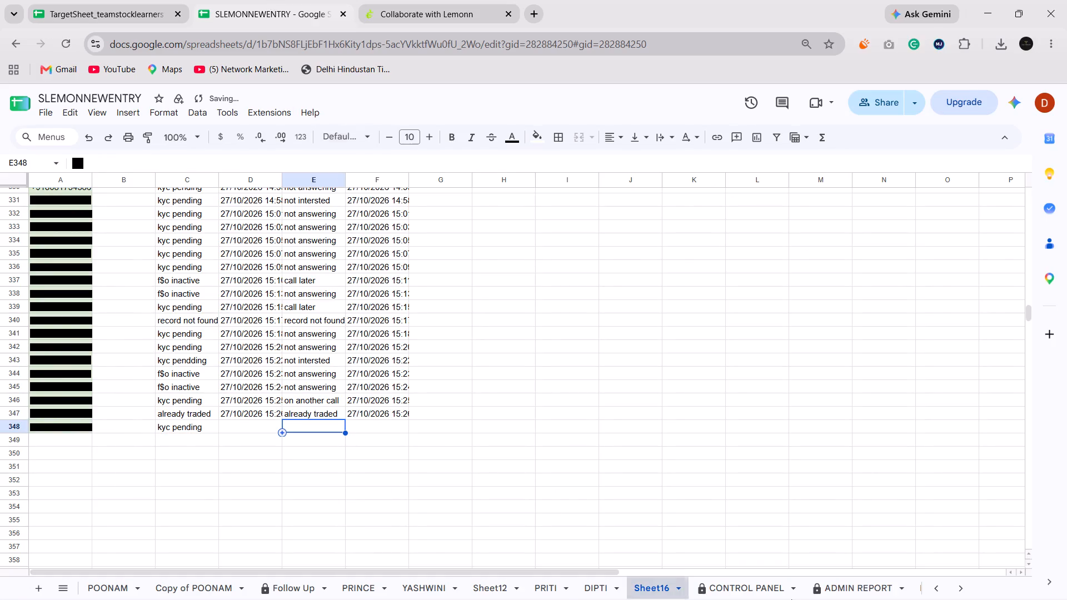
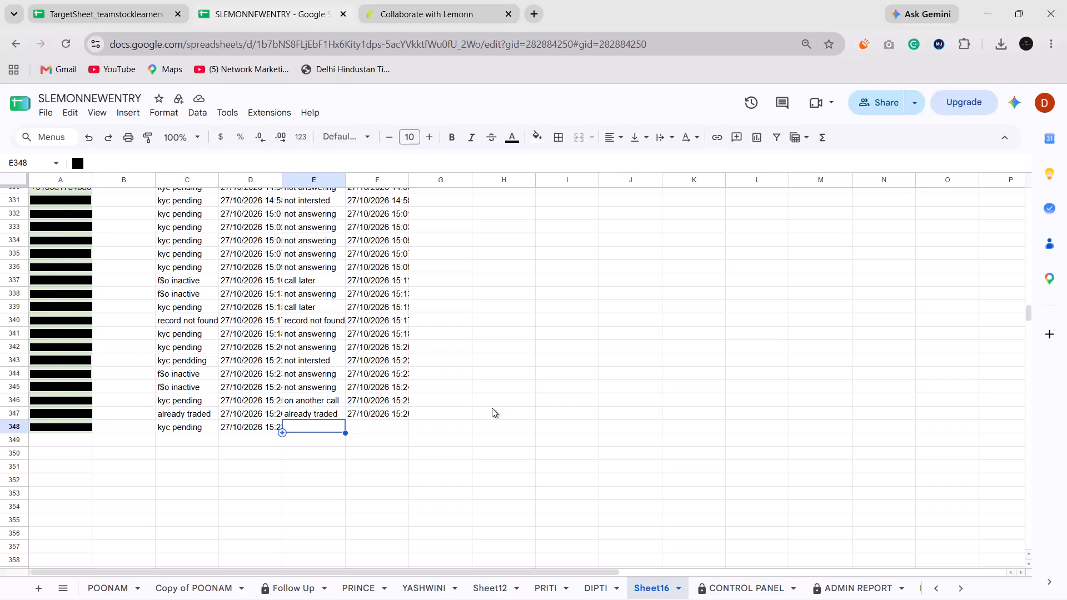
# Log the call outcome "not interested" for the current lead in cell E348 of Sheet16.
pyautogui.write('not interested')
pyautogui.press('Right')
# Copy the next lead's mobile number from cell C4985 of TargetSheet_teamstocklearners' DIPTI sheet into cell A349 of SLEMONNEWENTRY's Sheet16.
pyautogui.press('Down')
pyautogui.press('Left')
pyautogui.press('Left')
pyautogui.press('Left')
pyautogui.press('Left')
pyautogui.press('Left')
pyautogui.press('Left')
pyautogui.press('Left')
pyautogui.press('Left')
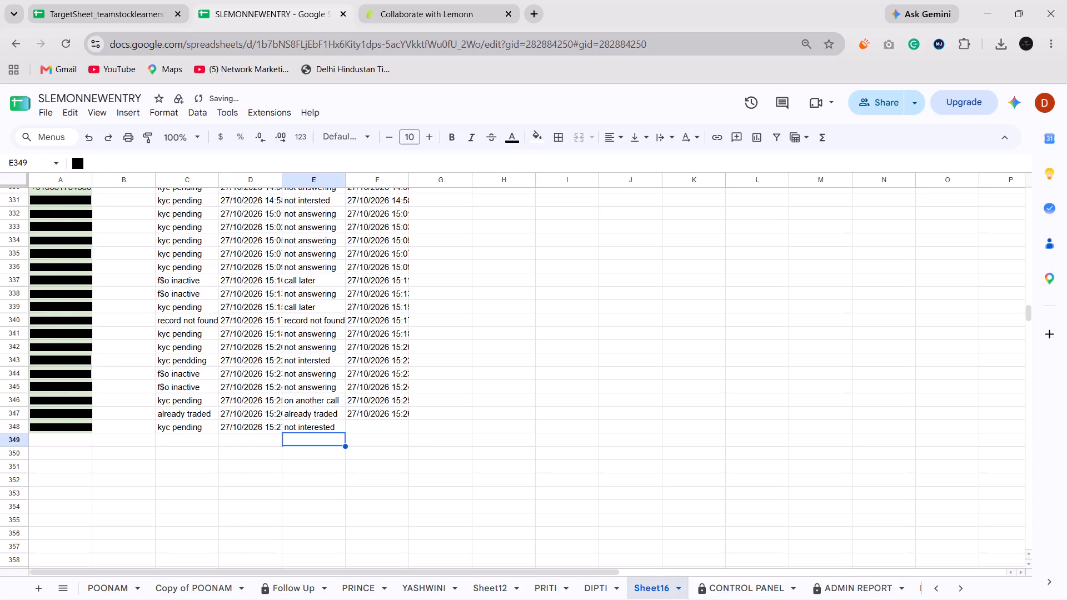
pyautogui.click(114, 0)
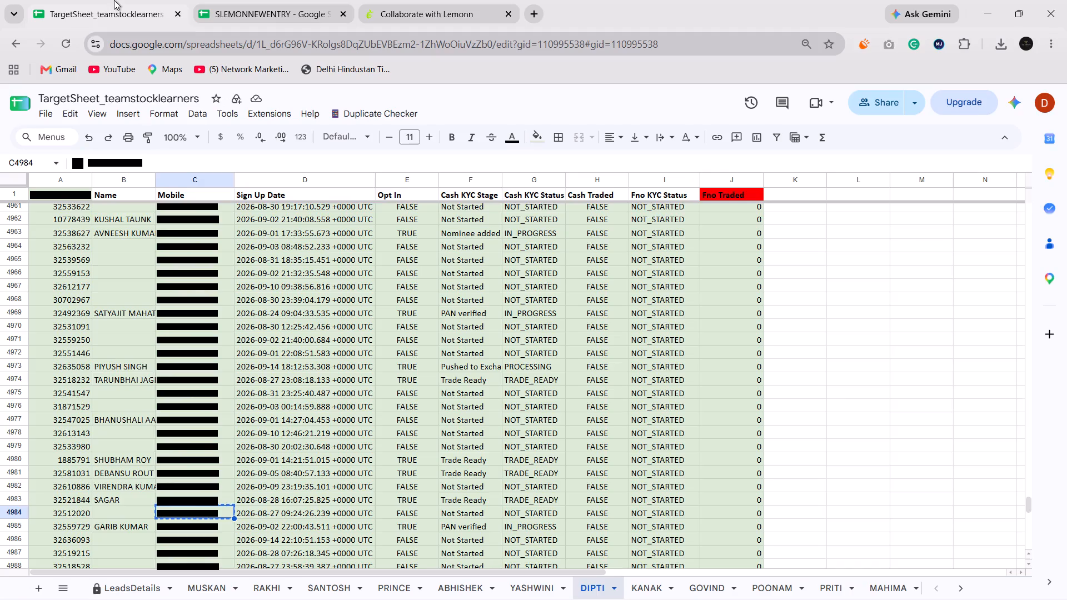
pyautogui.press('Left')
pyautogui.press('Down')
pyautogui.press('Right')
pyautogui.hotkey('ctrl', 'c')
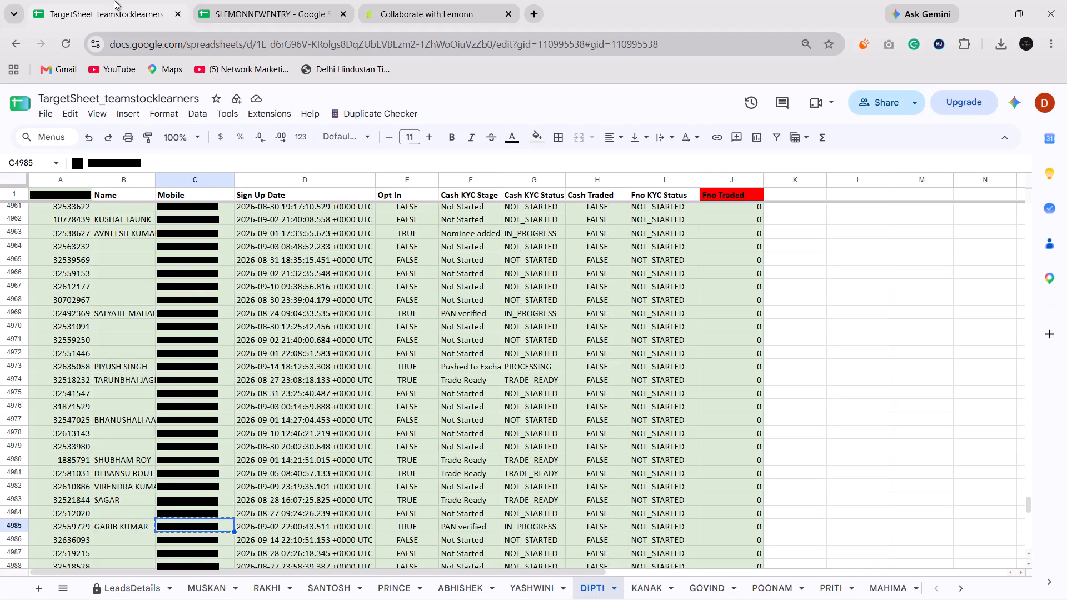
pyautogui.keyDown('ctrl'); pyautogui.click(341, 0); pyautogui.keyUp('ctrl')
pyautogui.hotkey('ctrl', 'v')
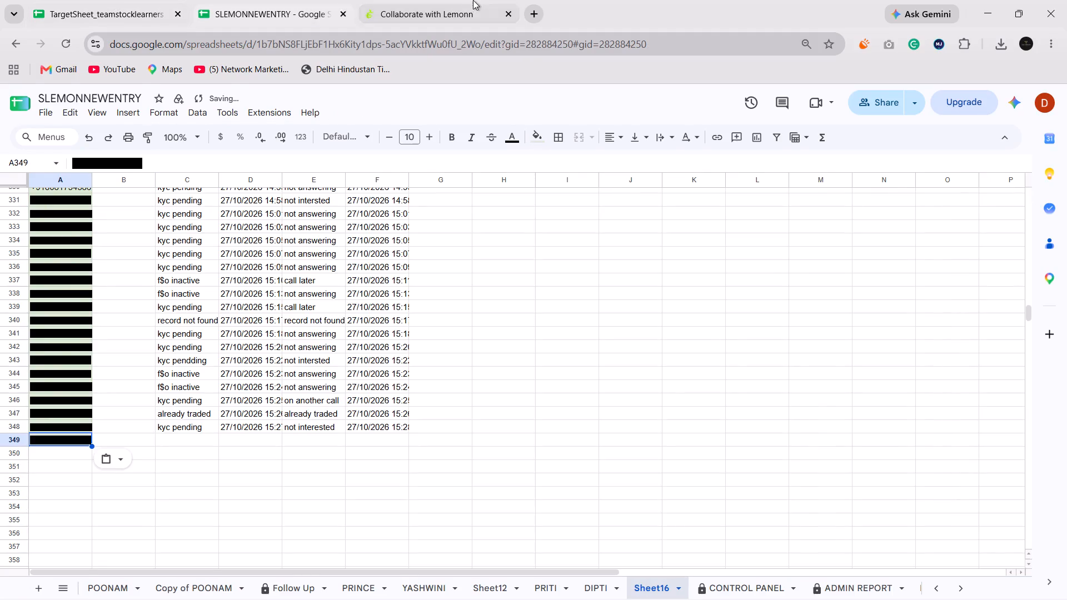
# Switch to Lemonn Partners, clear the previous leads search and search for the newly copied mobile number.
pyautogui.keyDown('ctrl'); pyautogui.click(473, 0); pyautogui.keyUp('ctrl')
pyautogui.keyDown('ctrl'); pyautogui.click(877, 196); pyautogui.keyUp('ctrl')
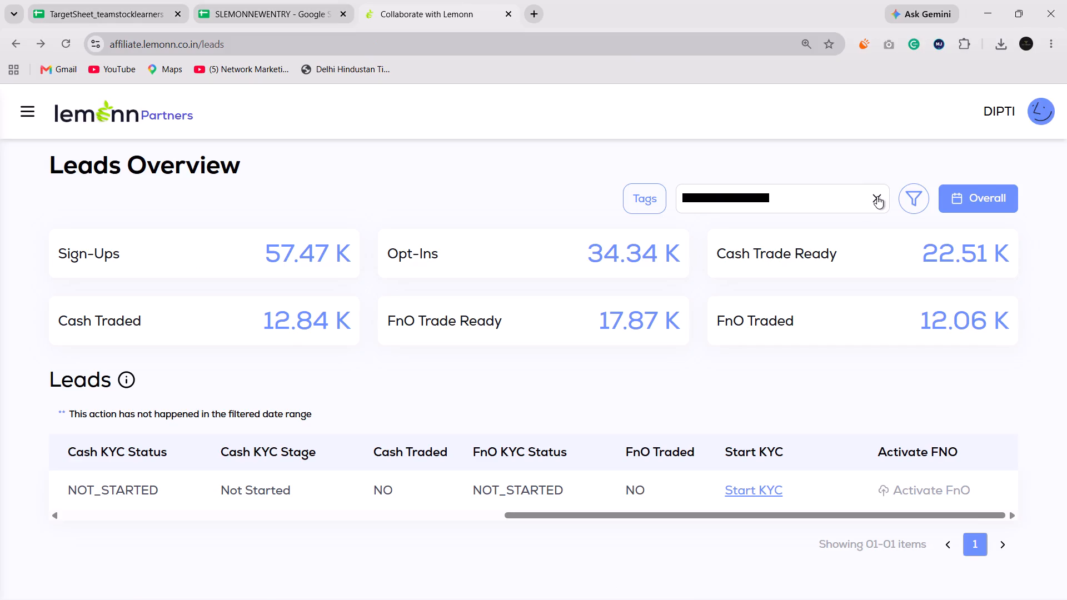
pyautogui.hotkey('ctrl', 'v')
pyautogui.press('Return')
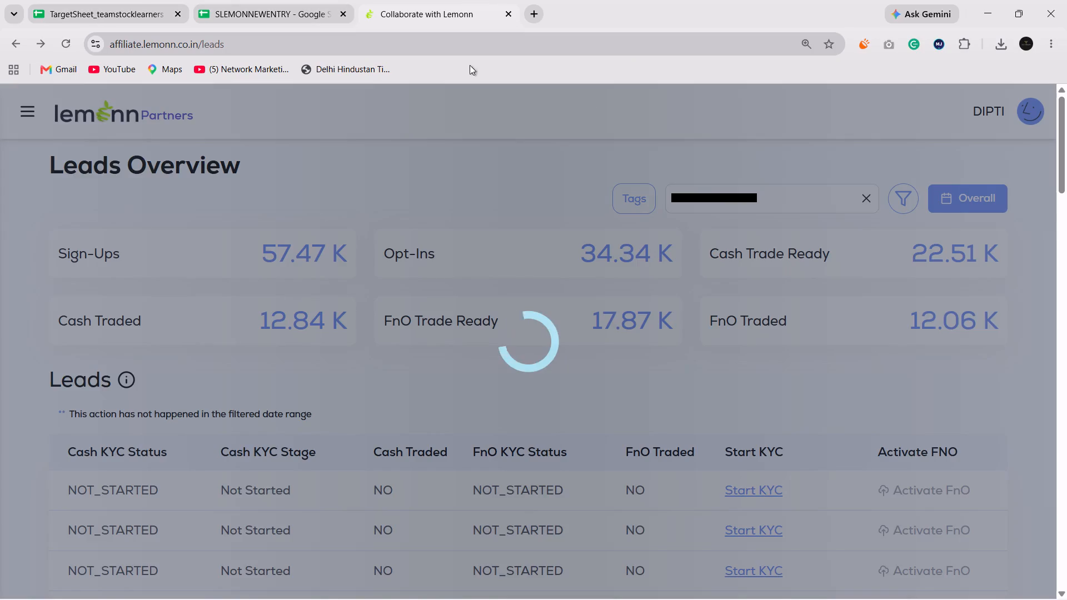
# Select status cell C349 in SLEMONNEWENTRY's Sheet16 and return to Lemonn Partners to check the lead's KYC and trading status.
pyautogui.click(226, 0)
pyautogui.scroll(-2, 355, 336)
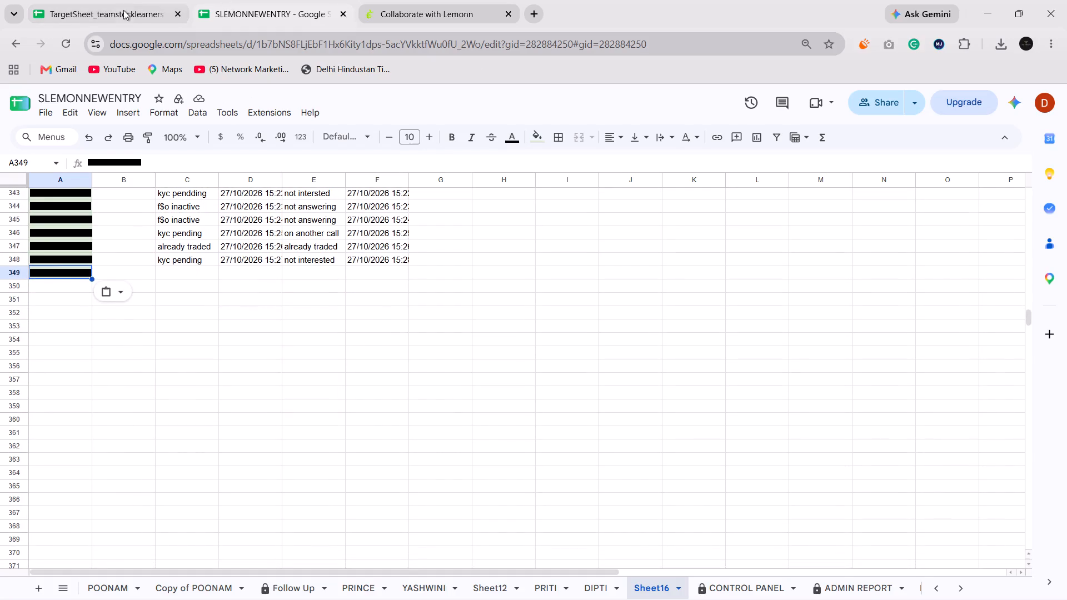
pyautogui.scroll(1, 273, 275)
pyautogui.click(195, 287)
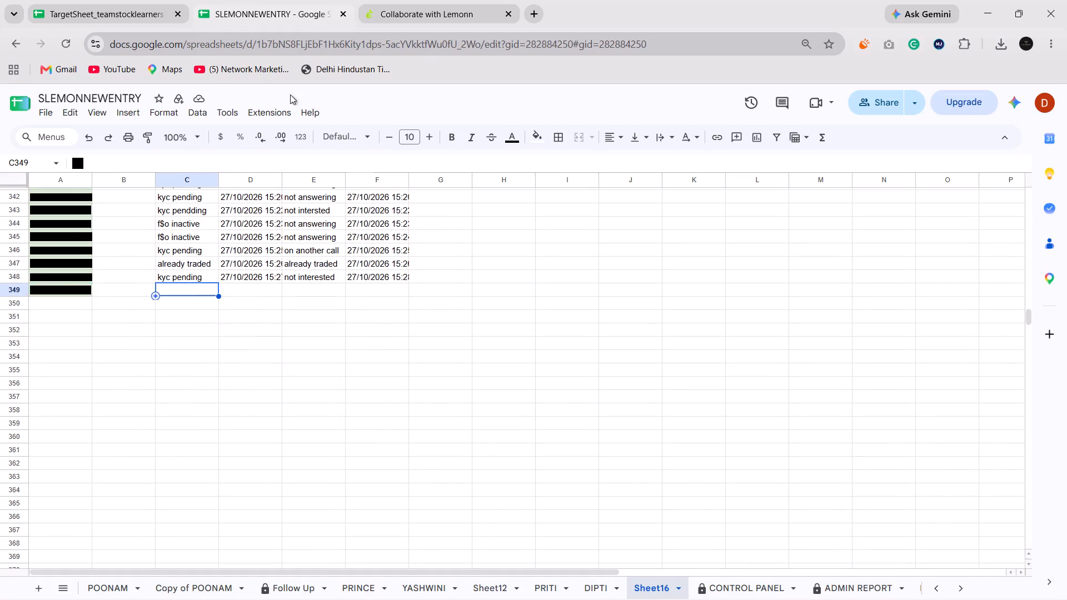
pyautogui.click(383, 1)
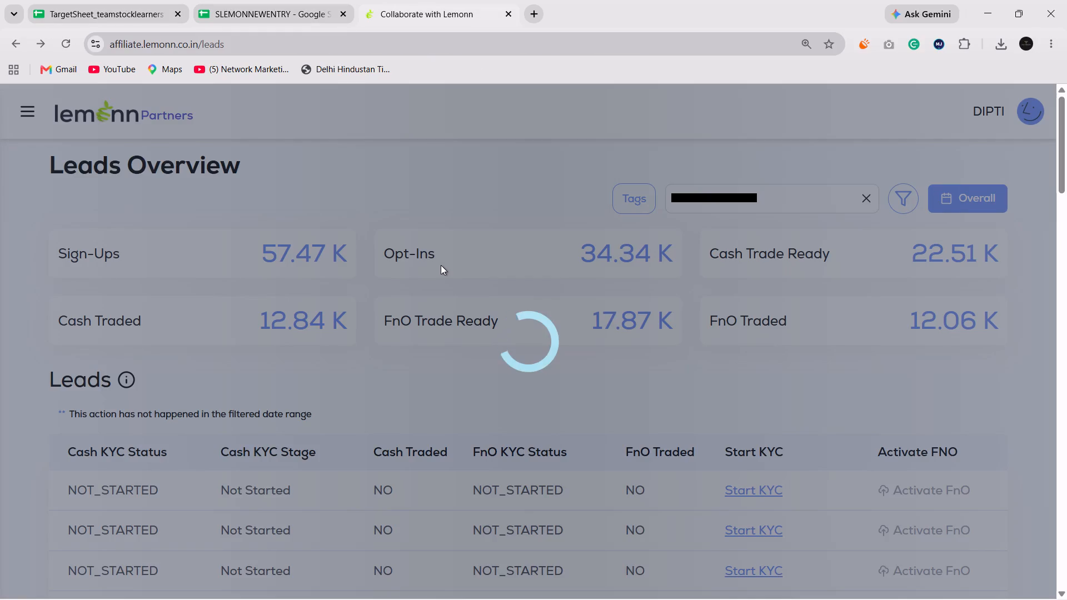
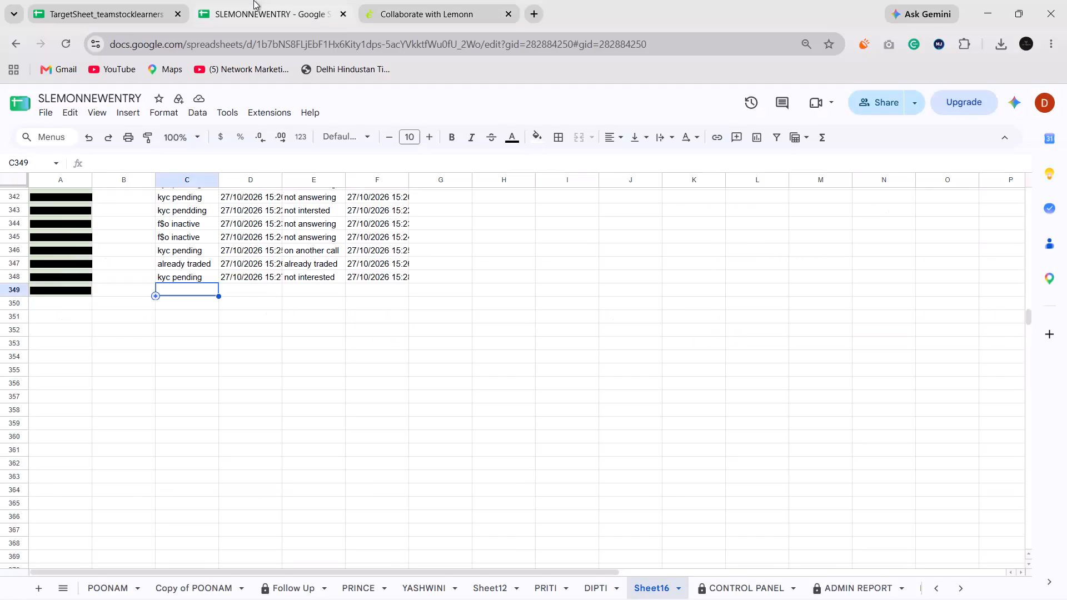
# Enter the current lead's status as "kyc pending" in cell C349 of Sheet16 and move to call outcome cell E349.
pyautogui.write('kyc pending')
pyautogui.press('Right')
pyautogui.press('Right')
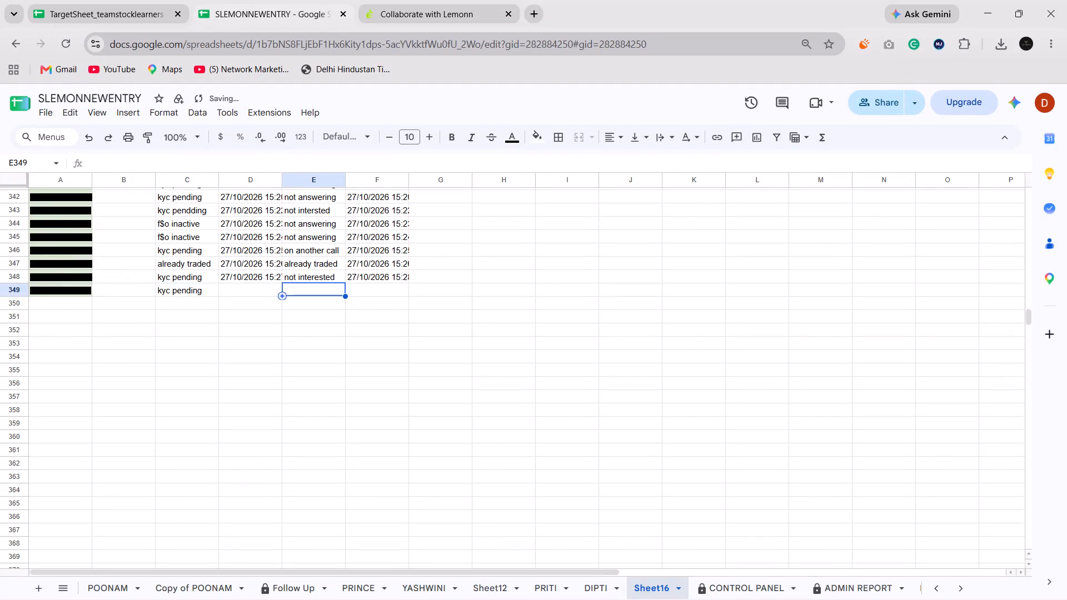
# Switch back to Lemonn Partners to review the current lead's entry in the Leads table.
pyautogui.click(385, 2)
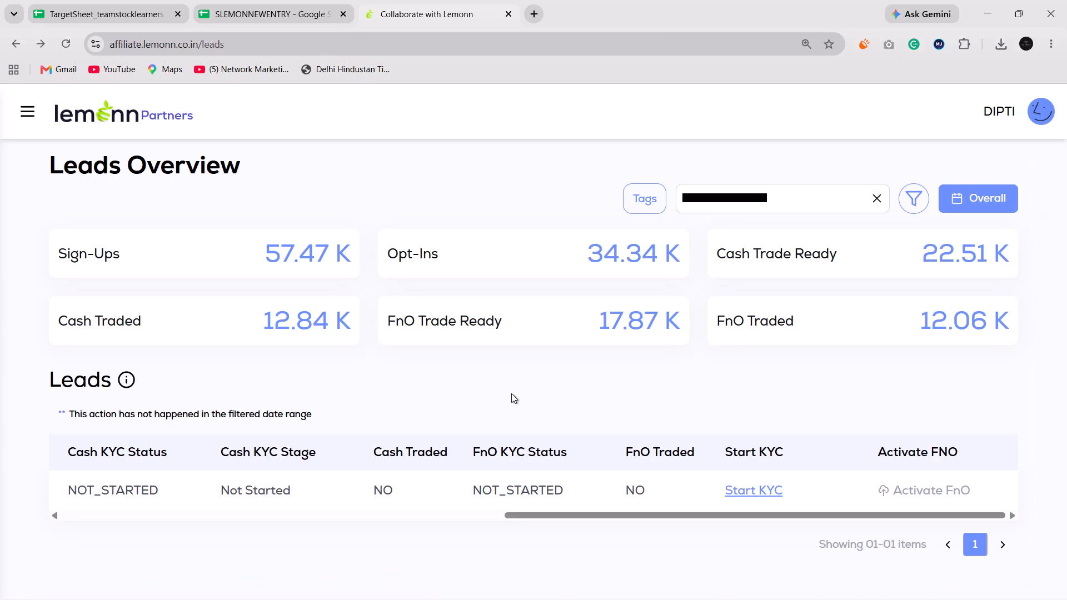
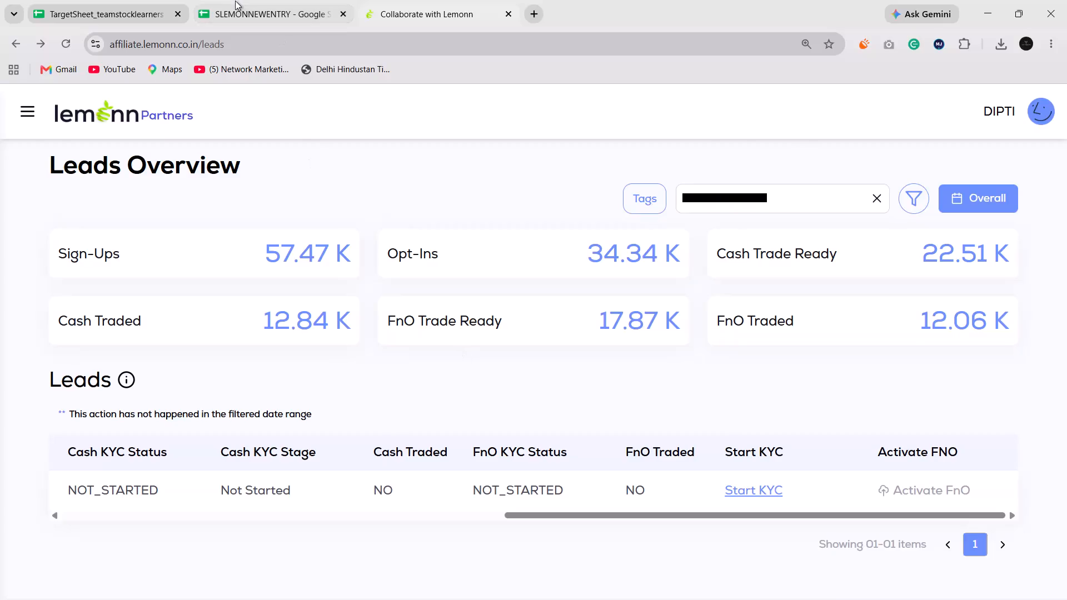
# Enter the call outcome "complete soon" in cell E349 of Sheet16 in SLEMONNEWENTRY and move to cell A350.
pyautogui.click(235, 1)
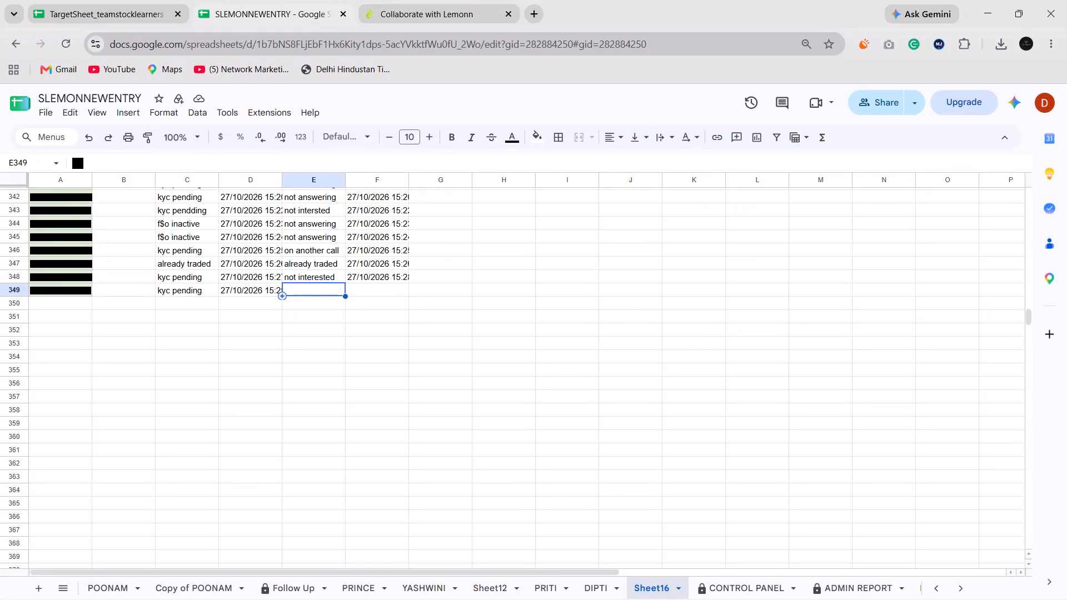
pyautogui.click(138, 0)
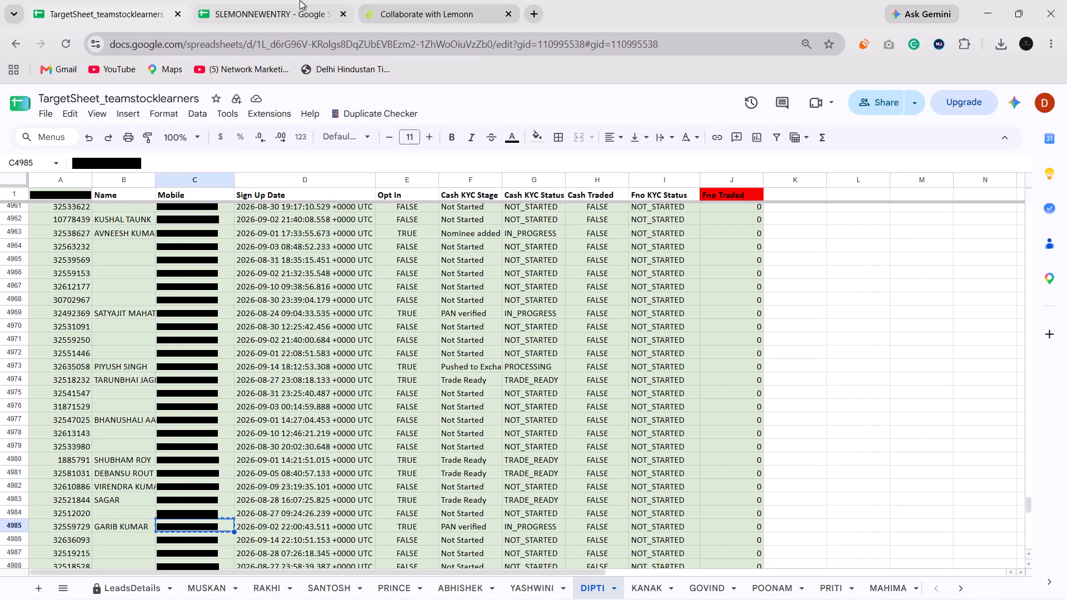
pyautogui.click(296, 0)
pyautogui.write('cok')
pyautogui.press('BackSpace')
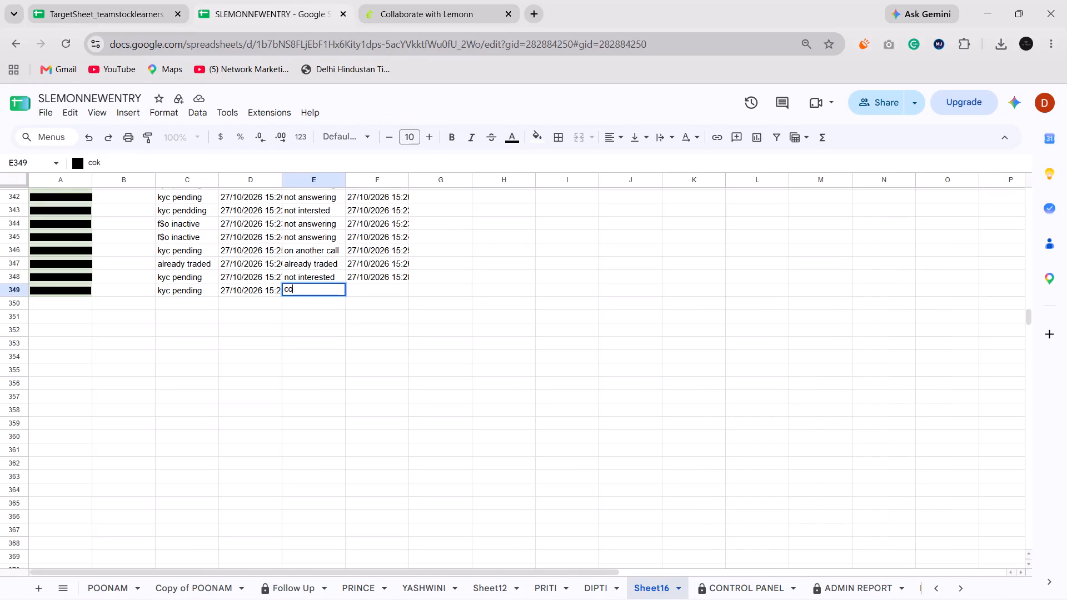
pyautogui.press('BackSpace')
pyautogui.write('omplete soon')
pyautogui.press('Down')
pyautogui.press('Left')
pyautogui.press('Left')
pyautogui.press('Left')
pyautogui.press('Left')
pyautogui.press('Left')
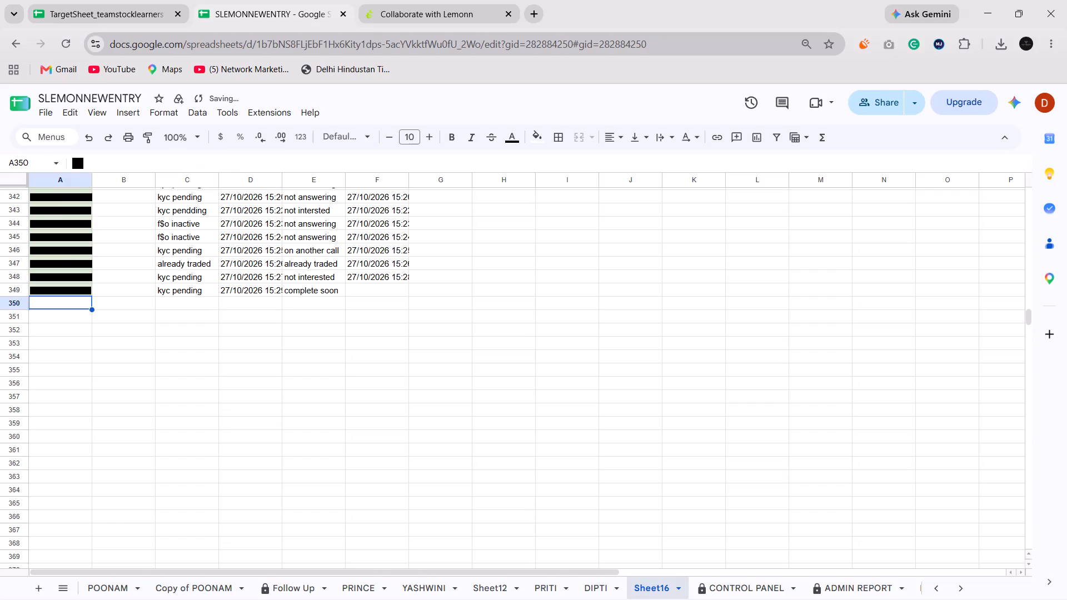
# Copy the next lead's mobile number from C4986 of TargetSheet_teamstocklearners' DIPTI sheet into cell A350 of SLEMONNEWENTRY.
pyautogui.click(120, 1)
pyautogui.scroll(-2, 245, 279)
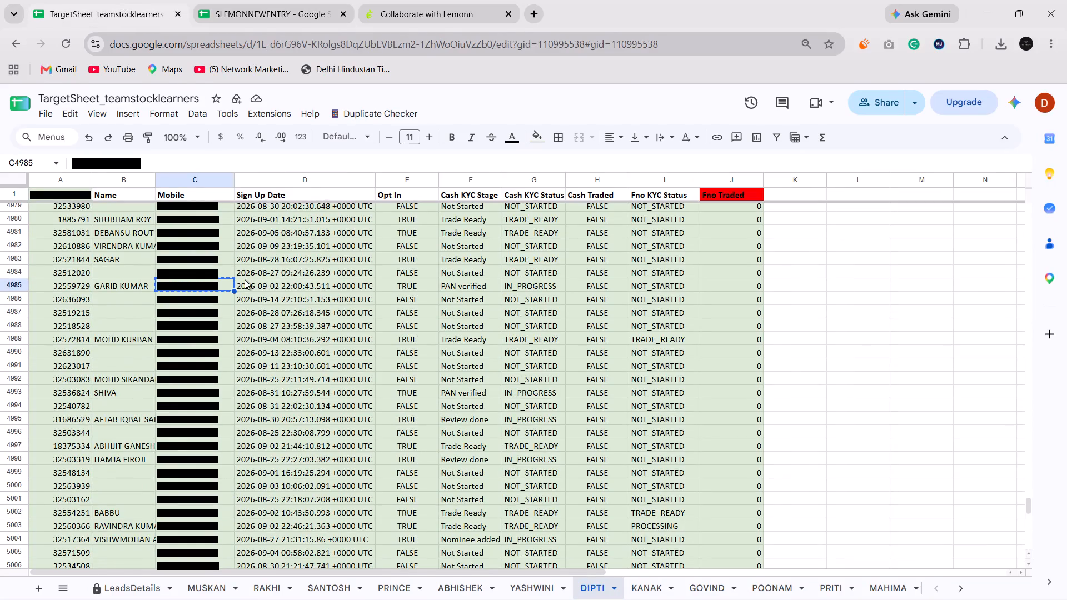
pyautogui.press('Down')
pyautogui.hotkey('ctrl', 'c')
pyautogui.keyDown('ctrl'); pyautogui.click(293, 0); pyautogui.keyUp('ctrl')
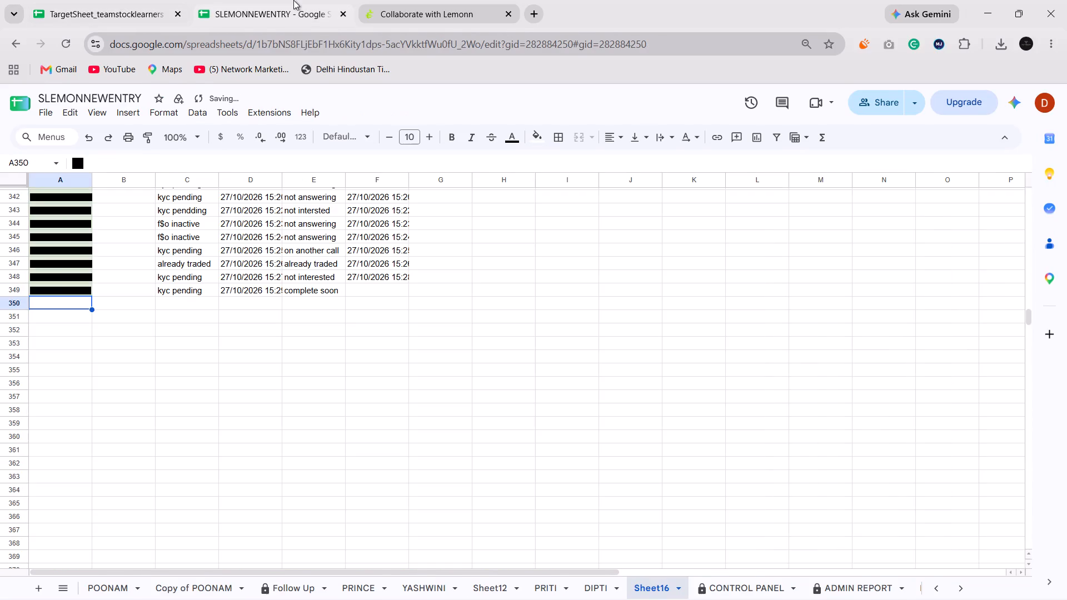
pyautogui.hotkey('ctrl', 'v')
# Switch to Lemonn Partners and search the leads for the copied mobile number in place of the previous one.
pyautogui.keyDown('ctrl'); pyautogui.click(401, 0); pyautogui.keyUp('ctrl')
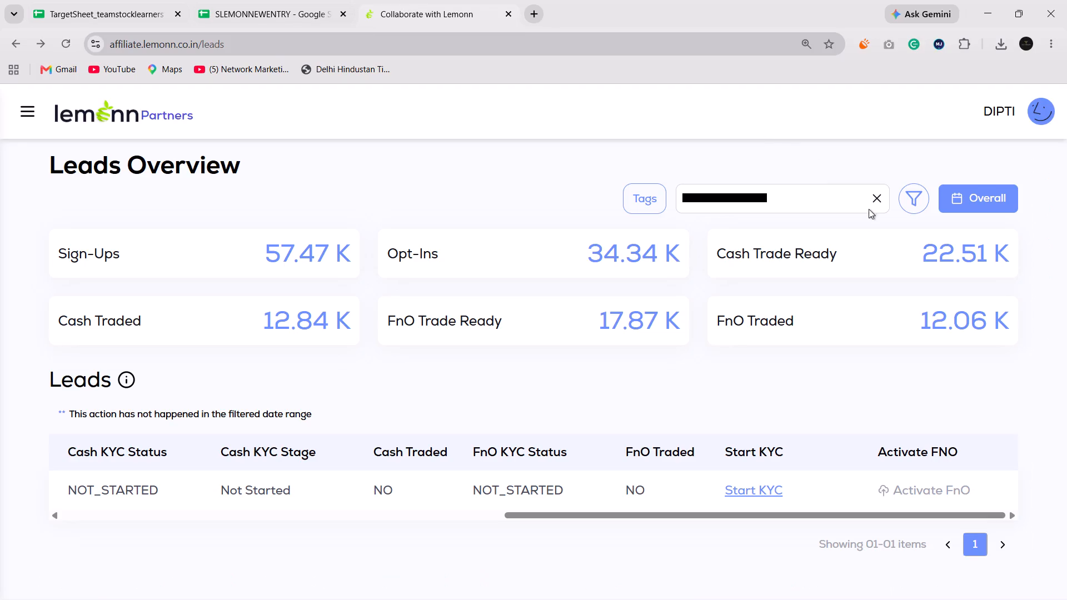
pyautogui.keyDown('ctrl'); pyautogui.click(871, 205); pyautogui.keyUp('ctrl')
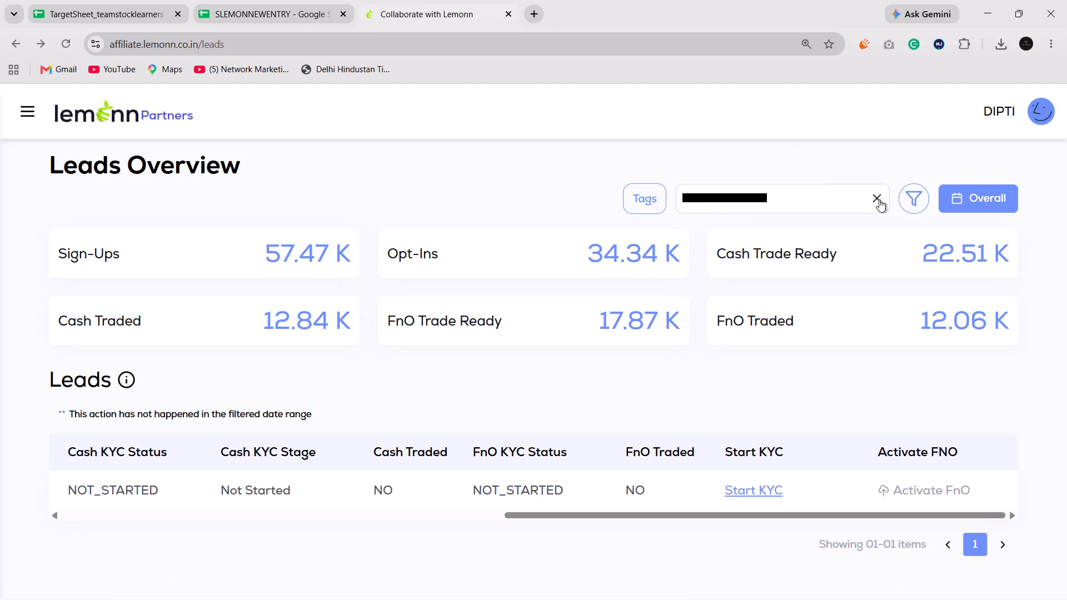
pyautogui.keyDown('ctrl'); pyautogui.click(879, 199); pyautogui.keyUp('ctrl')
pyautogui.hotkey('ctrl', 'v')
pyautogui.press('Return')
pyautogui.press('Return')
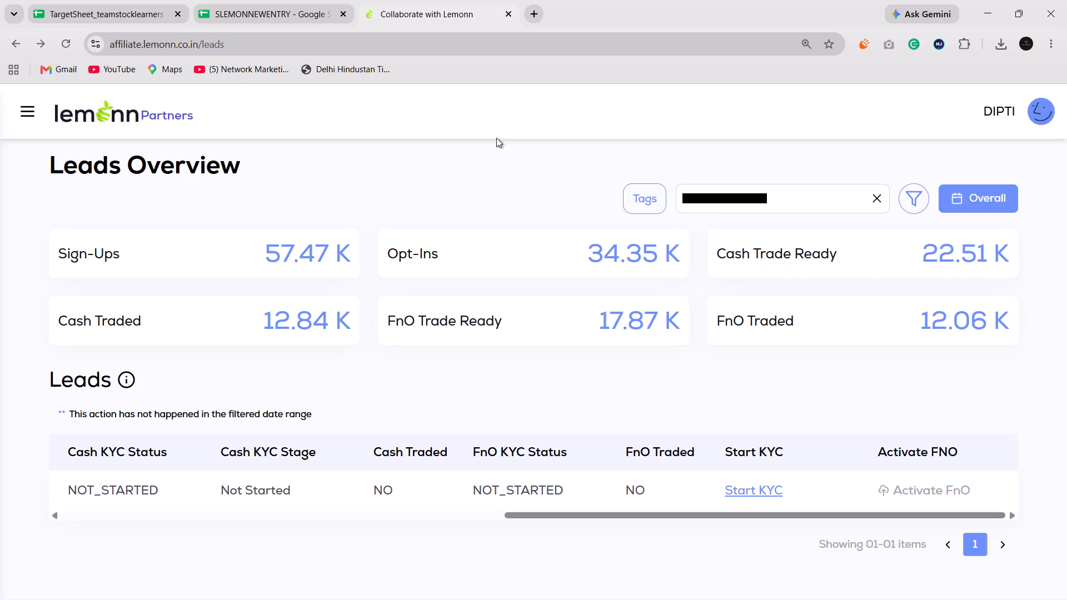
# Back in SLEMONNEWENTRY, enter the lead's status as "kyc pending" in cell C350 and move to call outcome cell E350.
pyautogui.click(206, 4)
pyautogui.press('Right')
pyautogui.press('Right')
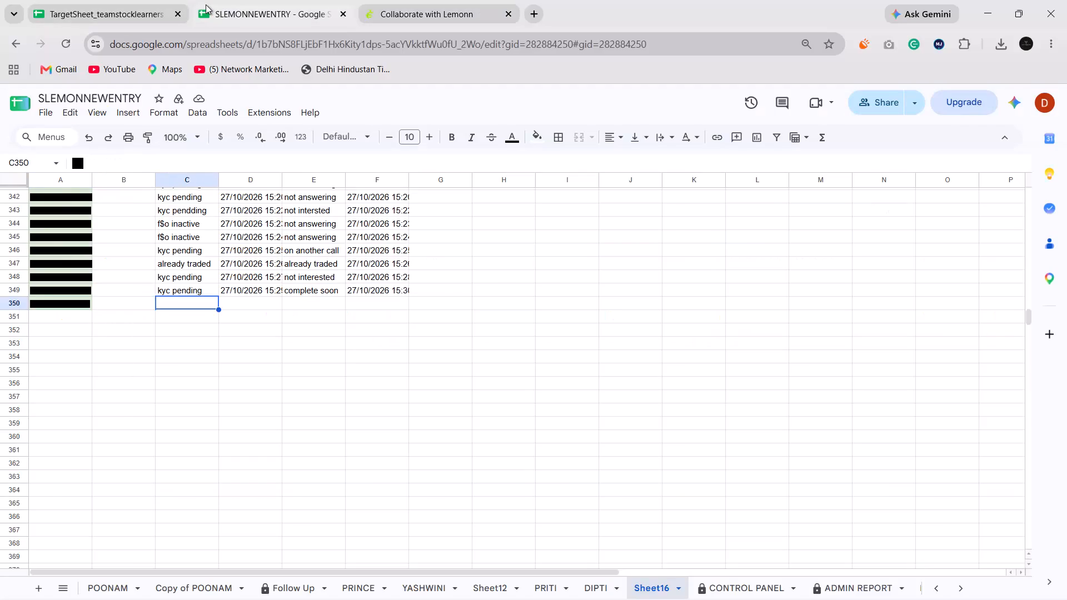
pyautogui.write('kyc pending')
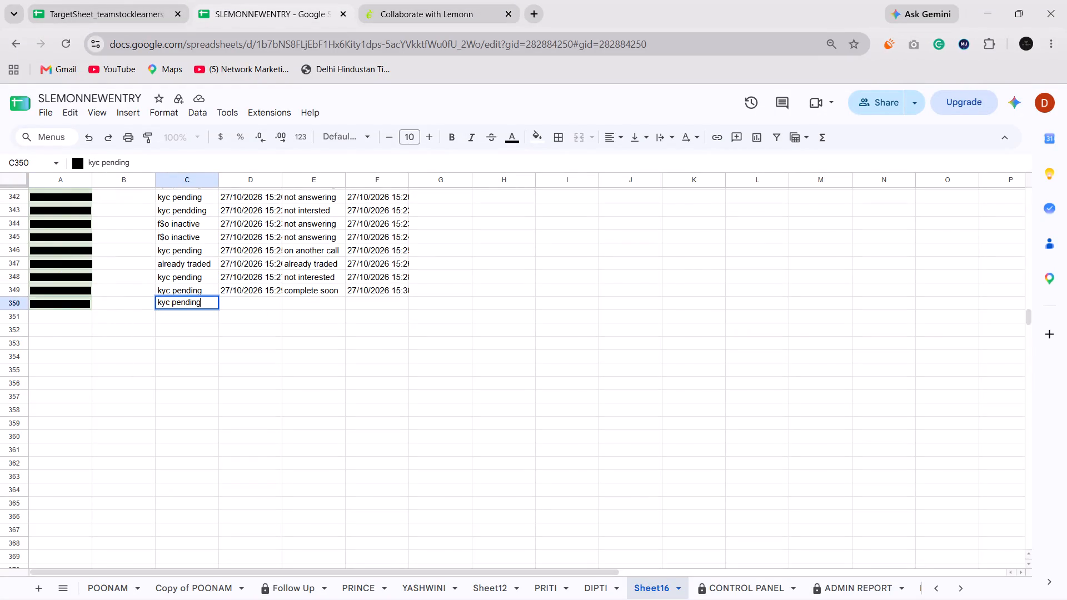
pyautogui.press('Right')
pyautogui.press('Right')
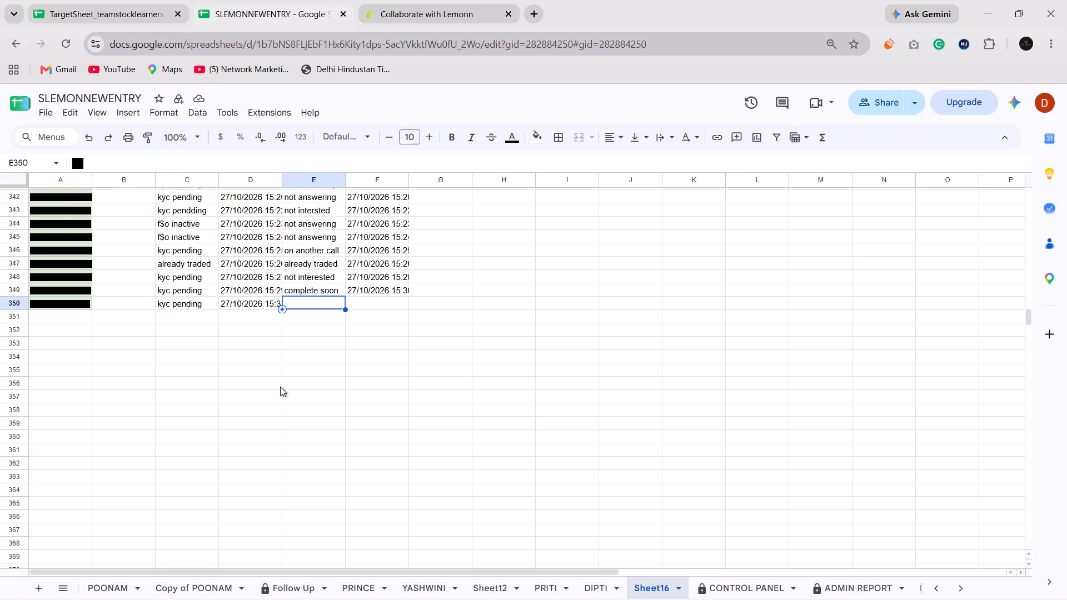
# Enter the call outcome "not need" in cell E350 and move to cell A351 for the next lead.
pyautogui.write('not need')
pyautogui.press('space')
pyautogui.press('Down')
pyautogui.press('Left')
pyautogui.press('Left')
pyautogui.press('Left')
pyautogui.press('Left')
pyautogui.press('Left')
pyautogui.press('Left')
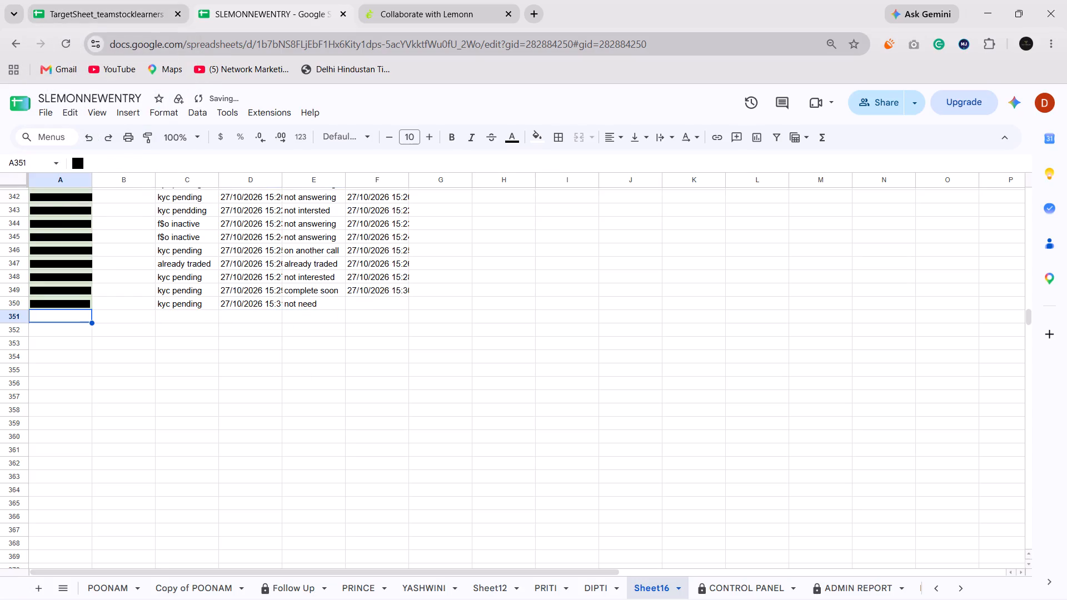
# Copy the next lead's mobile number from C4987 of TargetSheet_teamstocklearners' DIPTI sheet into cell A351 of SLEMONNEWENTRY.
pyautogui.click(130, 0)
pyautogui.press('Down')
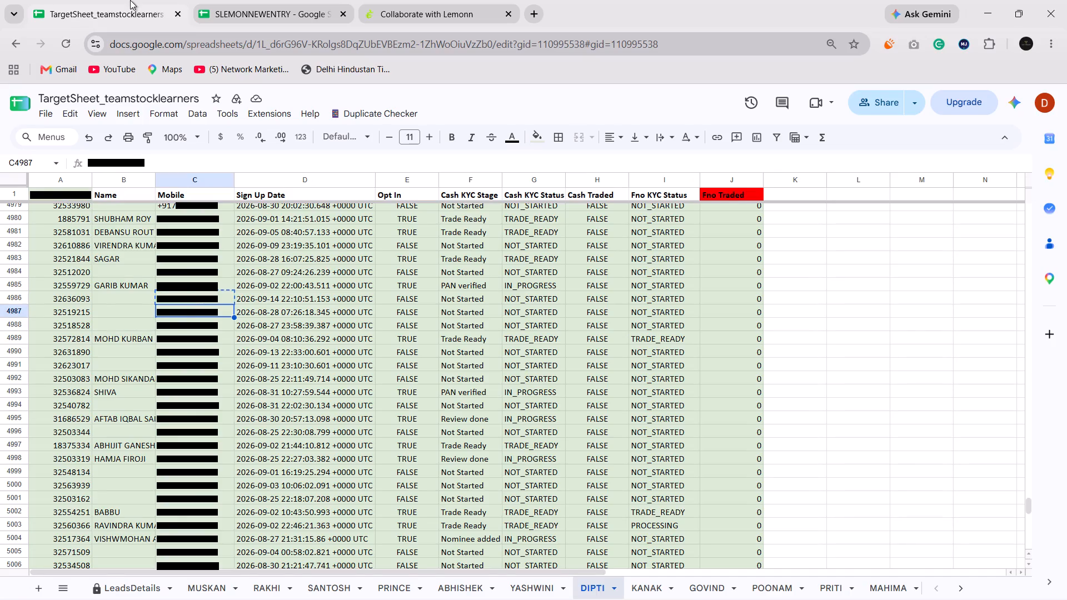
pyautogui.hotkey('ctrl', 'c')
pyautogui.keyDown('ctrl'); pyautogui.click(281, 0); pyautogui.keyUp('ctrl')
pyautogui.hotkey('ctrl', 'v')
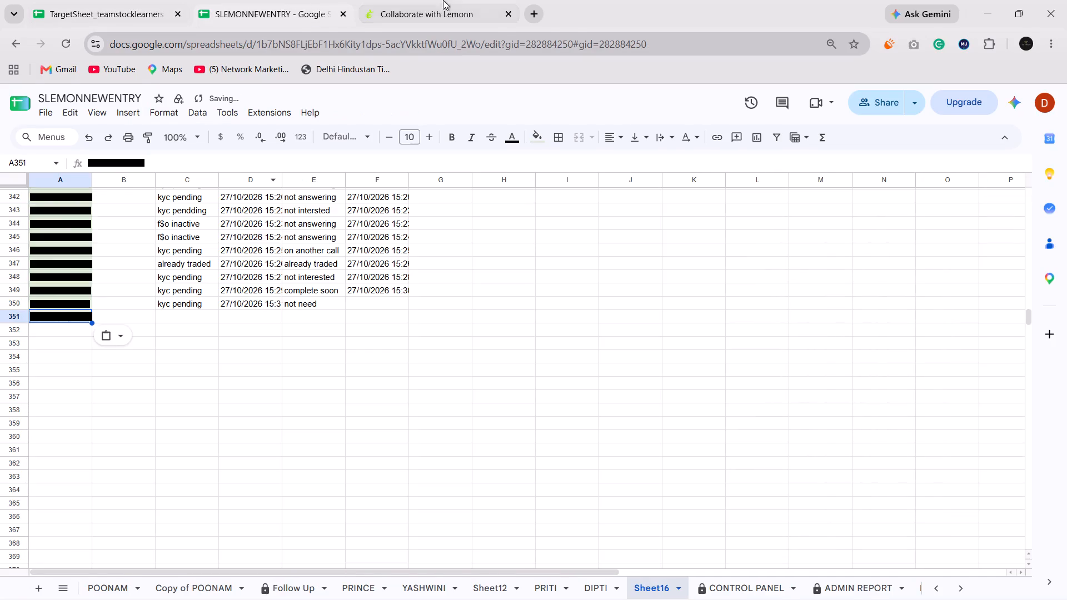
# Switch to Lemonn Partners, clear the previous search and look up the newly copied mobile number.
pyautogui.click(443, 0)
pyautogui.click(878, 196)
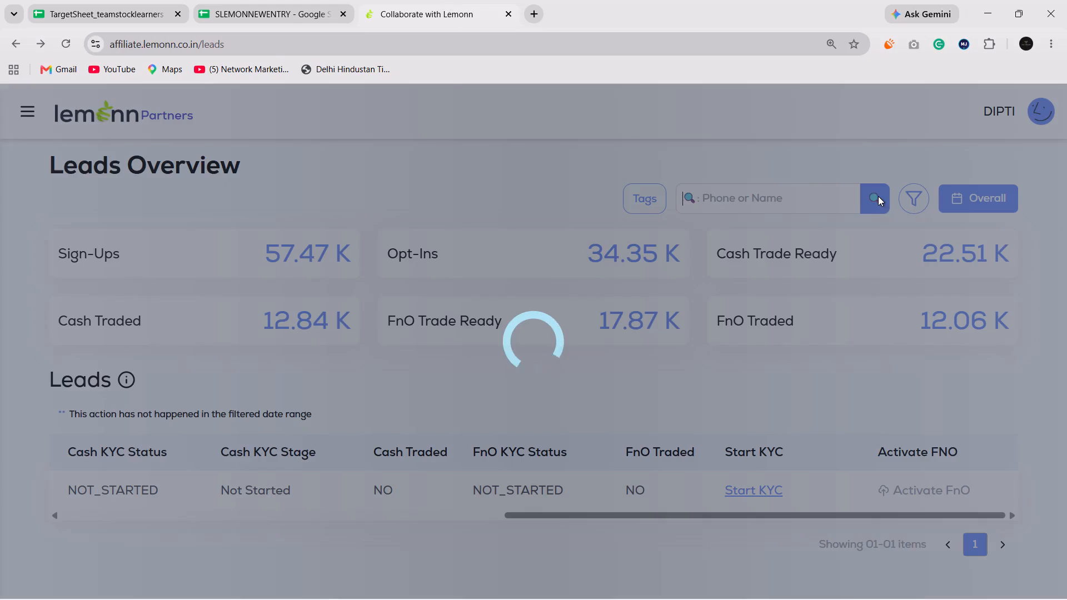
pyautogui.hotkey('ctrl', 'v')
pyautogui.press('Return')
pyautogui.press('.')
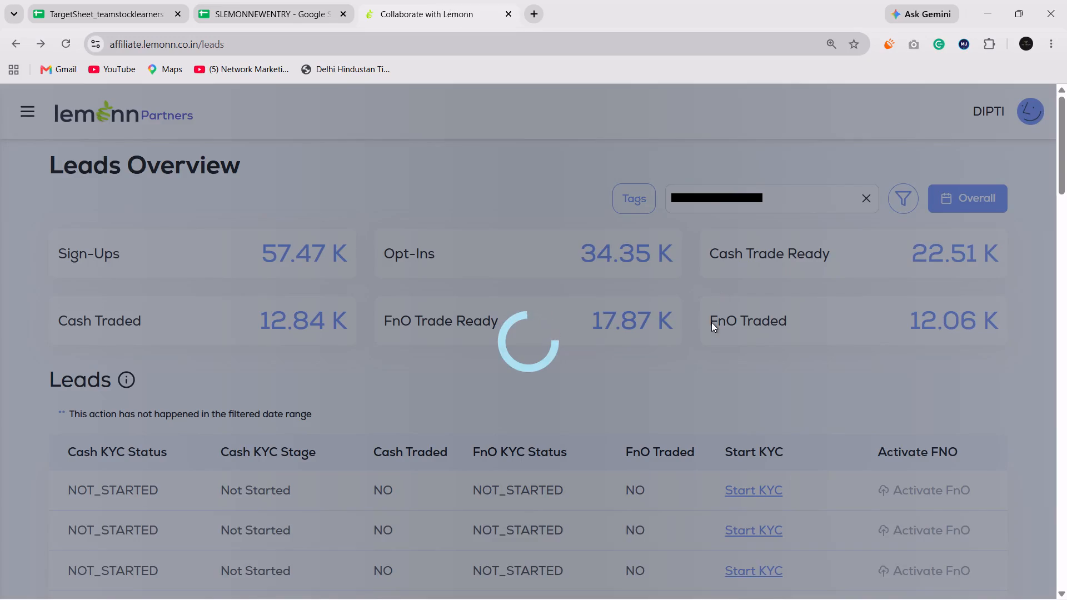
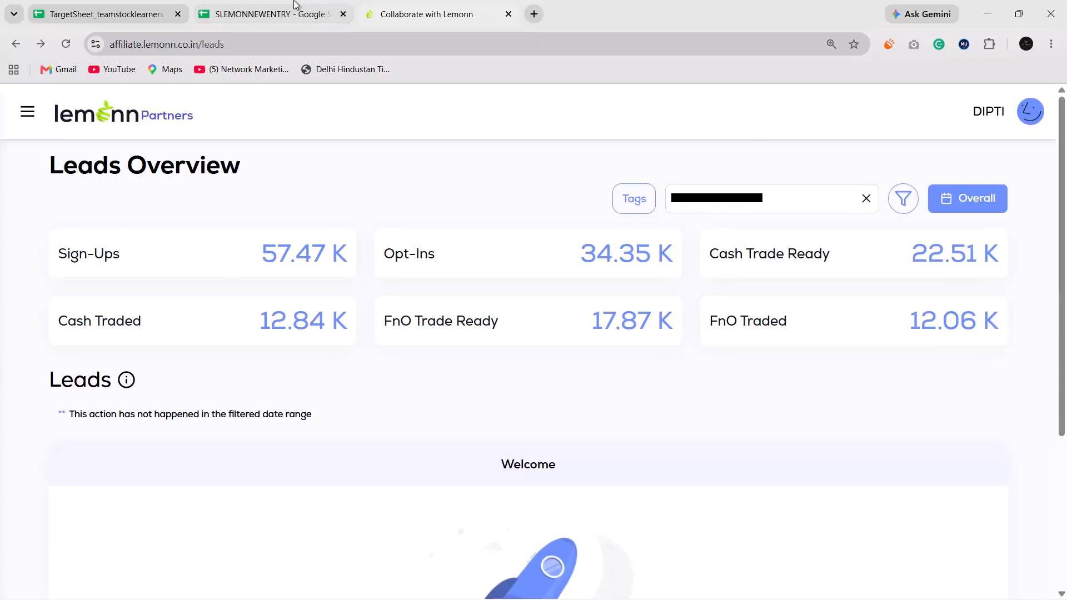
# Back in SLEMONNEWENTRY, enter the lead's status as "not found in our records" in cell C351 and move to call outcome cell E351.
pyautogui.click(293, 0)
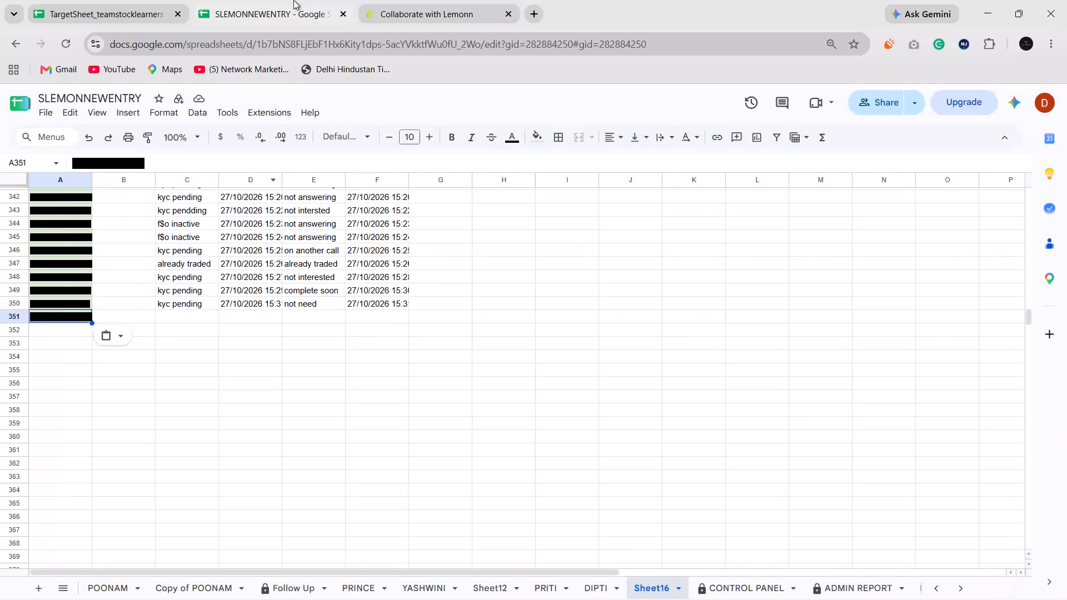
pyautogui.click(182, 320)
pyautogui.write('not found in')
pyautogui.press('space')
pyautogui.press('Right')
pyautogui.press('Right')
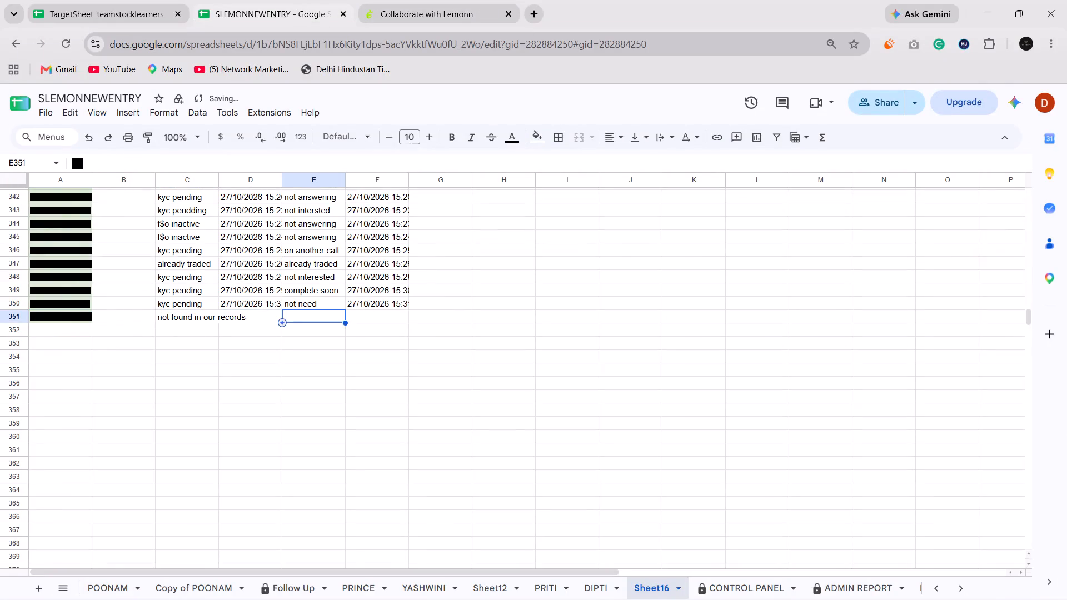
# Enter the call outcome "not found in our records" in cell E351 and move to cell A352 for the next lead.
pyautogui.write('not found')
pyautogui.press('space')
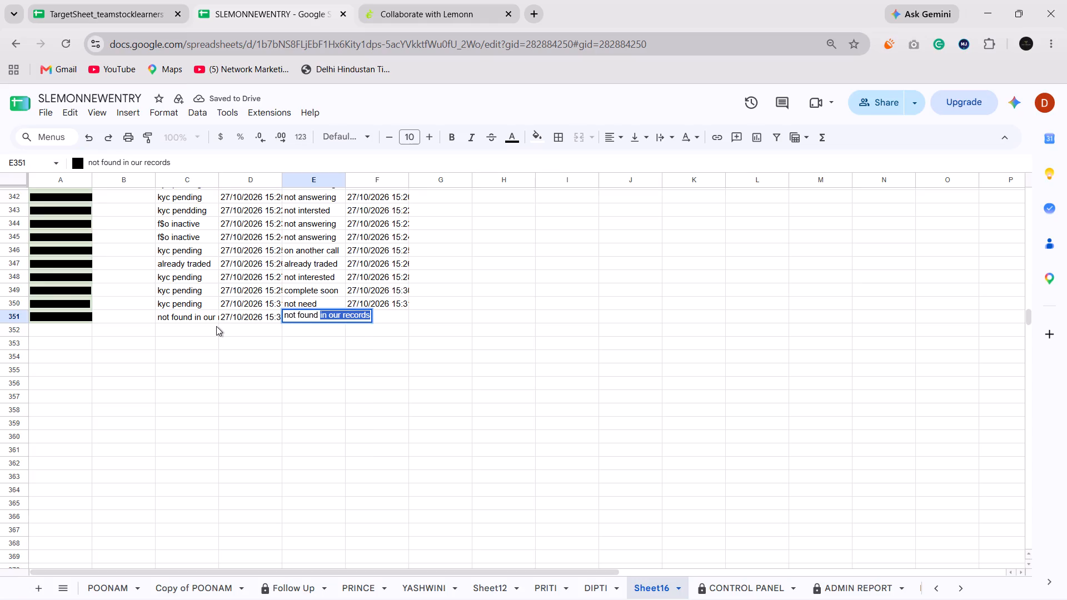
pyautogui.press('Down')
pyautogui.press('Left')
pyautogui.press('Left')
pyautogui.press('Left')
pyautogui.press('Left')
pyautogui.press('Left')
pyautogui.press('Left')
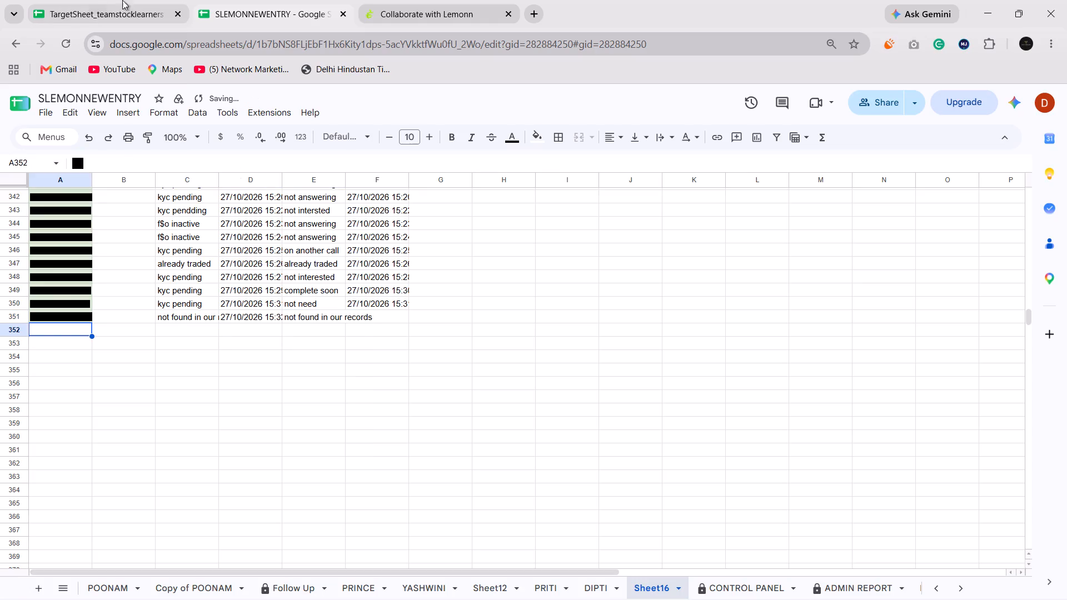
# Copy the next lead's mobile number from C4988 of TargetSheet_teamstocklearners' DIPTI sheet into cell A352 of SLEMONNEWENTRY.
pyautogui.click(93, 0)
pyautogui.press('Left')
pyautogui.press('Down')
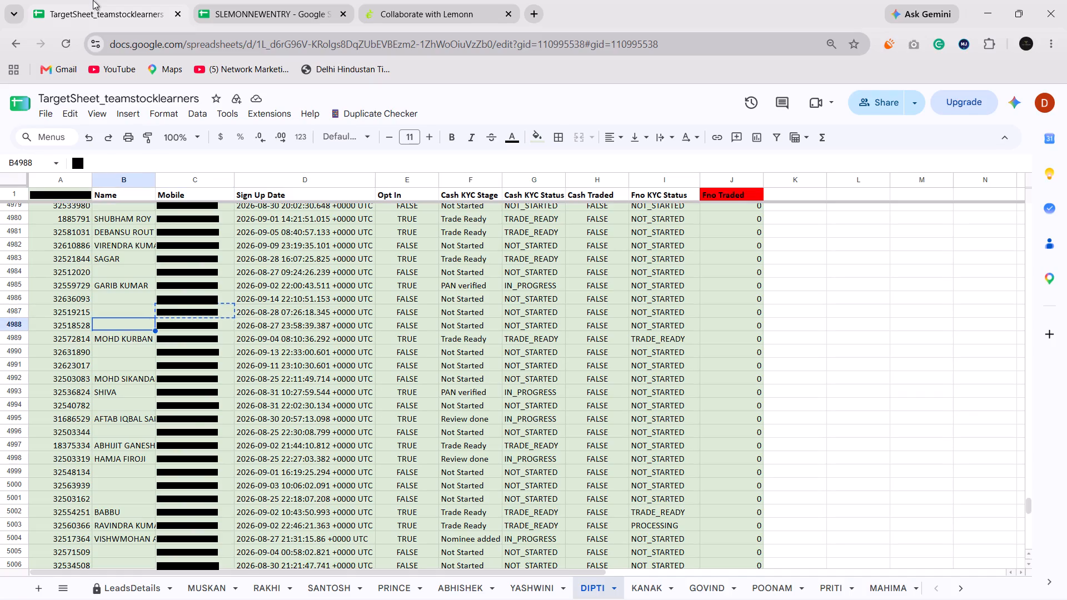
pyautogui.press('Right')
pyautogui.hotkey('ctrl', 'c')
pyautogui.keyDown('ctrl'); pyautogui.click(268, 0); pyautogui.keyUp('ctrl')
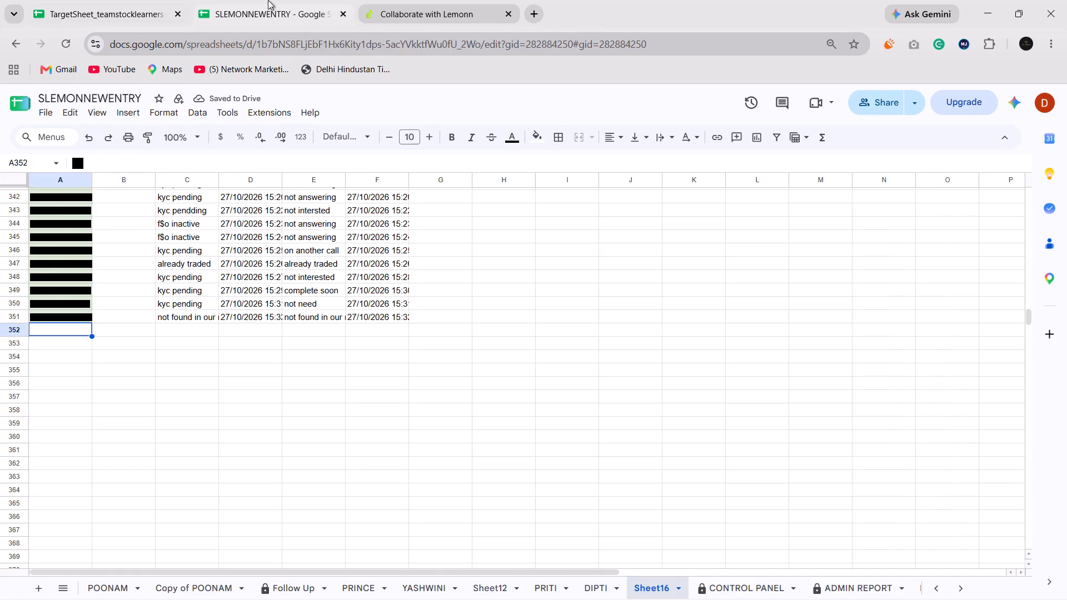
pyautogui.hotkey('ctrl', 'v')
# Switch to Lemonn Partners, replace the previous search with the newly copied mobile number and check the lead's KYC, FnO and trading status columns.
pyautogui.click(420, 0)
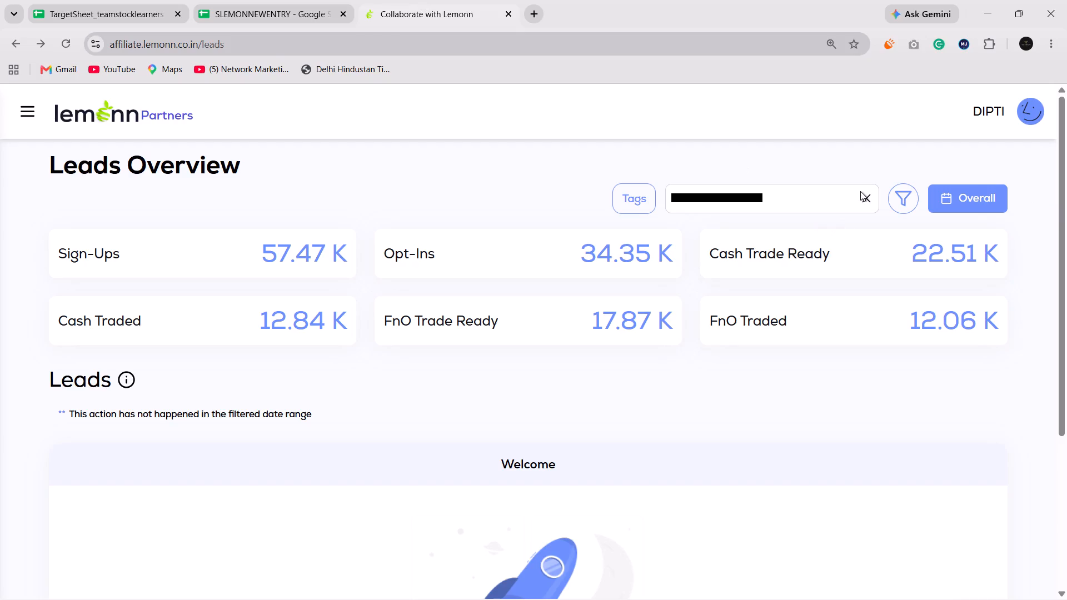
pyautogui.click(872, 198)
pyautogui.hotkey('ctrl', 'v')
pyautogui.press('Return')
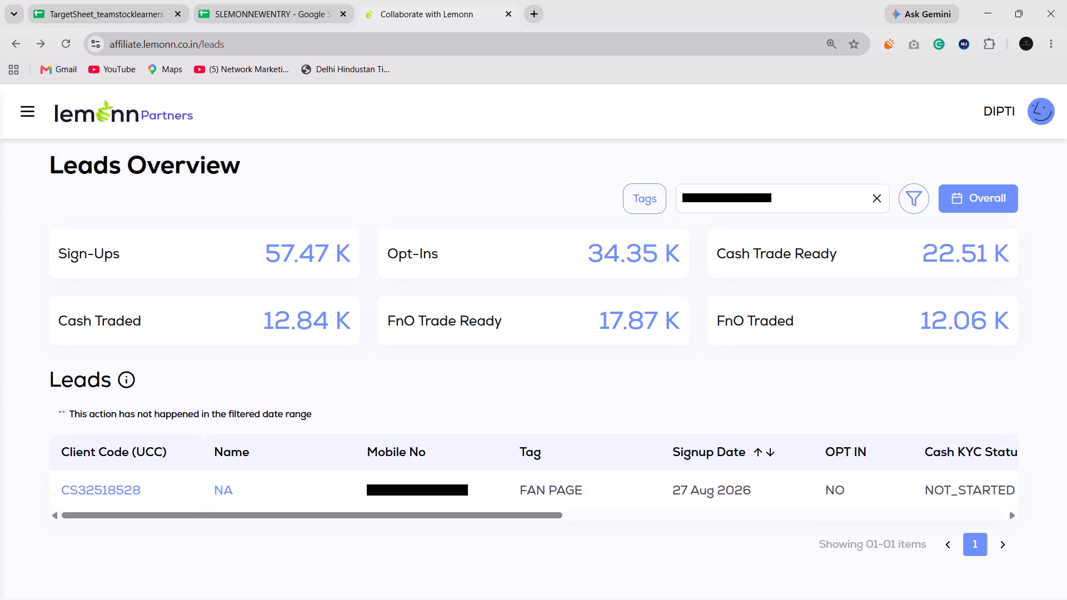
pyautogui.hscroll(-13, 779, 472)
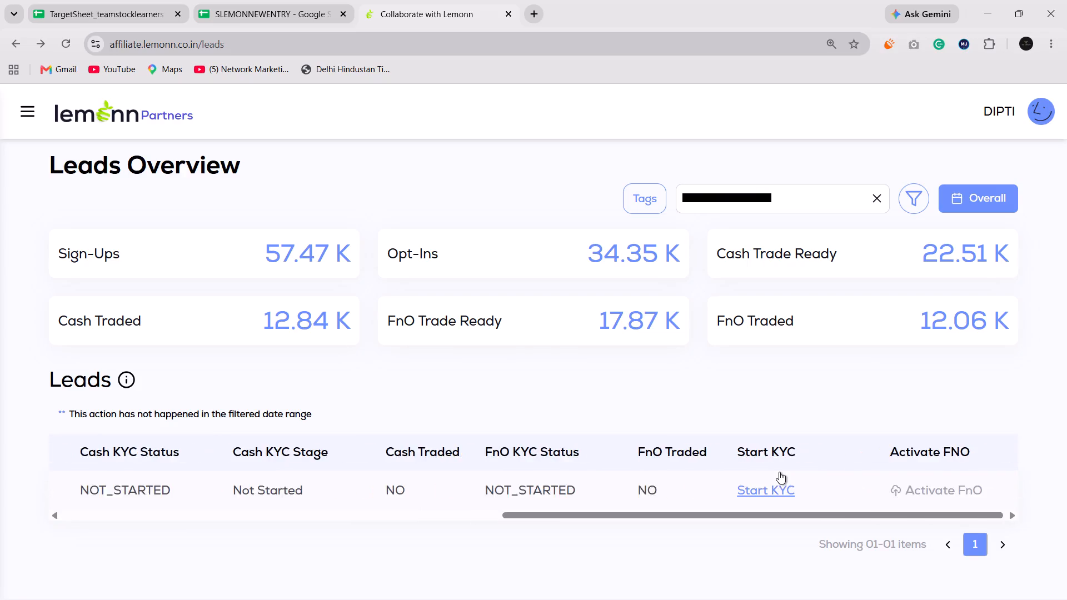
pyautogui.hscroll(-6, 779, 472)
pyautogui.hscroll(6, 779, 472)
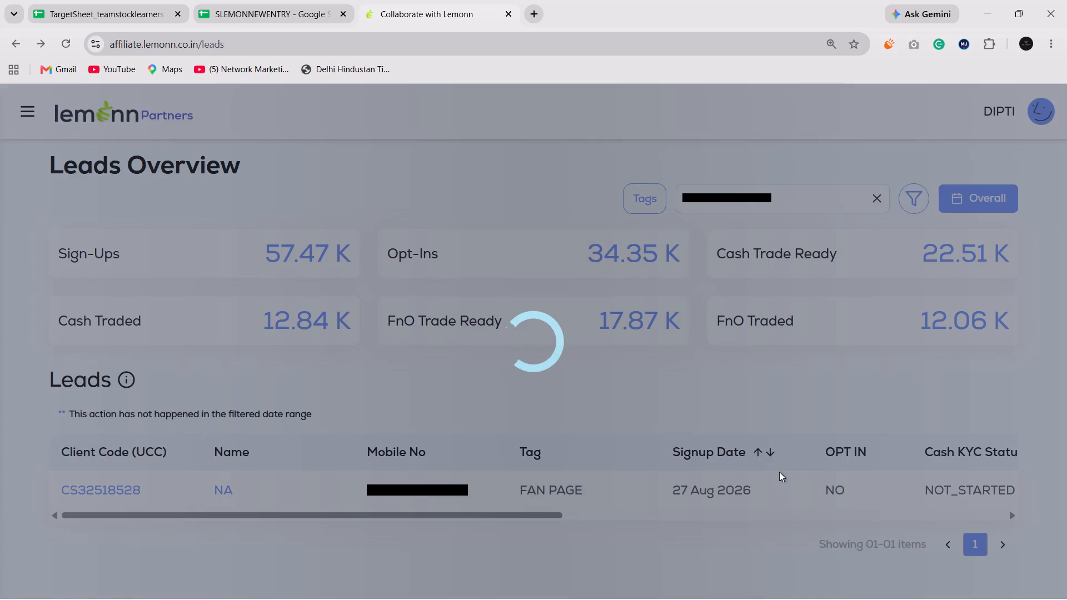
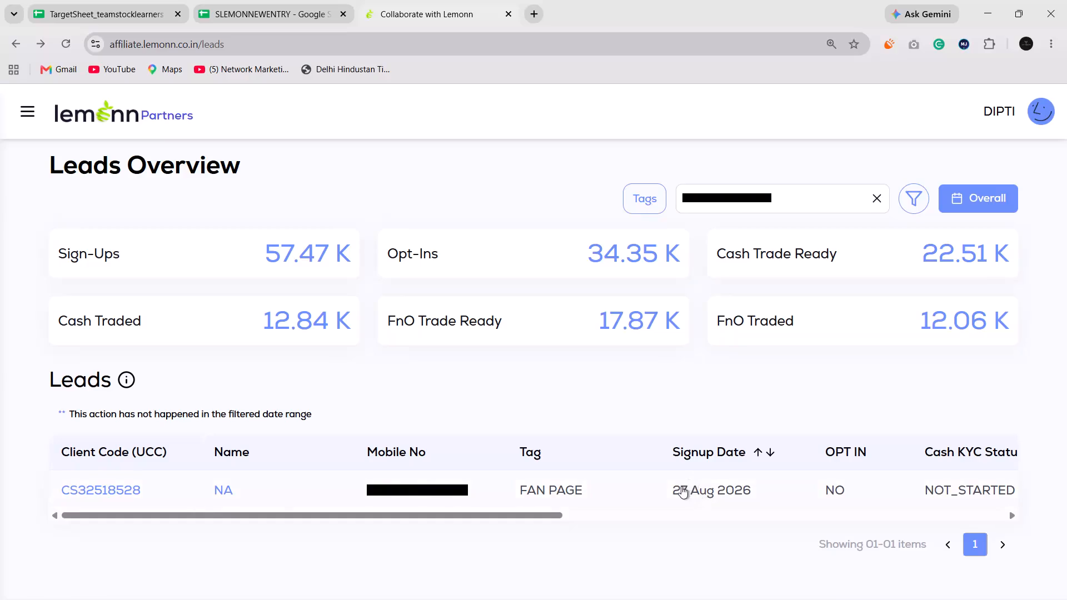
# Check the lead's remaining KYC, FnO and trading status columns, and return to status cell C352 in SLEMONNEWENTRY.
pyautogui.hscroll(-10, 681, 486)
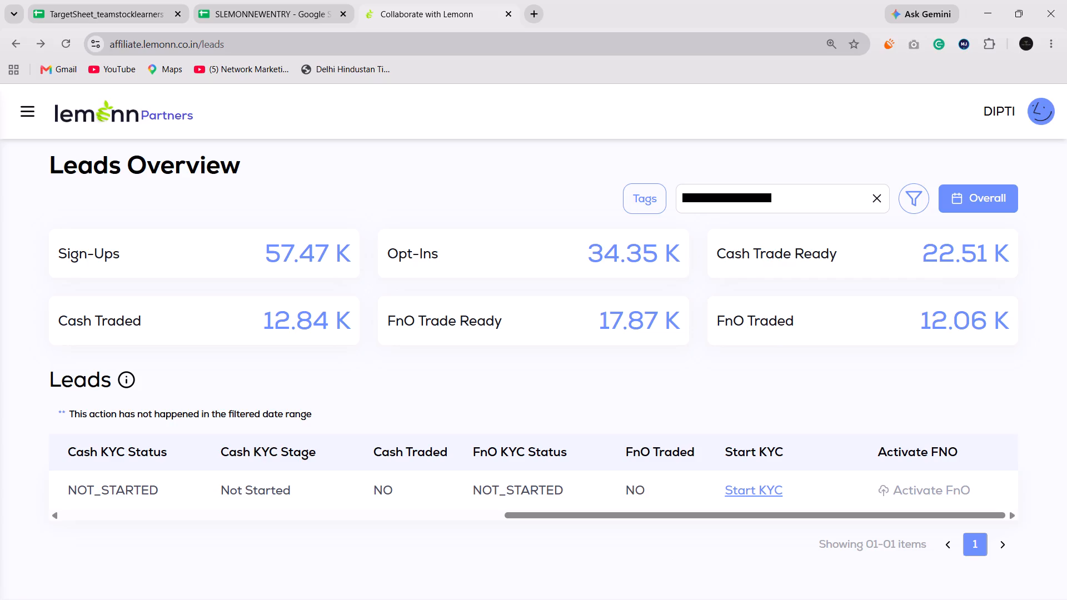
pyautogui.click(195, 0)
pyautogui.press('Right')
pyautogui.press('Right')
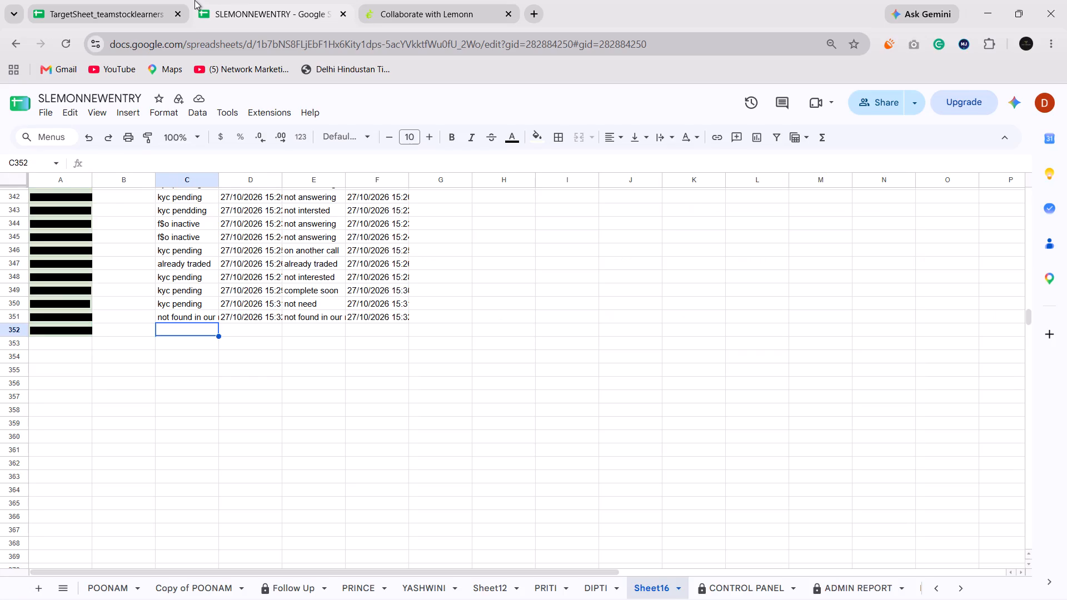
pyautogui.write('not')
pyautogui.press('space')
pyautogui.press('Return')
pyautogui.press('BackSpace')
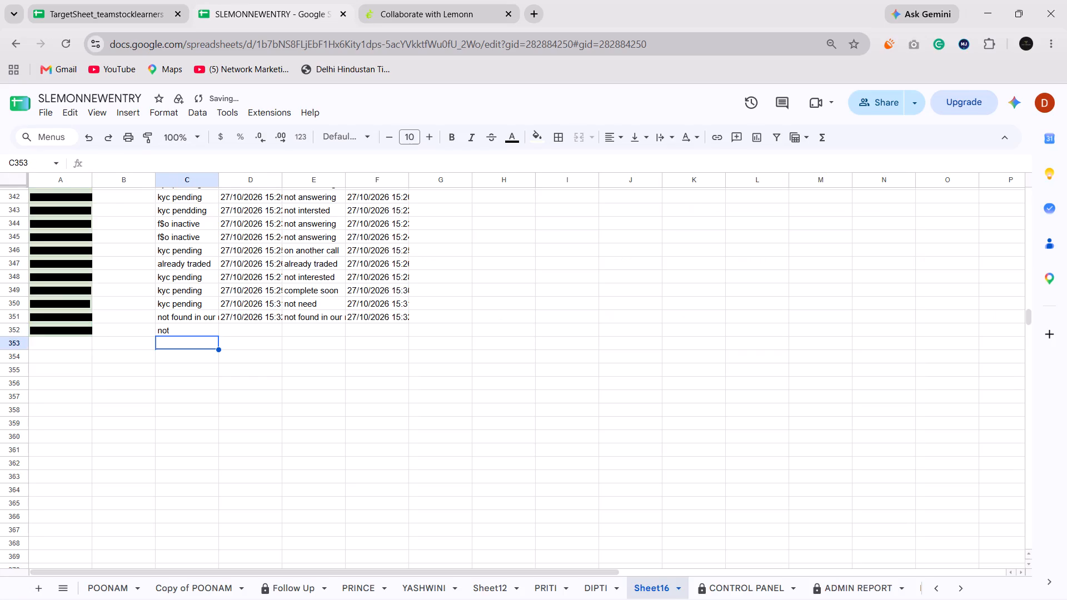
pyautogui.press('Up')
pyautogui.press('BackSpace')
# Enter the lead's status as "kyc pending" in cell C352 and move to call outcome cell E352.
pyautogui.write('kyc pending')
pyautogui.press('Right')
pyautogui.press('Right')
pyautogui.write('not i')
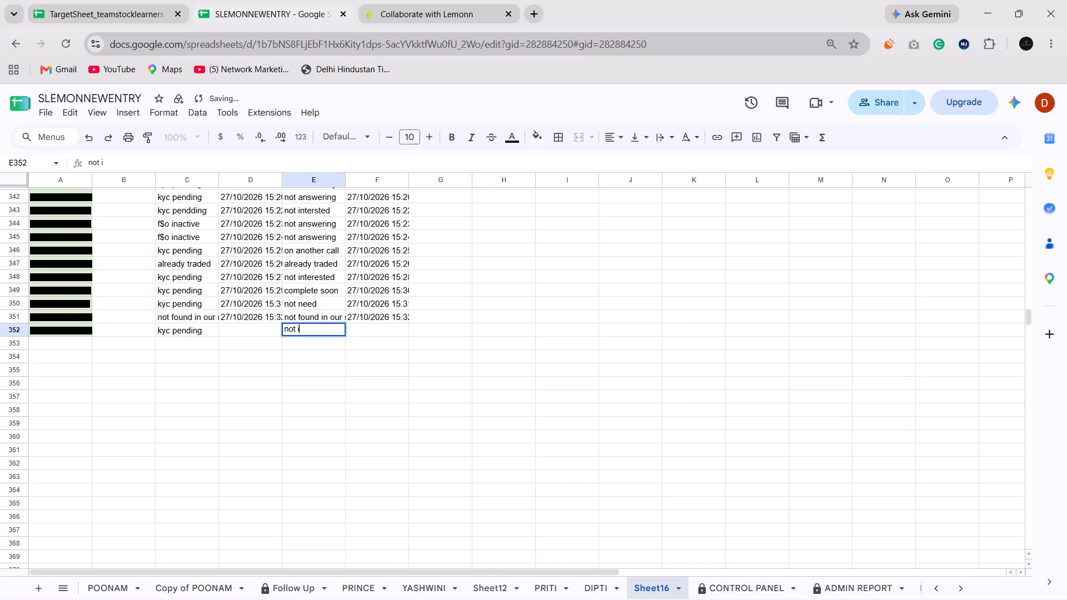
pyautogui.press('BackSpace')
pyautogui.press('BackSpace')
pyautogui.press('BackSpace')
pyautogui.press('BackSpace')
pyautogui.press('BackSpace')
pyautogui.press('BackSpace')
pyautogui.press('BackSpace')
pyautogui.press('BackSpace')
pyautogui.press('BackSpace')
# Enter the call outcome "call cut" in cell E352 and move to cell A353 for the next lead.
pyautogui.write('ca;;')
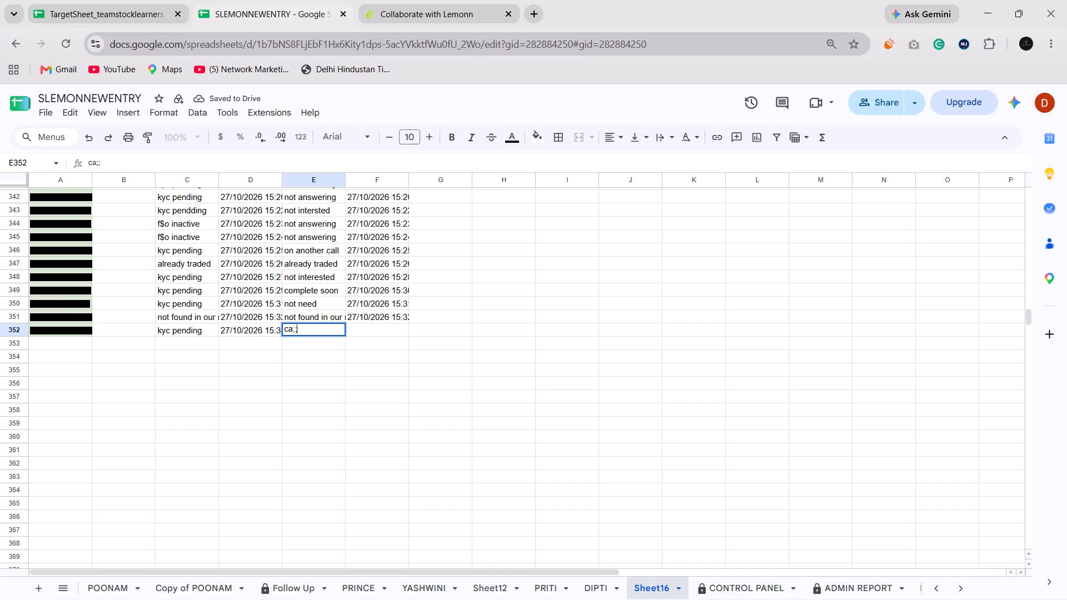
pyautogui.press('BackSpace')
pyautogui.press('BackSpace')
pyautogui.write('ll cut')
pyautogui.press('Down')
pyautogui.press('Left')
pyautogui.press('Left')
pyautogui.press('Left')
pyautogui.press('Left')
pyautogui.press('Left')
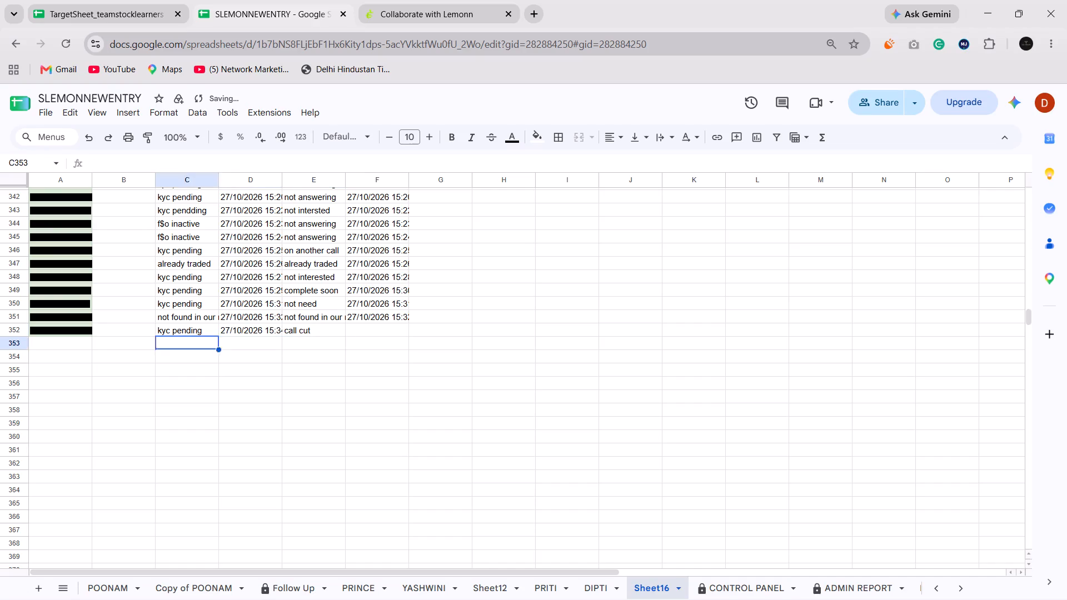
# Copy the next lead's mobile number from C4989 of TargetSheet_teamstocklearners' DIPTI sheet into cell A353 of SLEMONNEWENTRY.
pyautogui.click(112, 0)
pyautogui.press('Down')
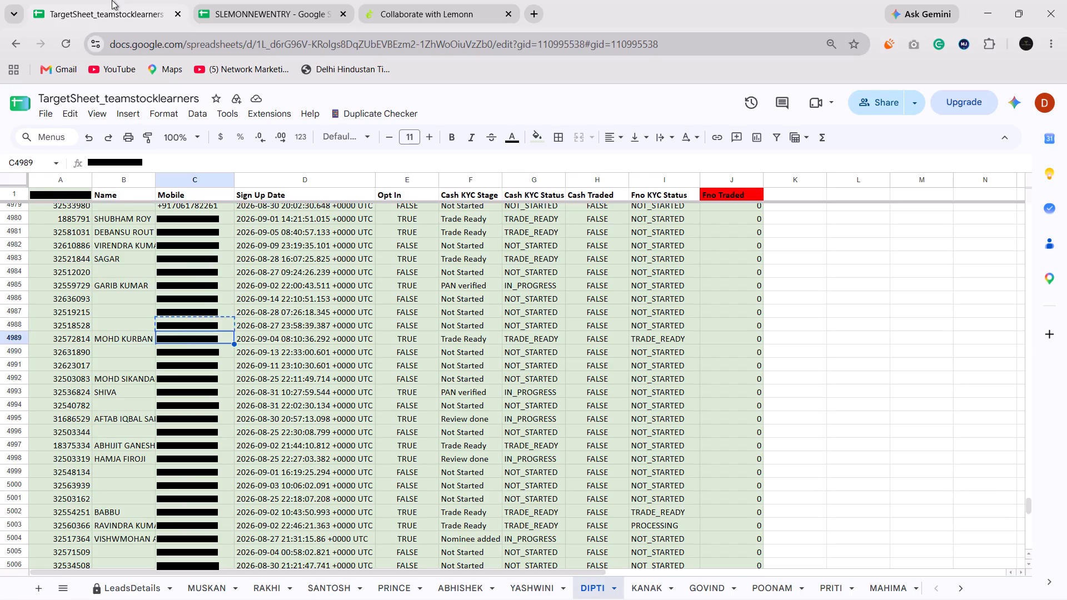
pyautogui.hotkey('ctrl', 'c')
pyautogui.keyDown('ctrl'); pyautogui.click(244, 0); pyautogui.keyUp('ctrl')
pyautogui.hotkey('ctrl', 'v')
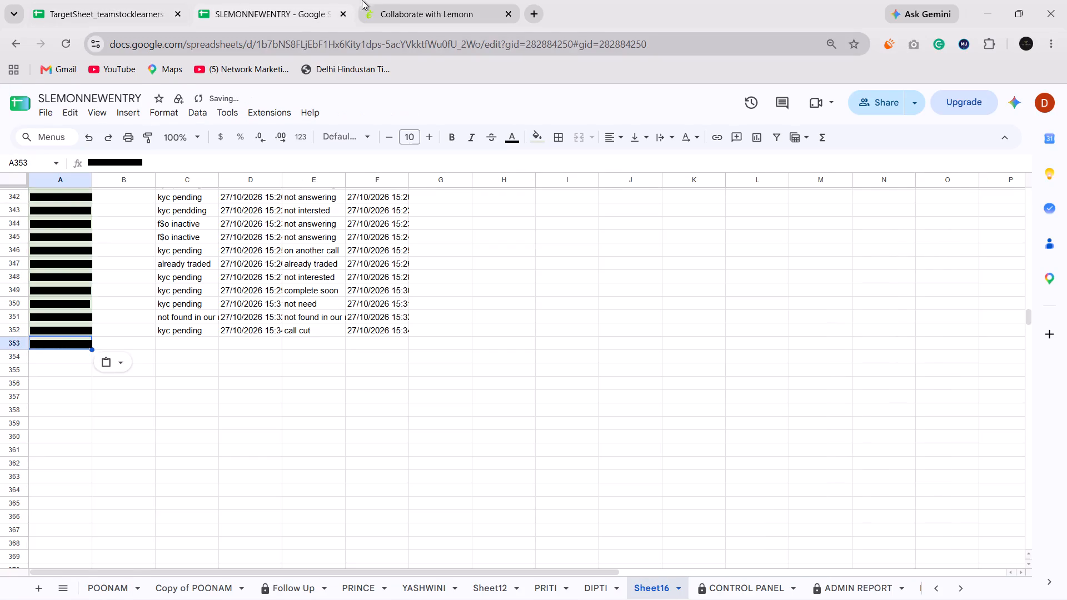
# Switch to Lemonn Partners and search the leads for the newly copied mobile number in place of the previous search.
pyautogui.keyDown('ctrl'); pyautogui.click(427, 0); pyautogui.keyUp('ctrl')
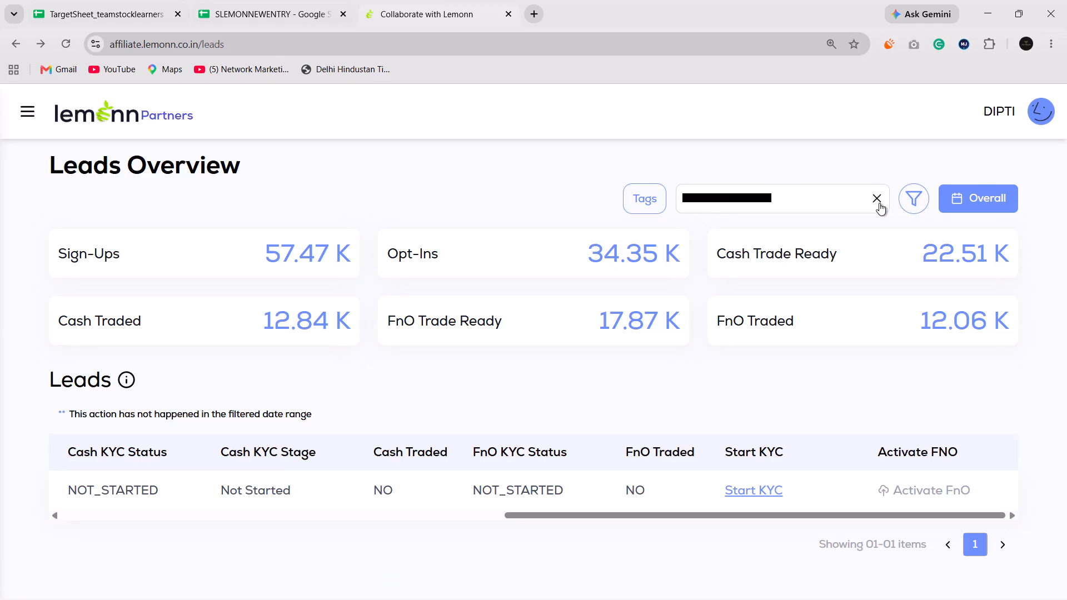
pyautogui.keyDown('ctrl'); pyautogui.click(879, 203); pyautogui.keyUp('ctrl')
pyautogui.hotkey('ctrl', 'v')
pyautogui.press('Return')
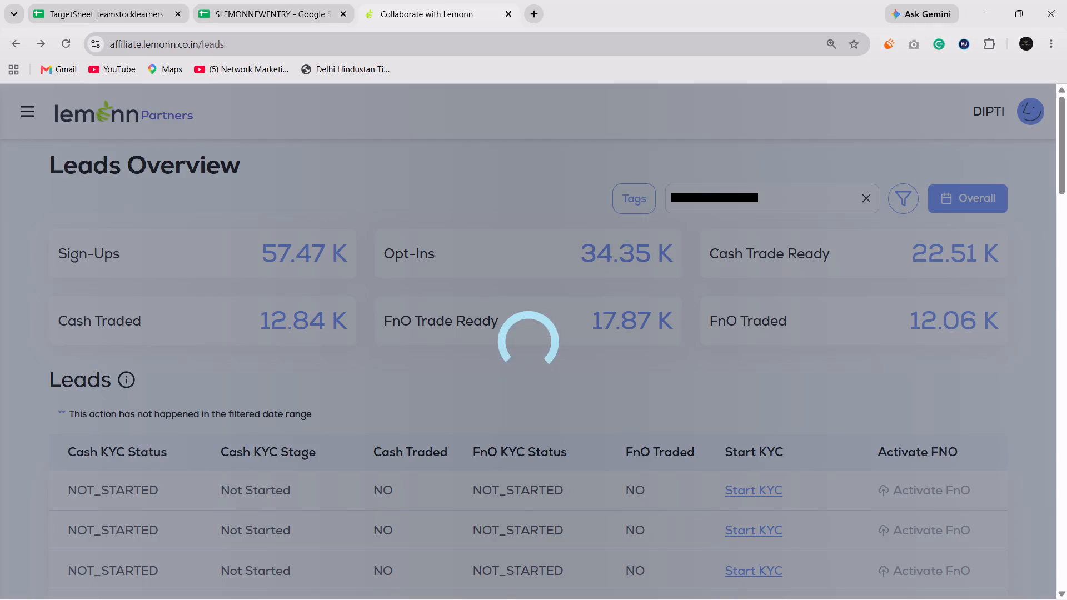
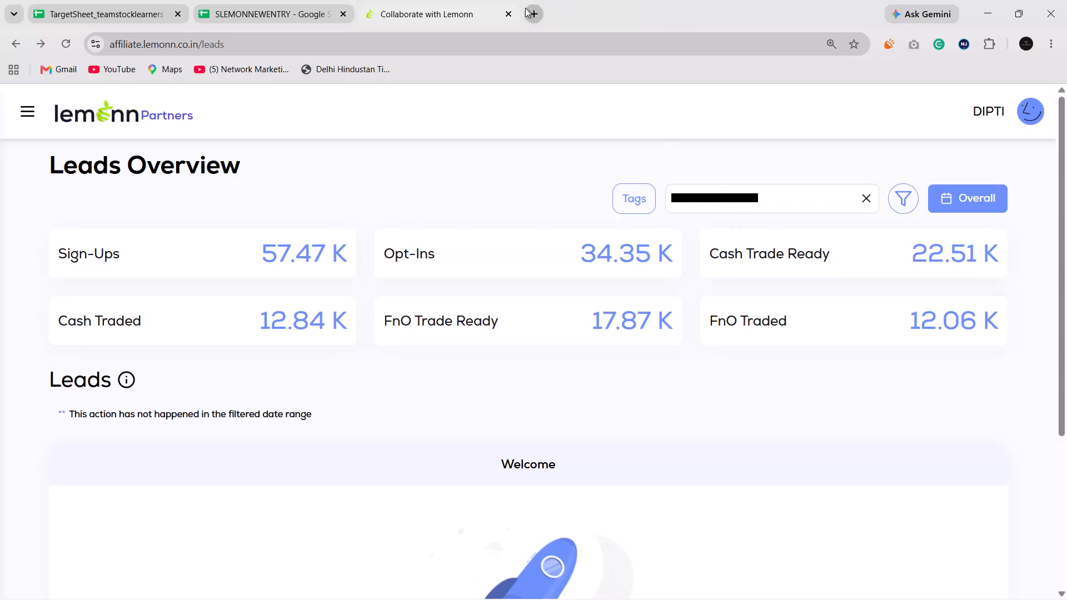
# Switch to SLEMONNEWENTRY, enter the lead's status as "not found in our records" in cell C353 and move to call outcome cell E353.
pyautogui.click(226, 0)
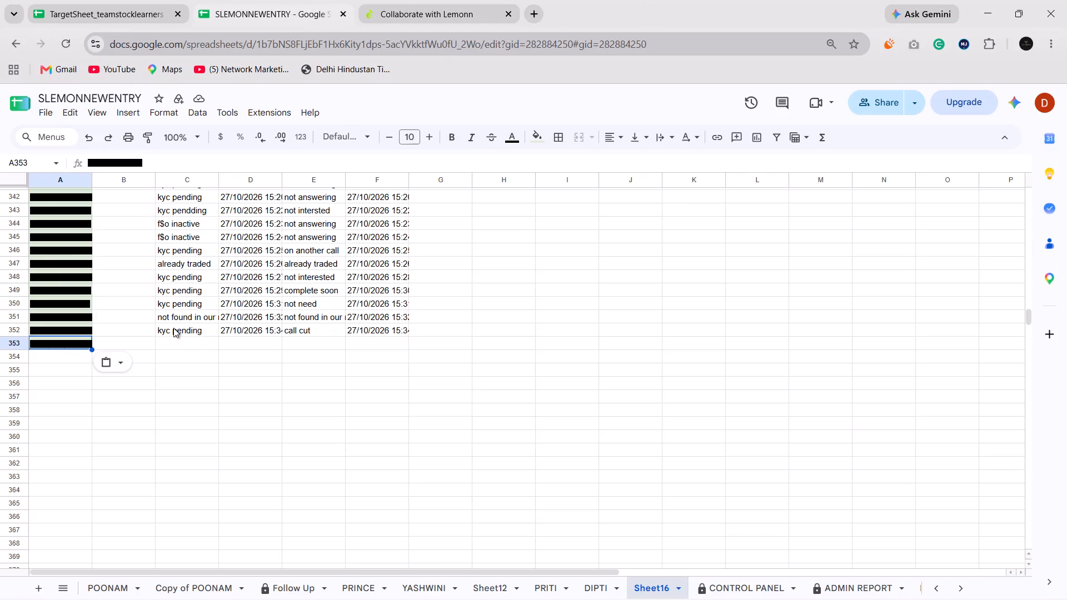
pyautogui.click(180, 338)
pyautogui.write('not')
pyautogui.press('space')
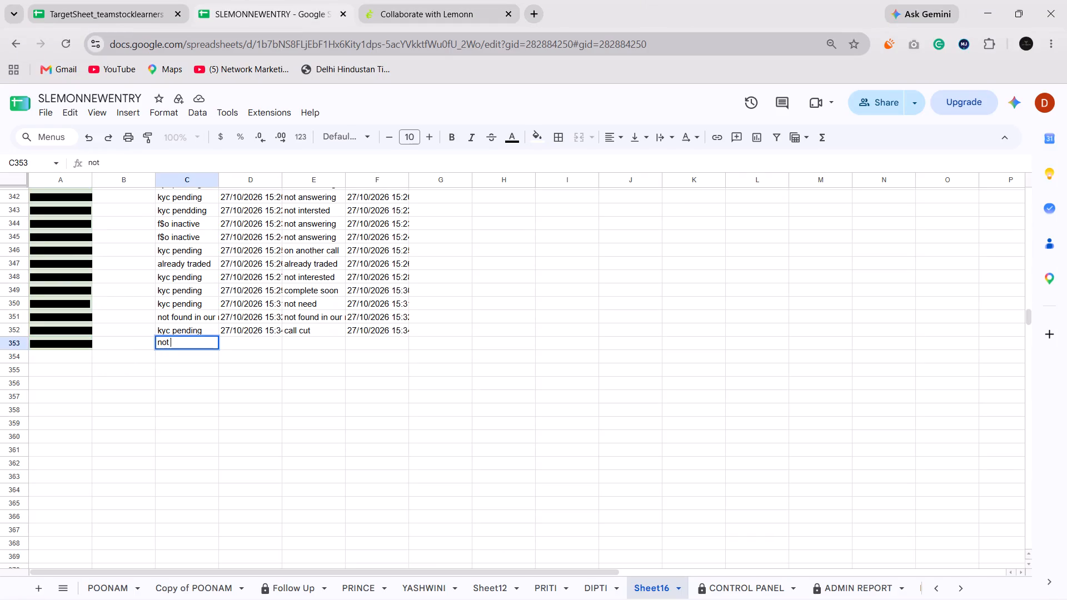
pyautogui.write('found in')
pyautogui.press('space')
pyautogui.press('Right')
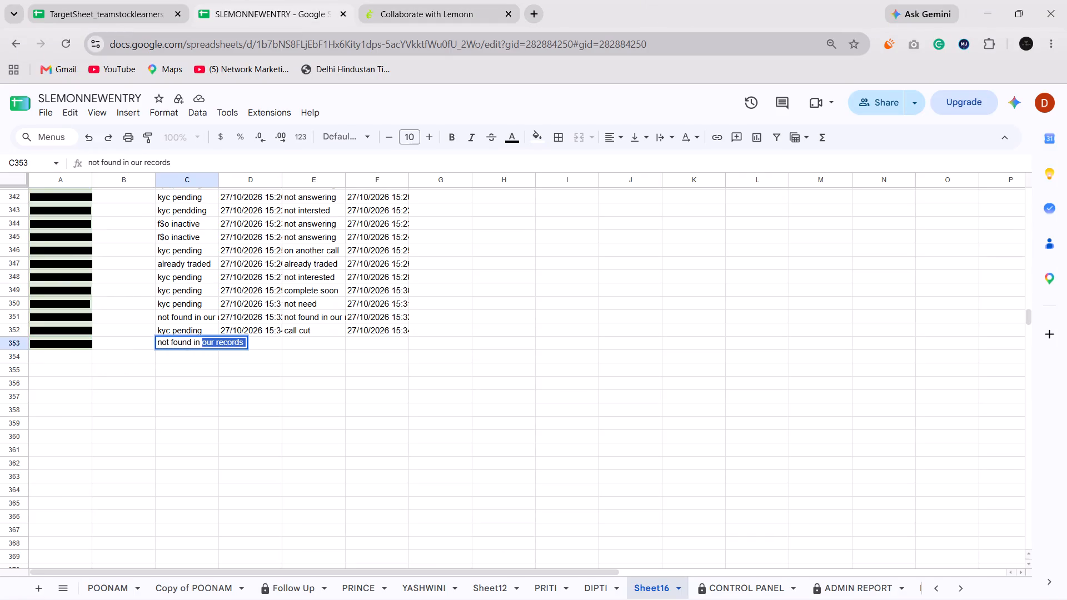
pyautogui.press('Right')
# Enter the call outcome "not found in our records" in cell E353 and move to cell A354 for the next lead.
pyautogui.write('not')
pyautogui.press('space')
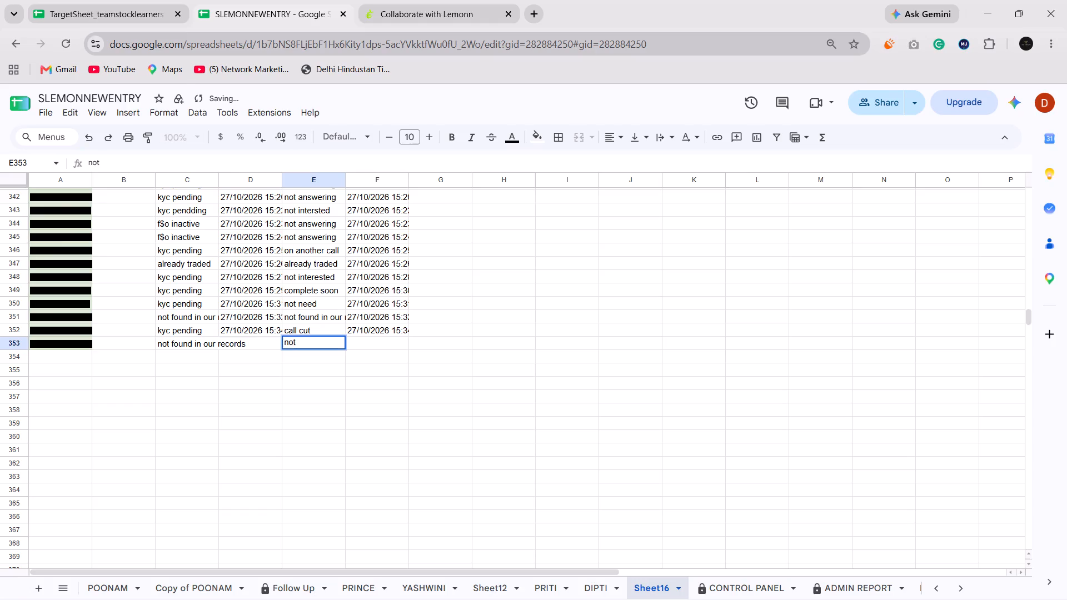
pyautogui.write('fou')
pyautogui.press('Down')
pyautogui.press('Left')
pyautogui.press('Left')
pyautogui.press('Left')
pyautogui.press('Left')
pyautogui.press('Left')
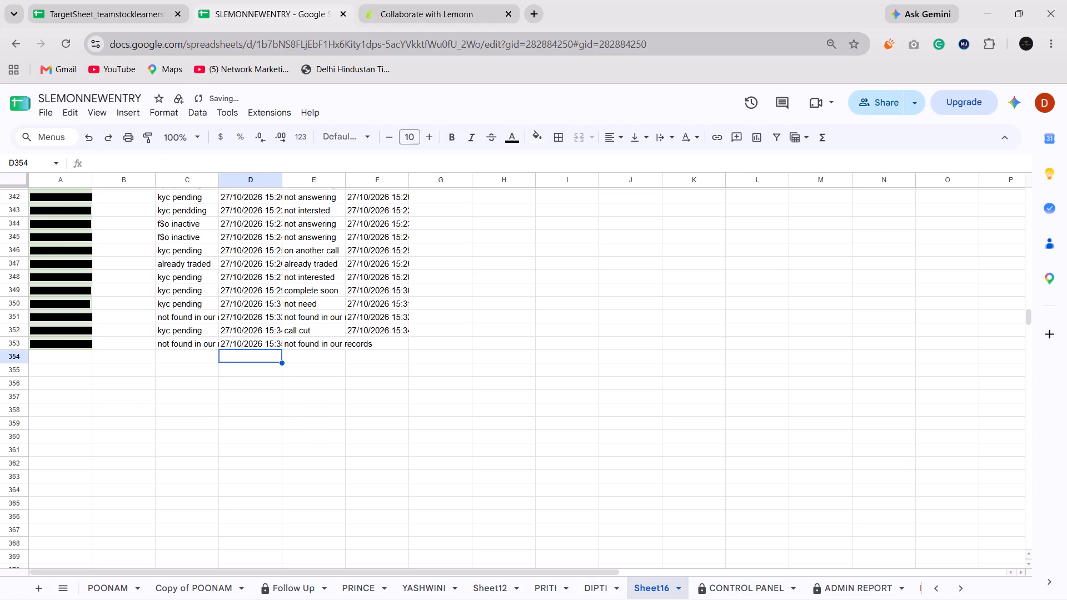
# Copy the next lead's mobile number from C4990 of TargetSheet_teamstocklearners' DIPTI sheet into cell A354 of SLEMONNEWENTRY.
pyautogui.click(47, 0)
pyautogui.press('Left')
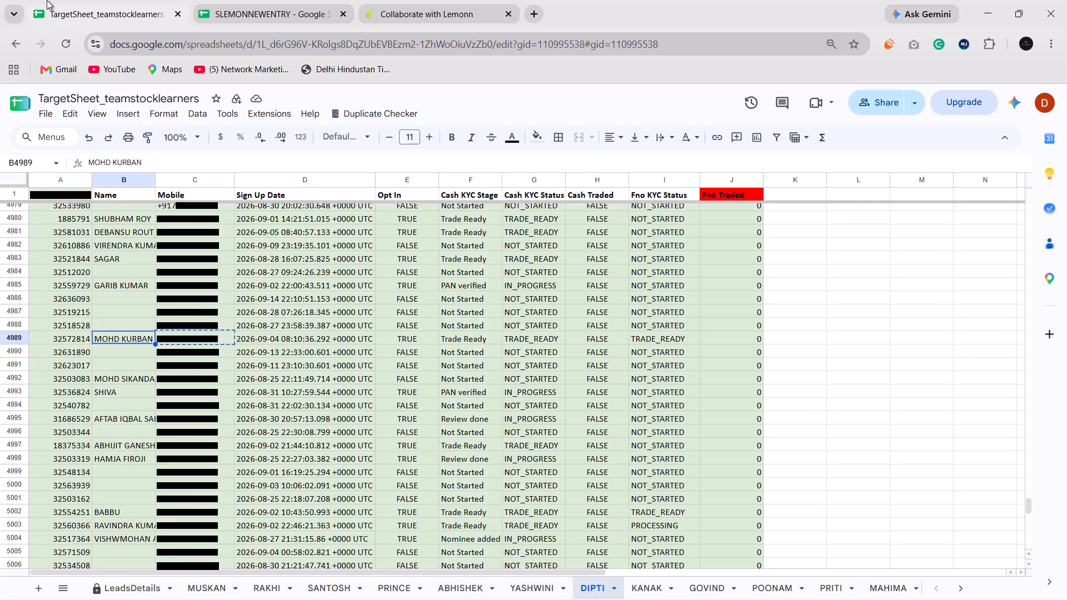
pyautogui.press('Down')
pyautogui.press('Right')
pyautogui.hotkey('ctrl', 'c')
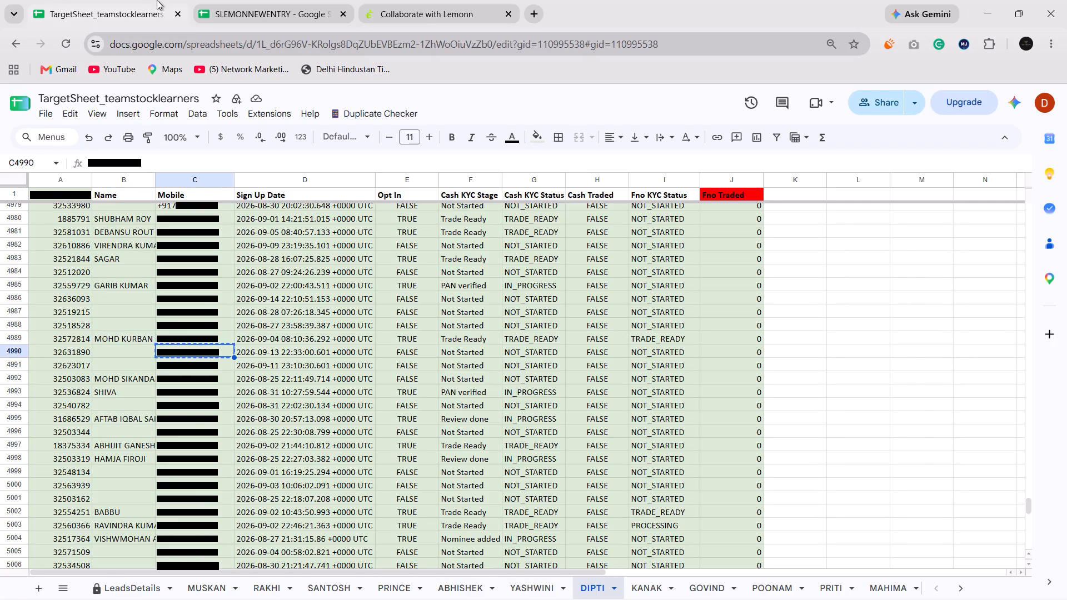
pyautogui.keyDown('ctrl'); pyautogui.click(247, 0); pyautogui.keyUp('ctrl')
pyautogui.hotkey('ctrl', 'v')
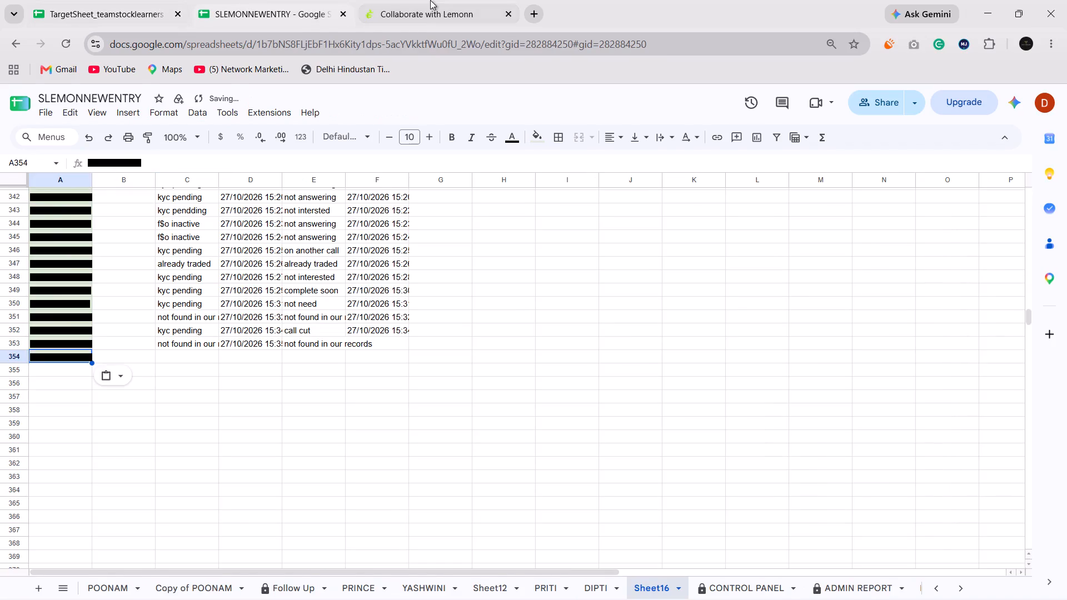
# Switch to Lemonn Partners and search the leads for the newly copied mobile number in place of the previous search.
pyautogui.keyDown('ctrl'); pyautogui.click(430, 0); pyautogui.keyUp('ctrl')
pyautogui.keyDown('ctrl'); pyautogui.click(869, 198); pyautogui.keyUp('ctrl')
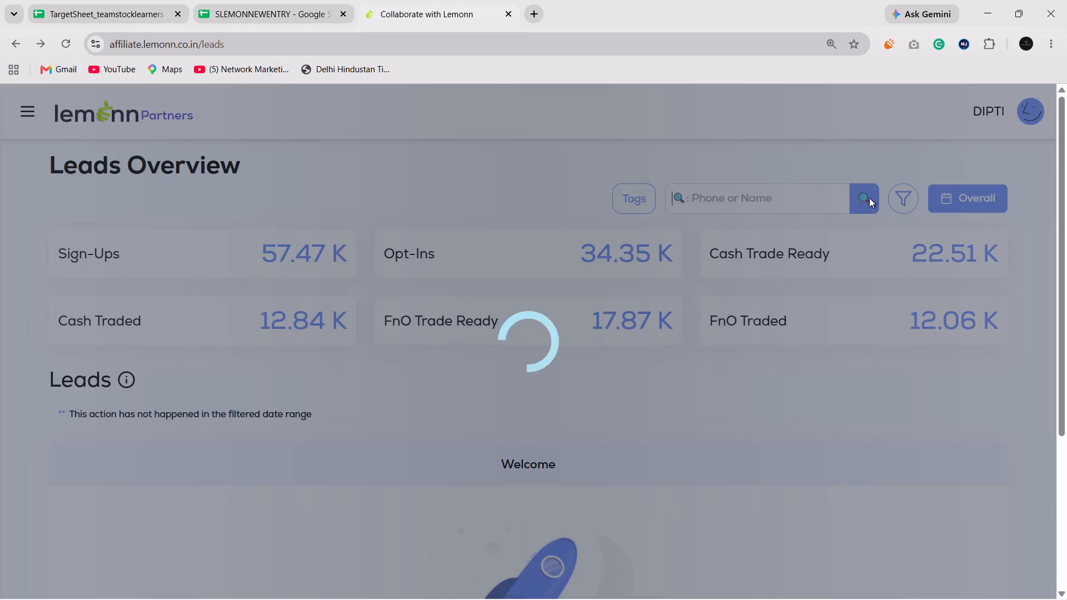
pyautogui.hotkey('ctrl', 'v')
pyautogui.press('Return')
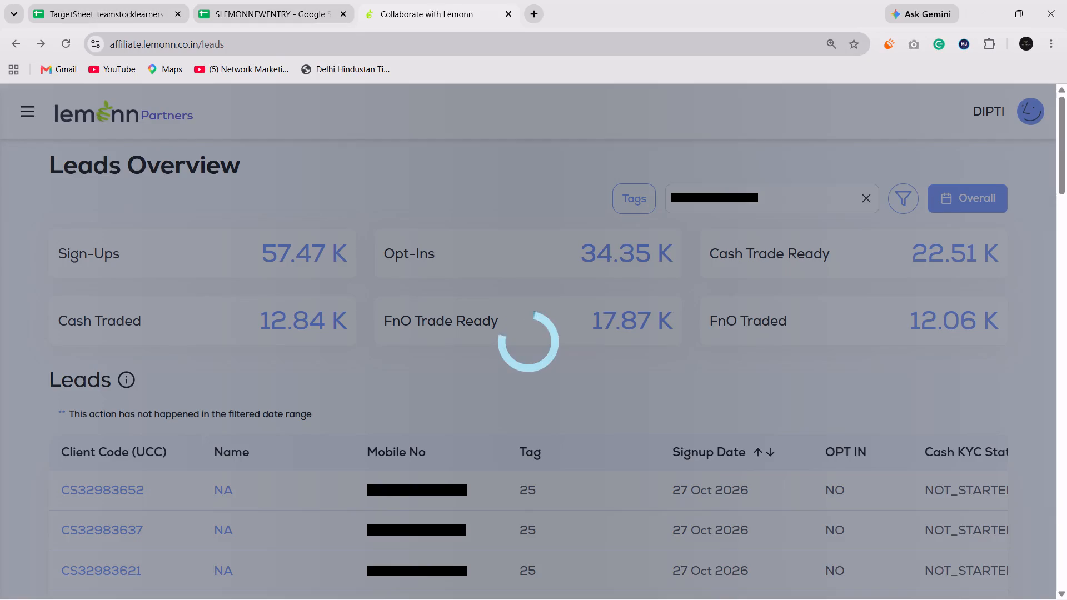
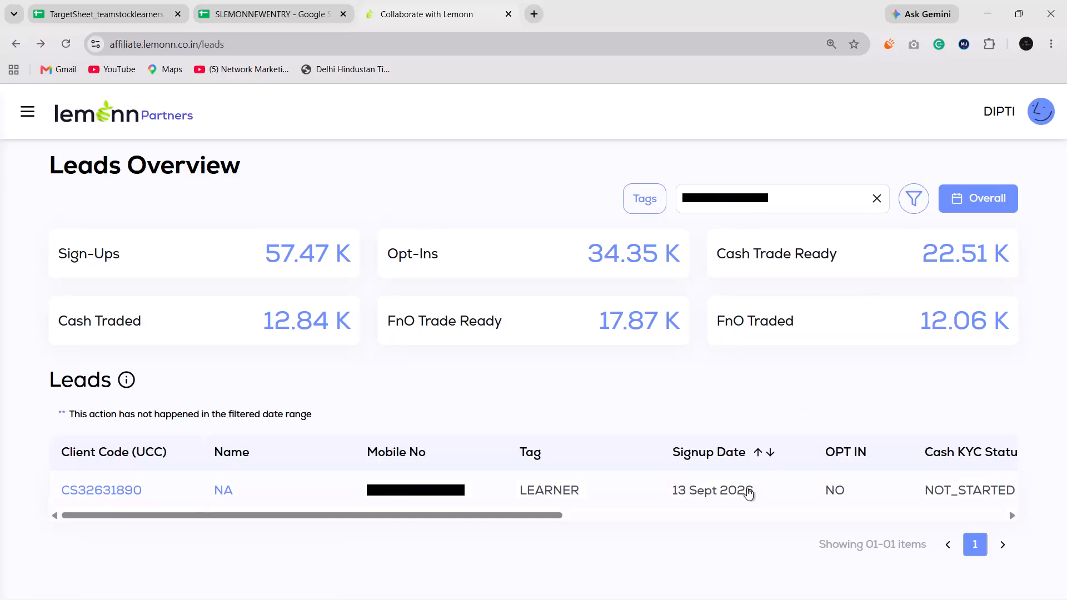
# Check the found lead's Cash KYC, cash trading, FnO KYC and FnO trading status in the Leads table.
pyautogui.hscroll(-11, 747, 488)
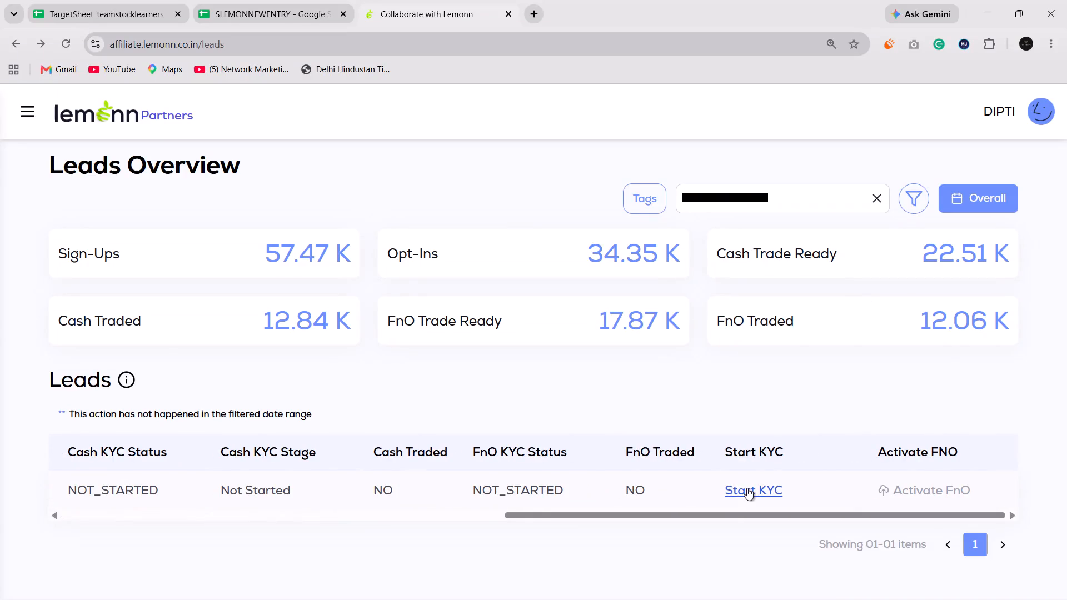
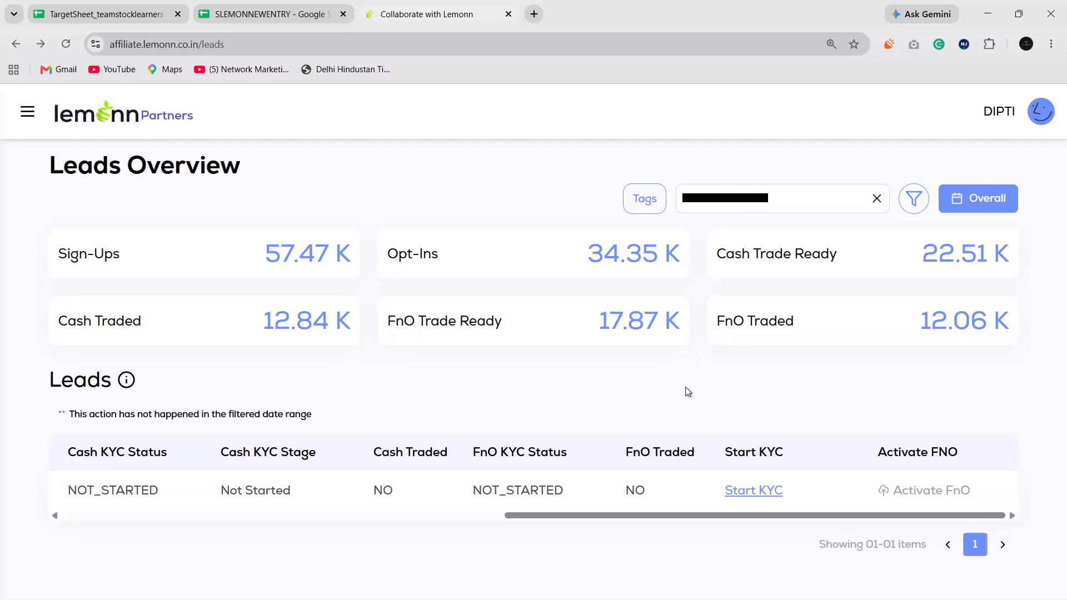
# In row 354 of SLEMONNEWENTRY, enter the status "kyc pending" in column C and the call outcome "not answering" in column E.
pyautogui.click(255, 6)
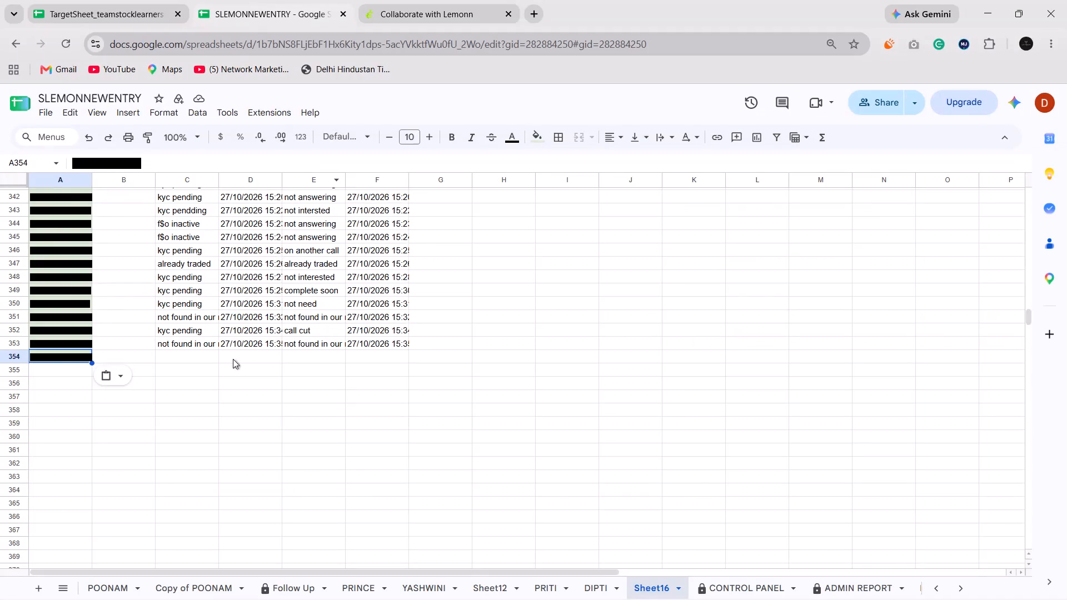
pyautogui.click(199, 360)
pyautogui.write('kyc pem')
pyautogui.press('BackSpace')
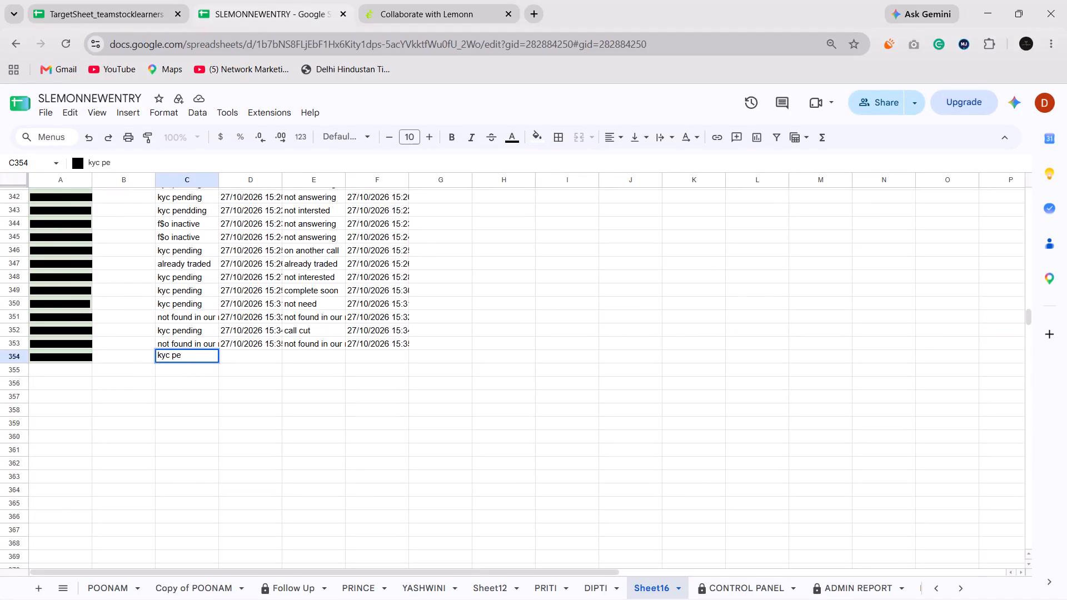
pyautogui.write('nding')
pyautogui.press('Right')
pyautogui.press('Right')
pyautogui.write('not')
pyautogui.press('space')
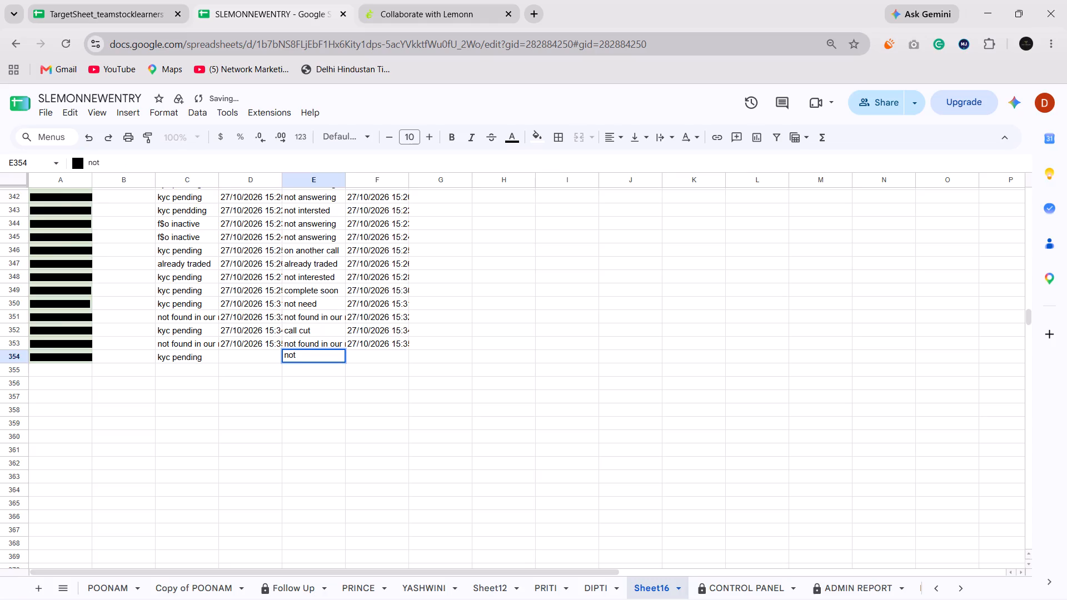
pyautogui.write('answewr')
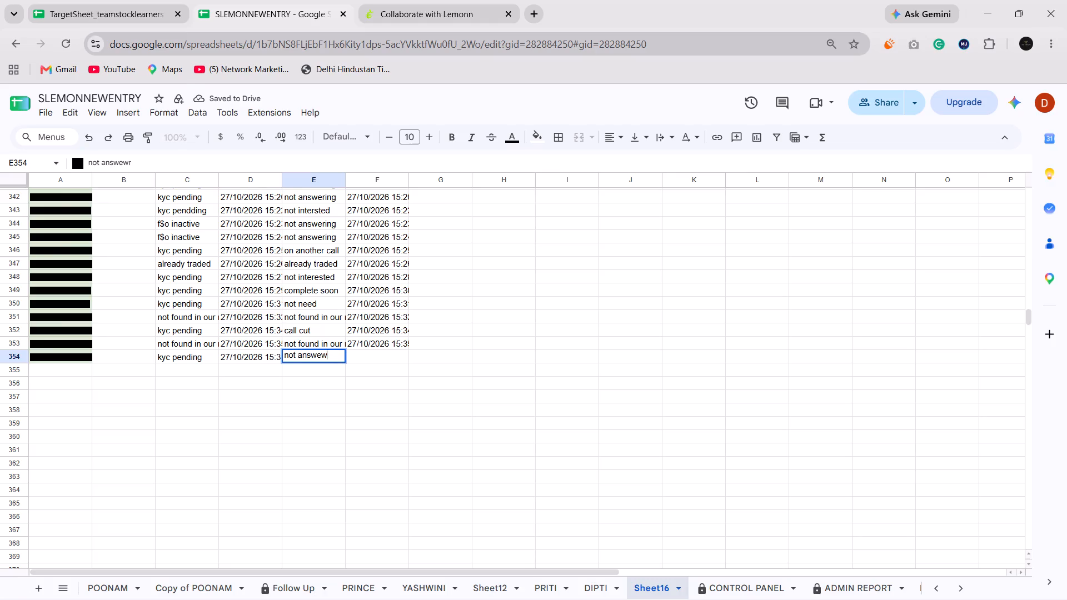
pyautogui.press('BackSpace')
pyautogui.press('BackSpace')
pyautogui.press('BackSpace')
pyautogui.press('BackSpace')
pyautogui.press('BackSpace')
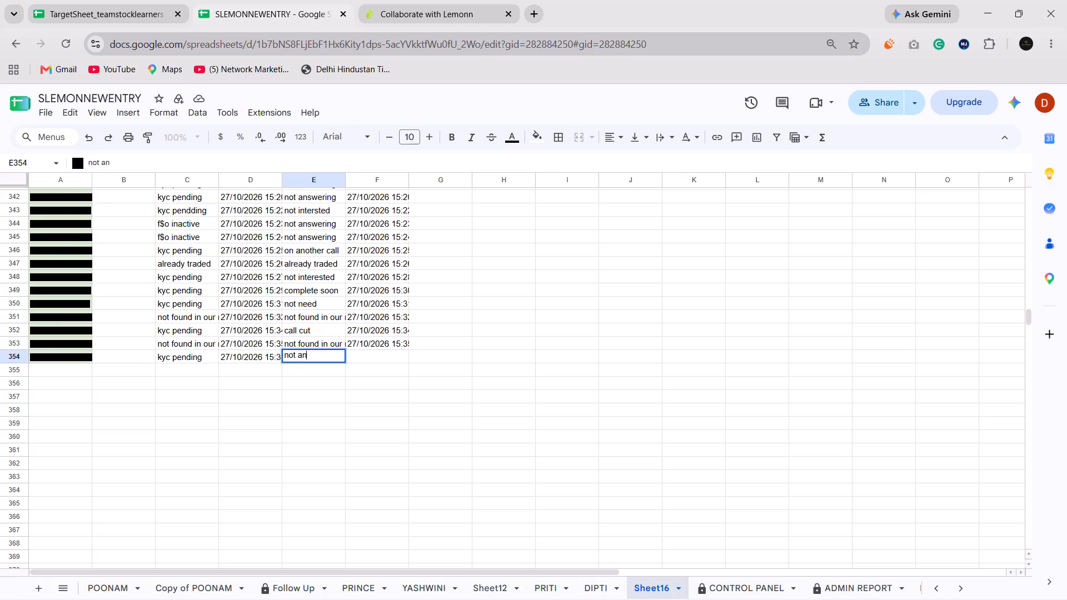
pyautogui.write('swer')
pyautogui.write('ing')
pyautogui.press('Right')
# Copy the next lead's mobile number from row 4991 of TargetSheet_teamstocklearners into cell A355 of SLEMONNEWENTRY.
pyautogui.press('Down')
pyautogui.press('Right')
pyautogui.press('Down')
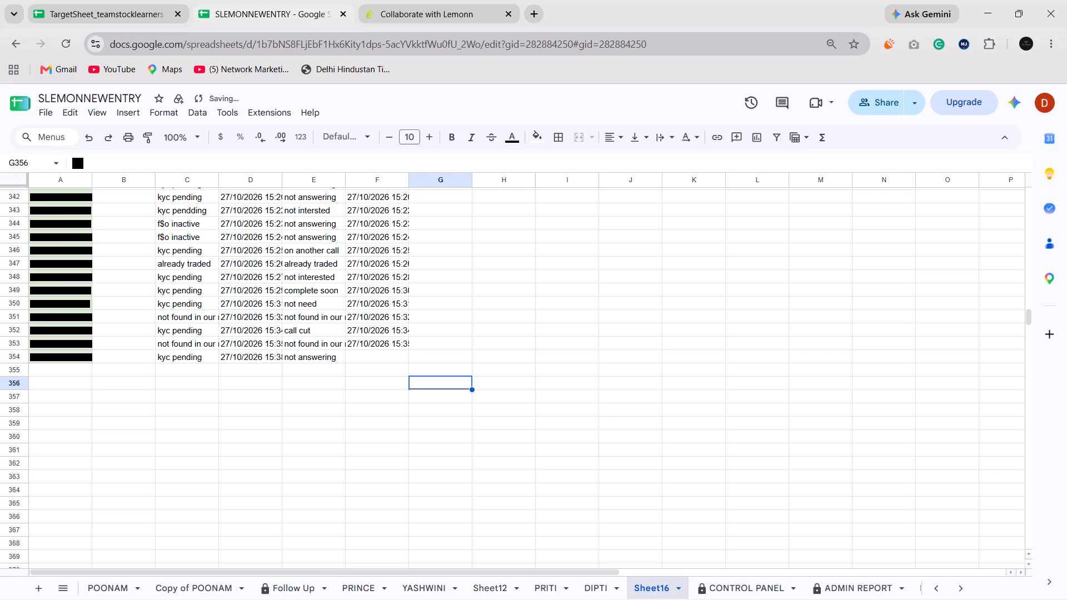
pyautogui.press('Up')
pyautogui.press('Left')
pyautogui.press('Left')
pyautogui.press('Left')
pyautogui.press('Left')
pyautogui.press('Left')
pyautogui.press('Left')
pyautogui.press('Left')
pyautogui.press('Left')
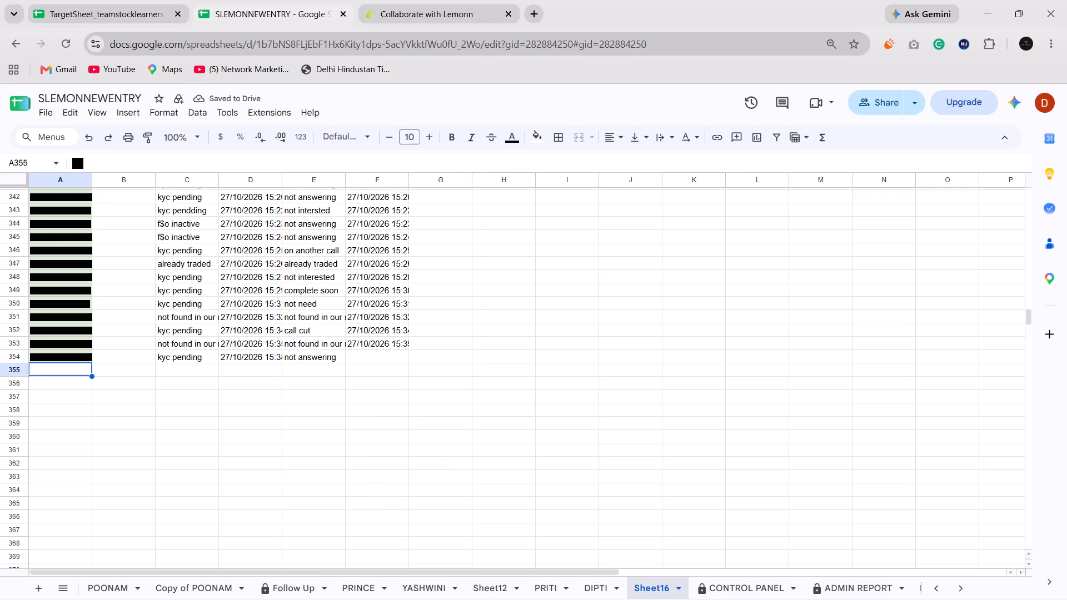
pyautogui.click(119, 0)
pyautogui.press('Down')
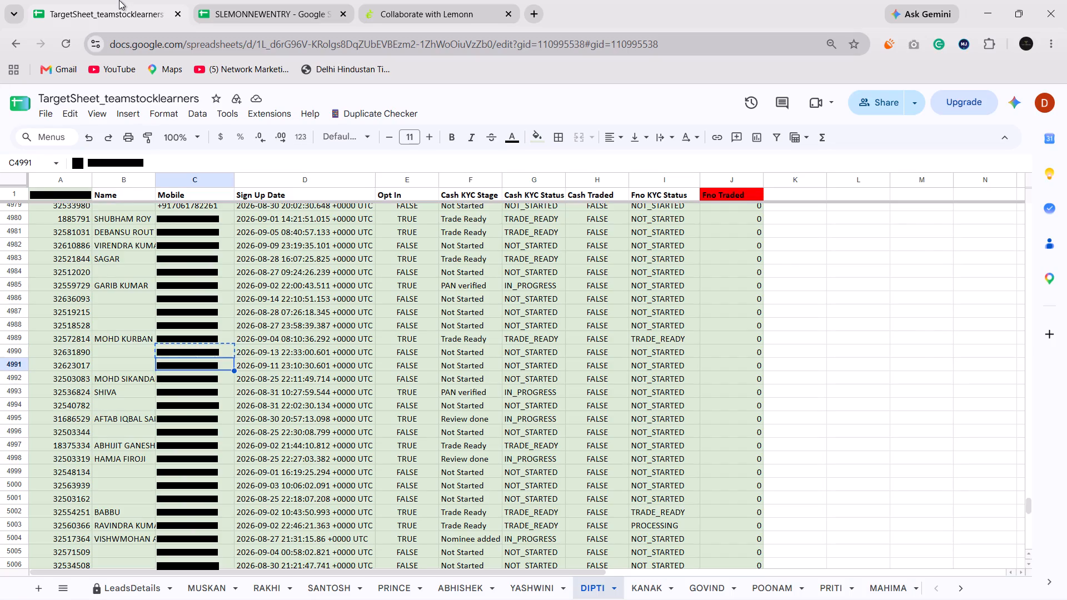
pyautogui.hotkey('ctrl', 'c')
pyautogui.keyDown('ctrl'); pyautogui.click(289, 0); pyautogui.keyUp('ctrl')
pyautogui.hotkey('ctrl', 'v')
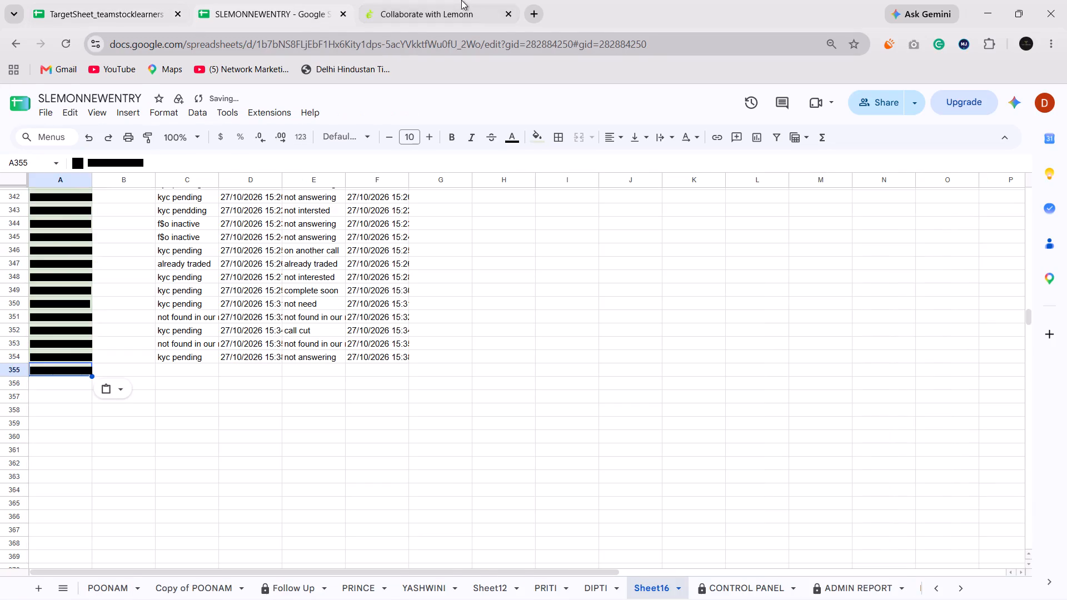
# Replace the lead search on the Lemonn Partners site with the mobile number copied from row 4991.
pyautogui.keyDown('ctrl'); pyautogui.click(461, 0); pyautogui.keyUp('ctrl')
pyautogui.keyDown('ctrl'); pyautogui.click(874, 194); pyautogui.keyUp('ctrl')
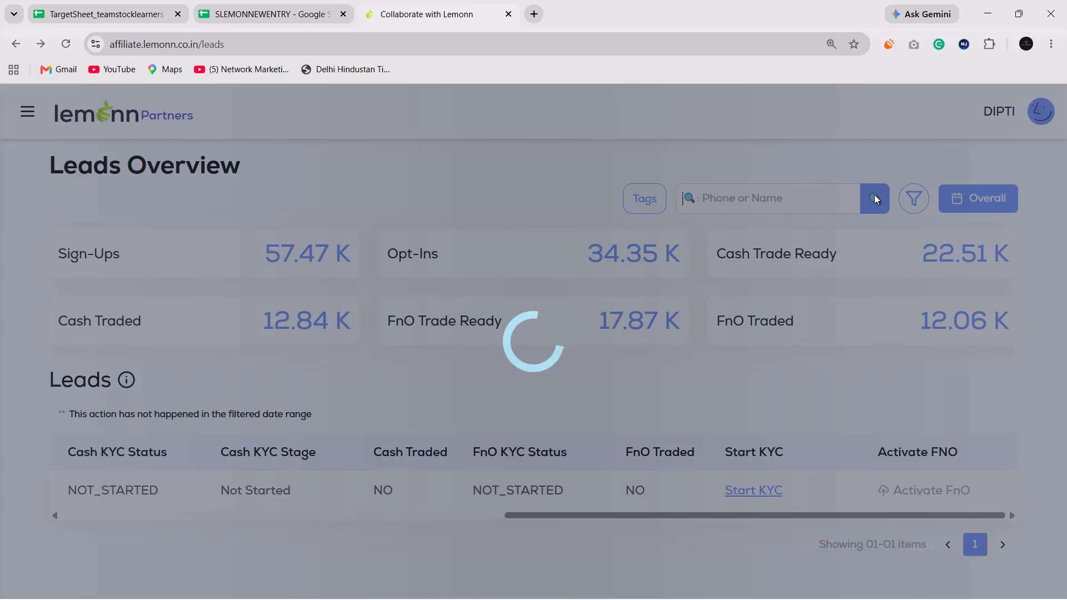
pyautogui.hotkey('ctrl', 'v')
pyautogui.press('Return')
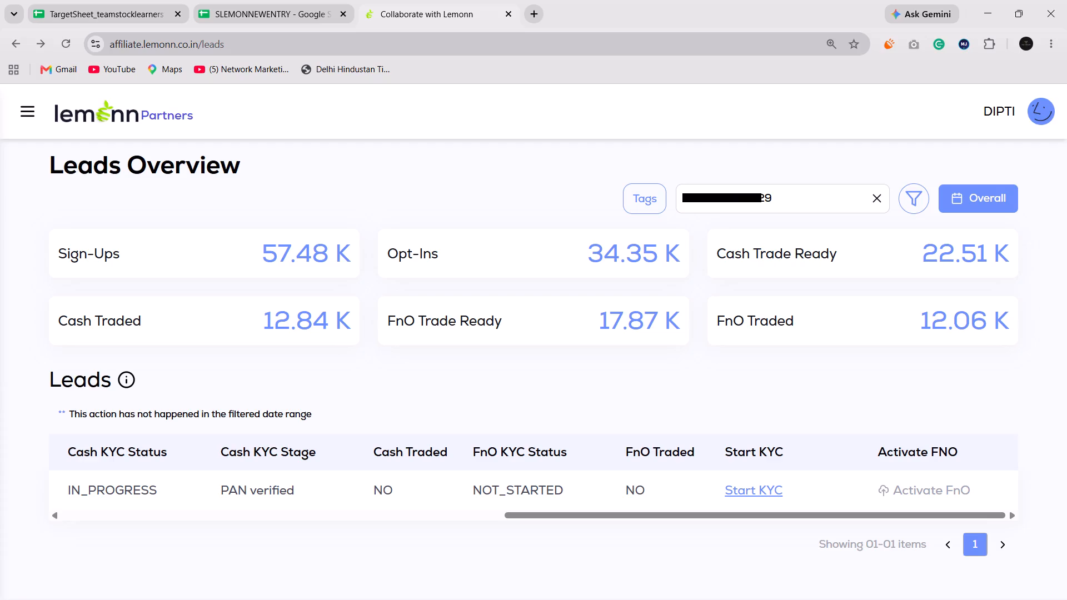
# In row 355 of SLEMONNEWENTRY, enter the status "kyc pending" in column C and the call outcome "busy" in column E.
pyautogui.click(273, 1)
pyautogui.press('Right')
pyautogui.press('Right')
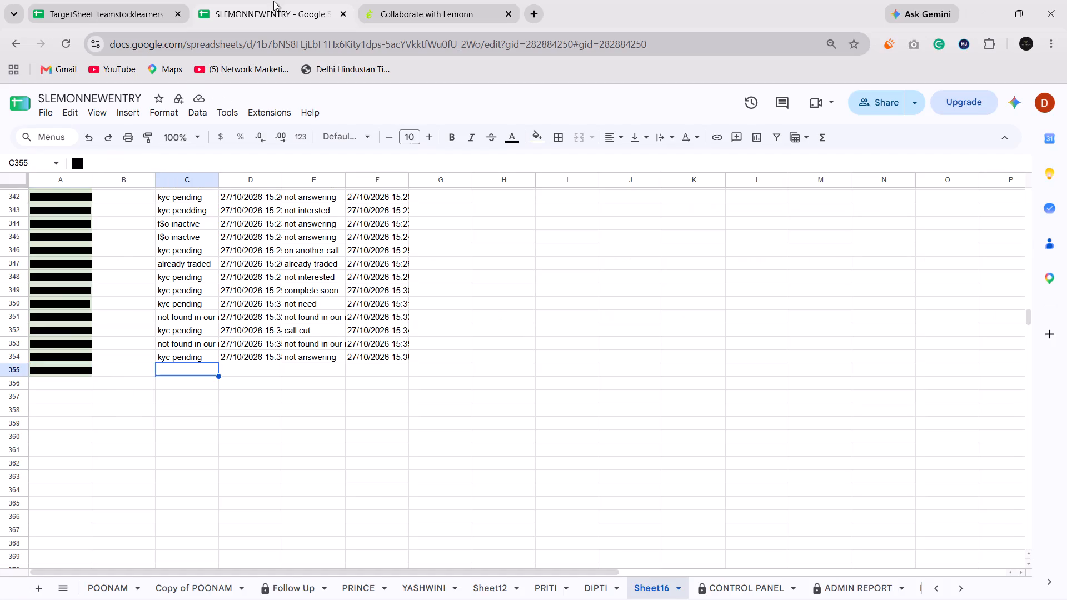
pyautogui.write('kyc pending')
pyautogui.press('Right')
pyautogui.press('Right')
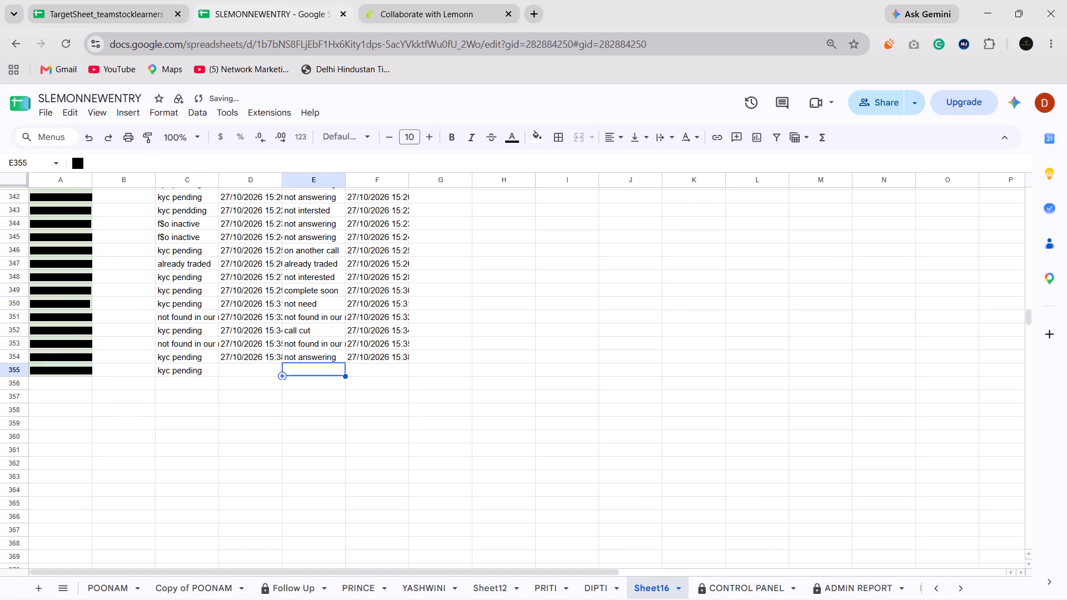
pyautogui.write('busy')
pyautogui.press('Down')
# Copy the next lead's mobile number from row 4992 of TargetSheet_teamstocklearners into cell A356 of SLEMONNEWENTRY.
pyautogui.press('Left')
pyautogui.press('Left')
pyautogui.press('Left')
pyautogui.press('Left')
pyautogui.press('Left')
pyautogui.press('Left')
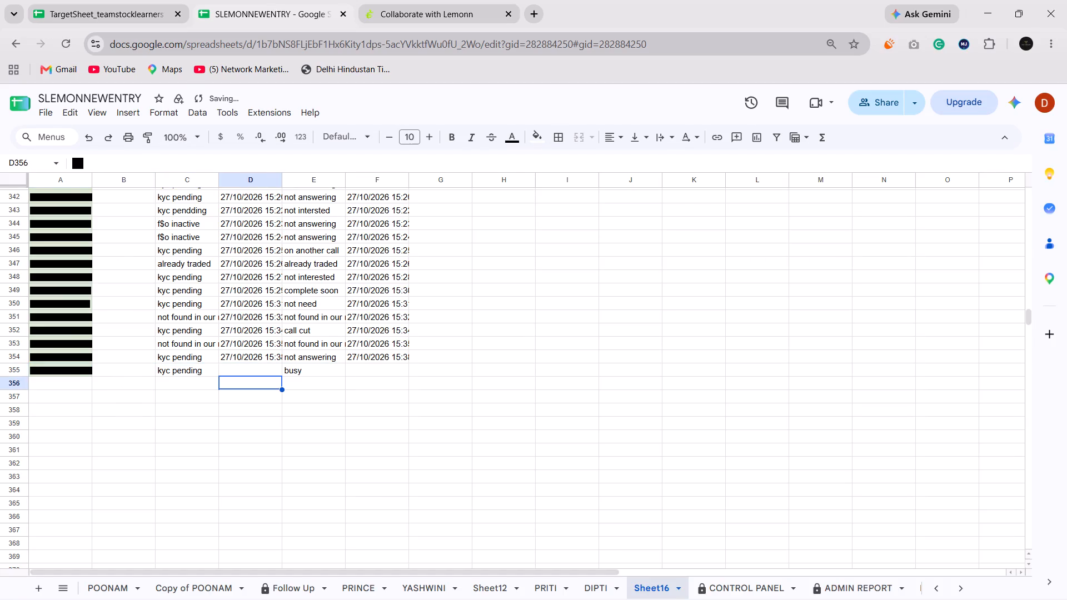
pyautogui.click(108, 0)
pyautogui.press('Left')
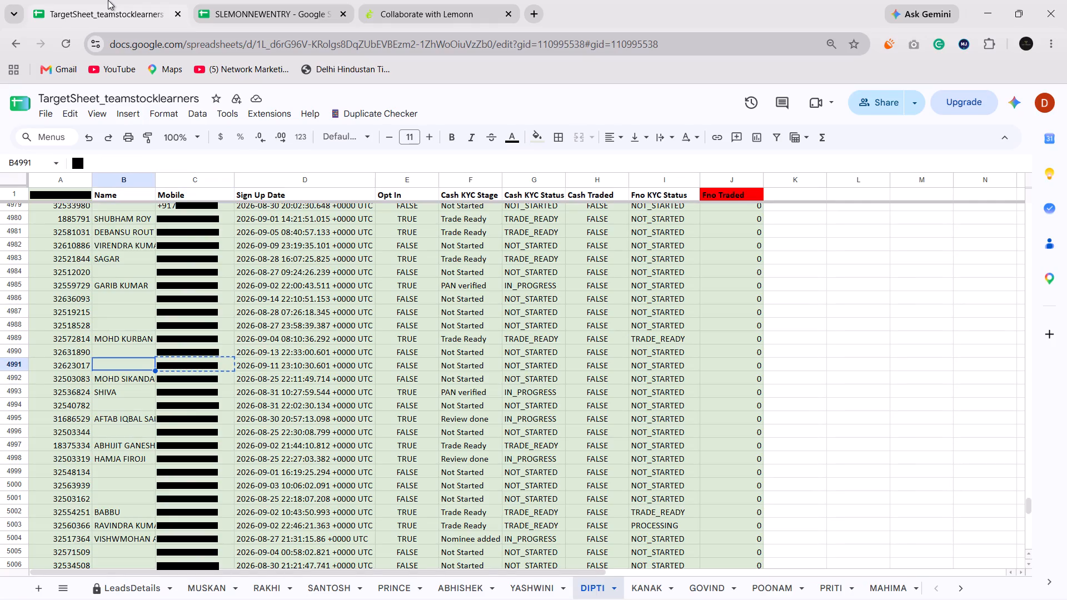
pyautogui.press('Down')
pyautogui.press('Right')
pyautogui.hotkey('ctrl', 'c')
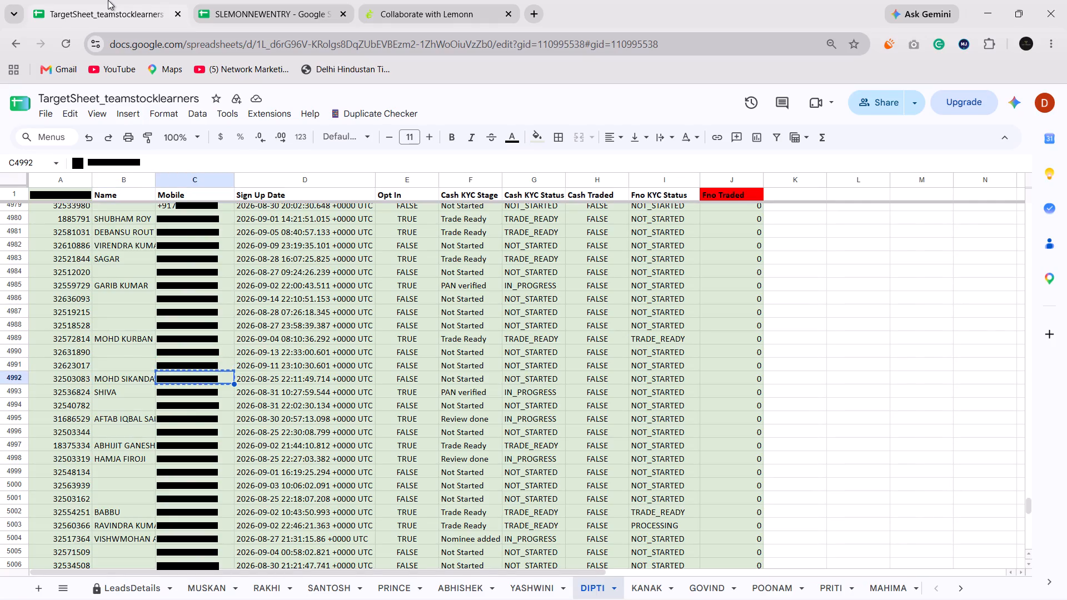
pyautogui.keyDown('ctrl'); pyautogui.click(319, 0); pyautogui.keyUp('ctrl')
pyautogui.hotkey('ctrl', 'v')
# Replace the lead search on the Lemonn Partners site with the mobile number copied from row 4992.
pyautogui.keyDown('ctrl'); pyautogui.click(456, 0); pyautogui.keyUp('ctrl')
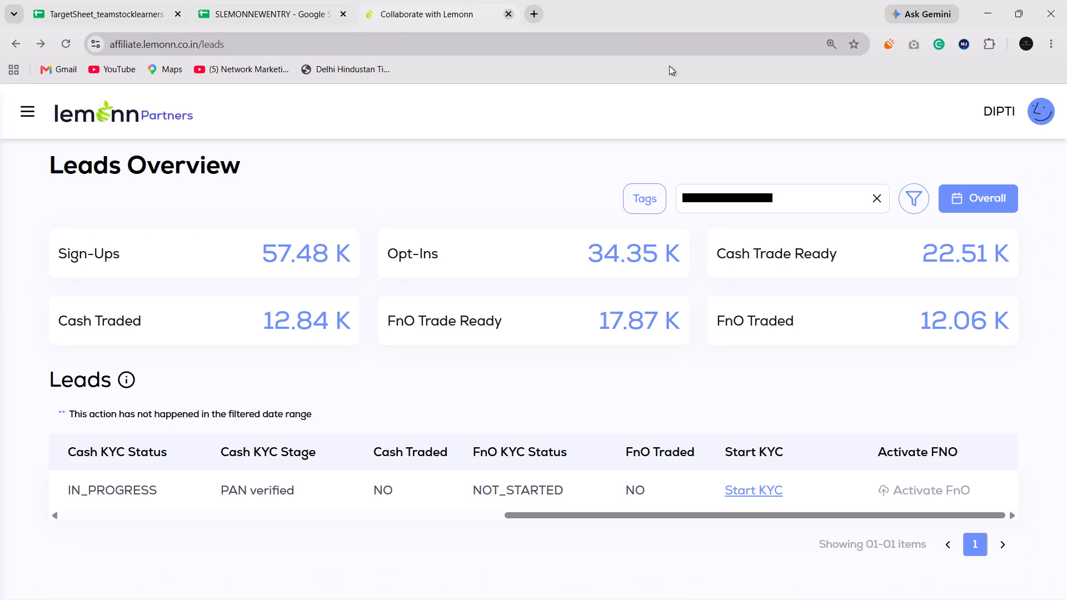
pyautogui.keyDown('ctrl'); pyautogui.click(876, 198); pyautogui.keyUp('ctrl')
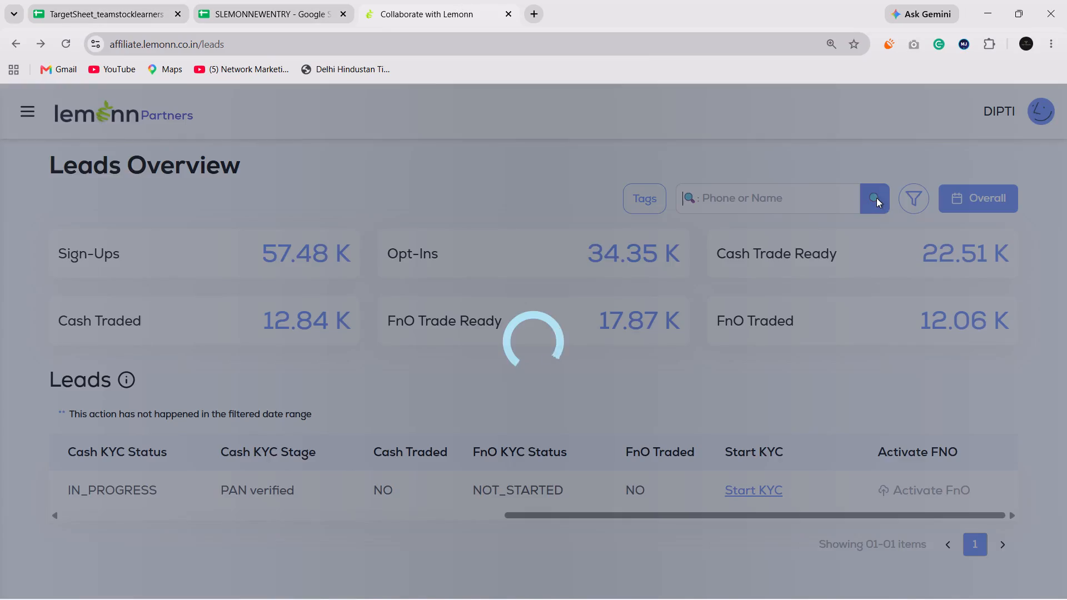
pyautogui.hotkey('ctrl', 'v')
pyautogui.hotkey('ctrl', 'Return')
pyautogui.press('Return')
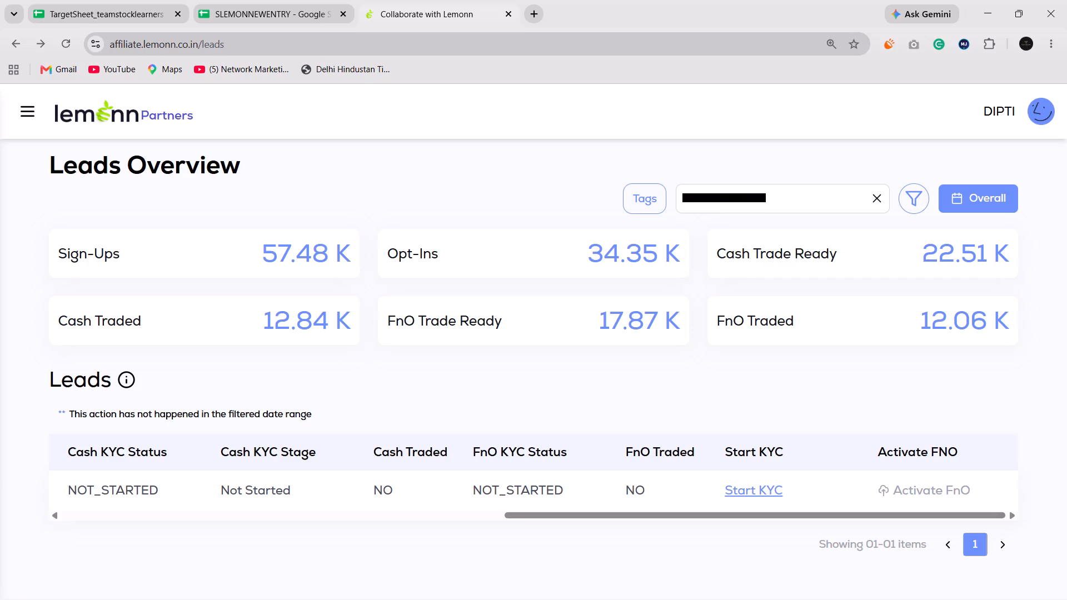
# In row 356 of SLEMONNEWENTRY, enter the status "kyc pending" in column C and the call outcome "busy" in column E.
pyautogui.click(233, 0)
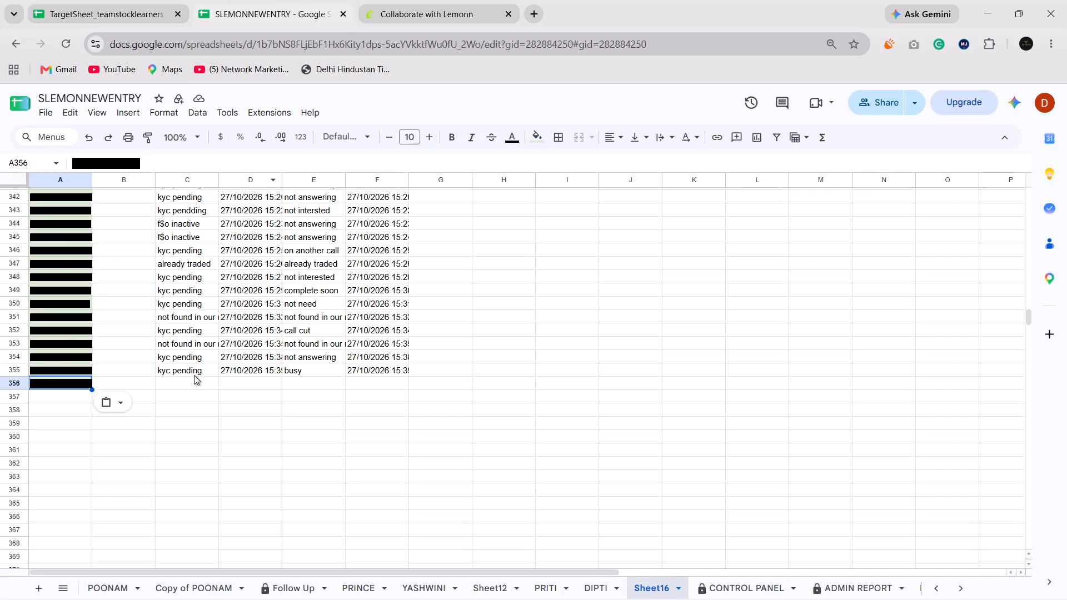
pyautogui.click(193, 387)
pyautogui.write('kyc')
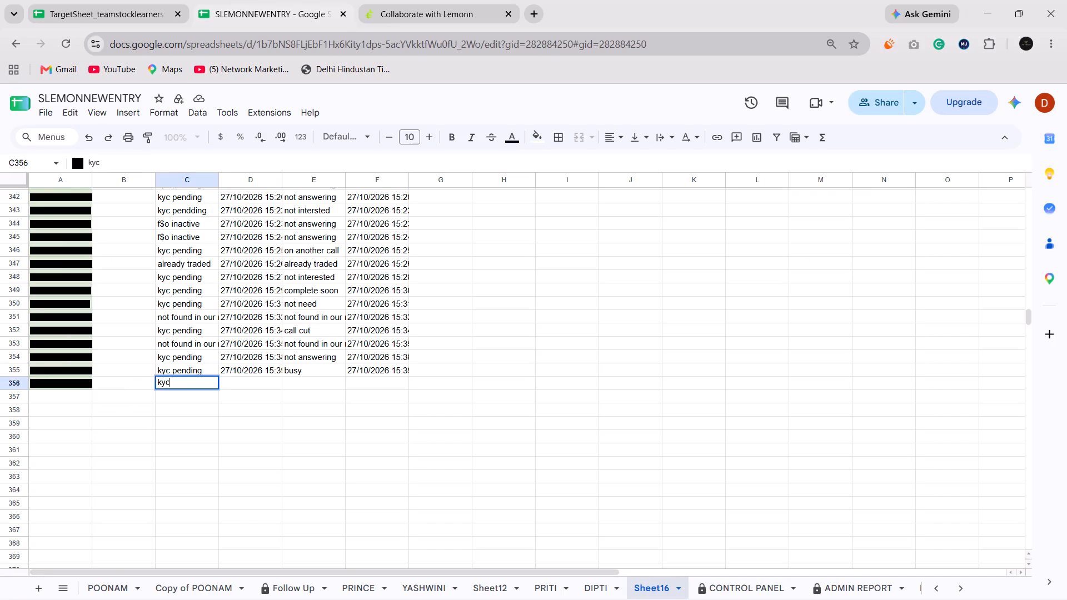
pyautogui.press('space')
pyautogui.write('pending')
pyautogui.press('Right')
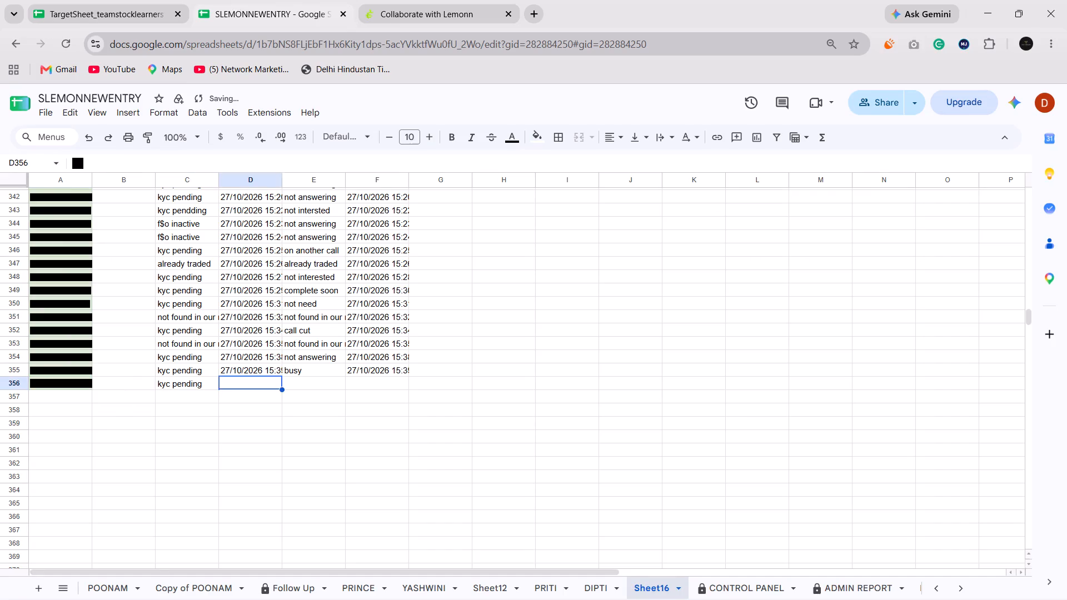
pyautogui.press('Right')
pyautogui.write('busy')
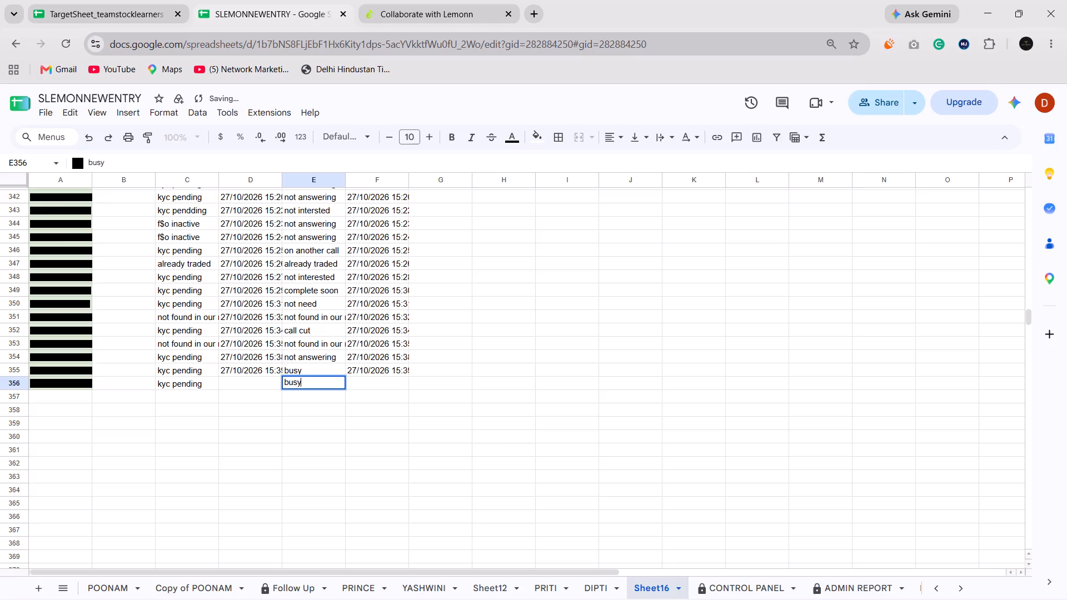
pyautogui.press('Down')
# Copy the next lead's mobile number from row 4993 of TargetSheet_teamstocklearners into cell A357 of SLEMONNEWENTRY.
pyautogui.press('Left')
pyautogui.press('Left')
pyautogui.press('Left')
pyautogui.press('Left')
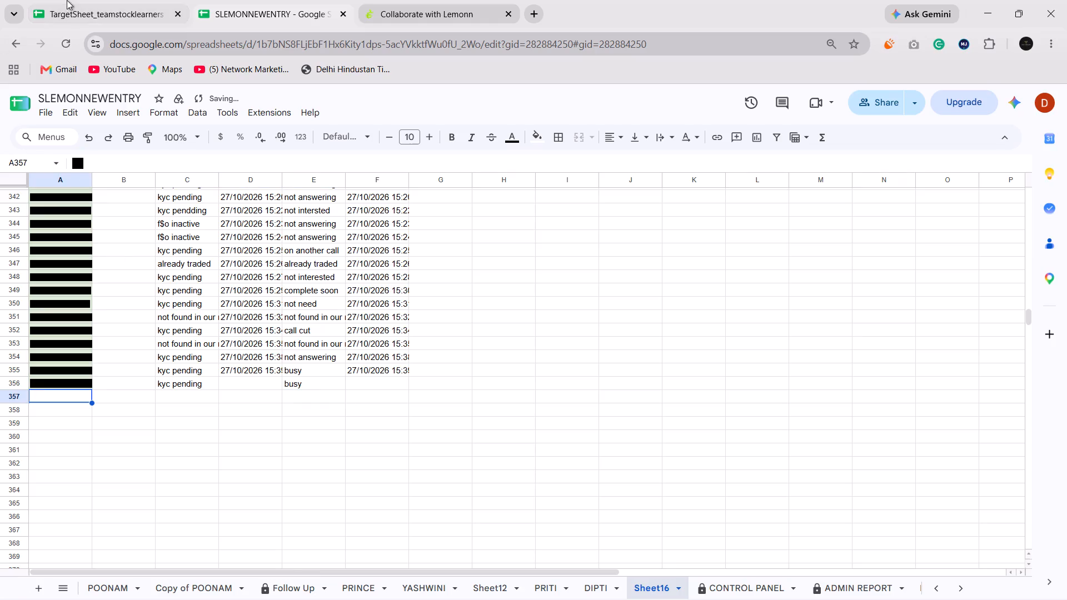
pyautogui.click(67, 0)
pyautogui.press('Down')
pyautogui.hotkey('ctrl', 'c')
pyautogui.keyDown('ctrl'); pyautogui.click(251, 0); pyautogui.keyUp('ctrl')
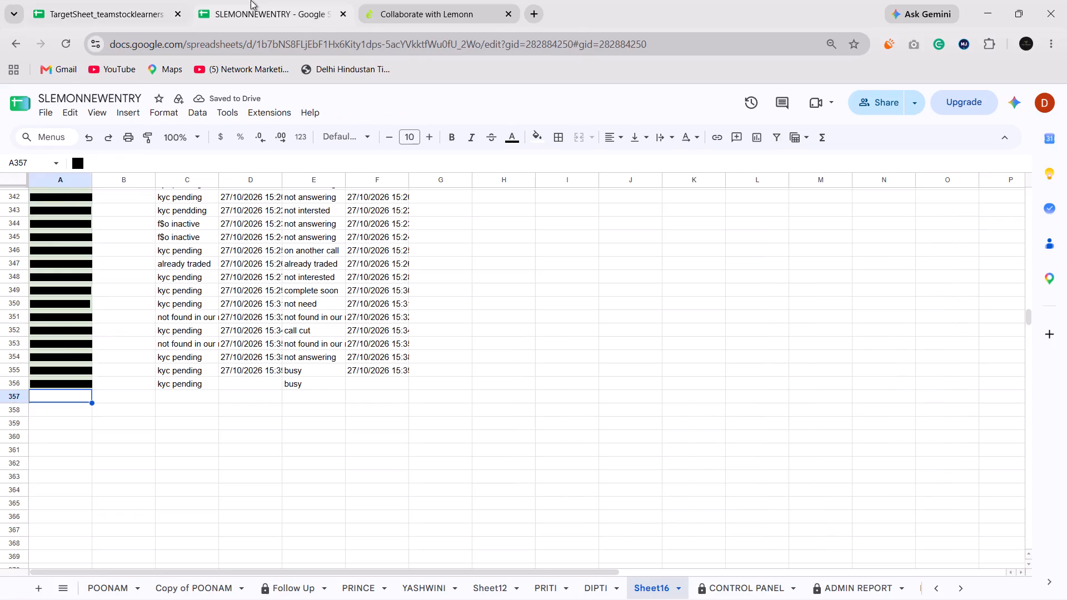
pyautogui.hotkey('ctrl', 'v')
# Replace the lead search on the Lemonn Partners site with the mobile number copied from row 4993.
pyautogui.click(412, 0)
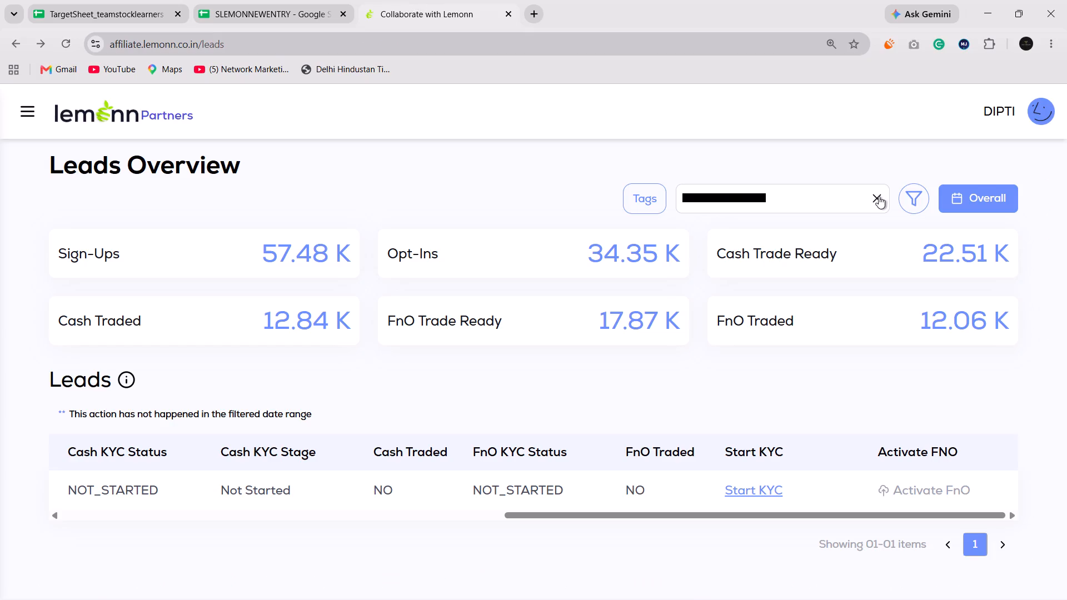
pyautogui.click(878, 195)
pyautogui.hotkey('ctrl', 'v')
pyautogui.press('Return')
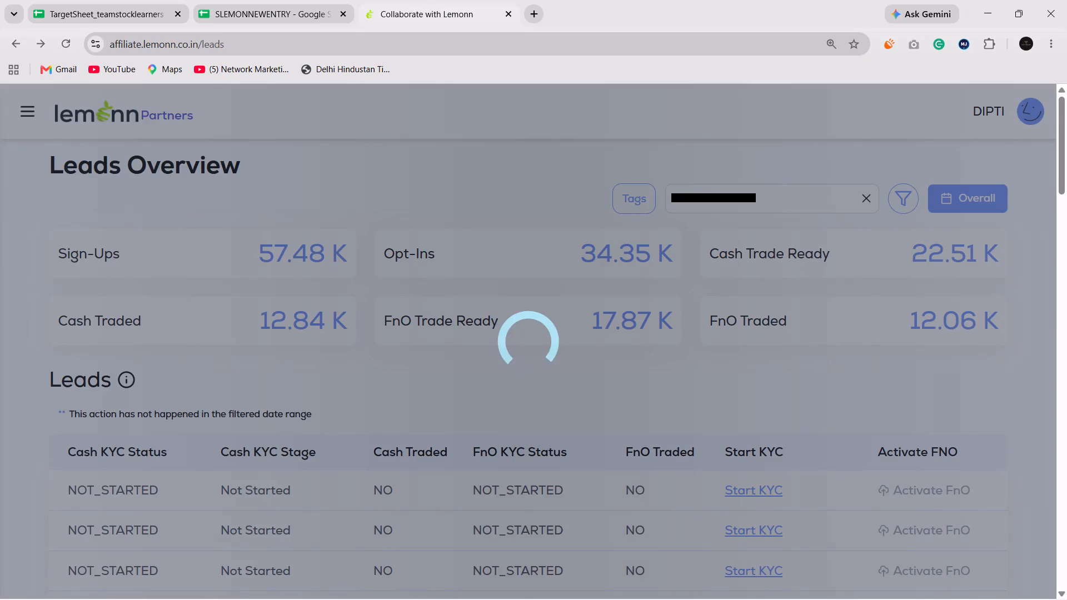
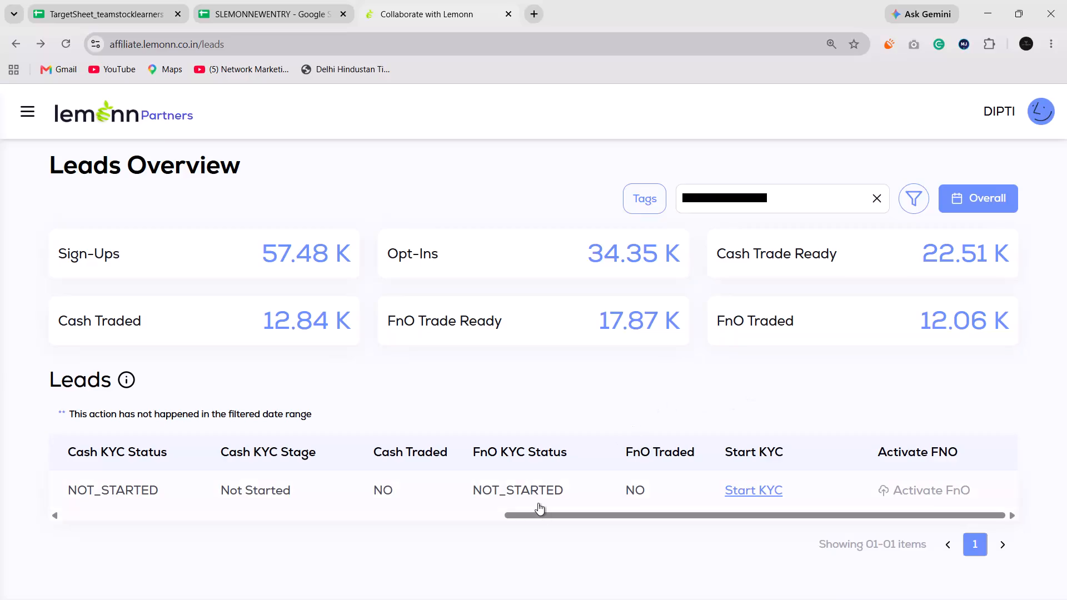
# In row 357 of SLEMONNEWENTRY, enter the status "kyc pending" in column C and the call outcome "not intersted" in column E.
pyautogui.hscroll(7, 538, 503)
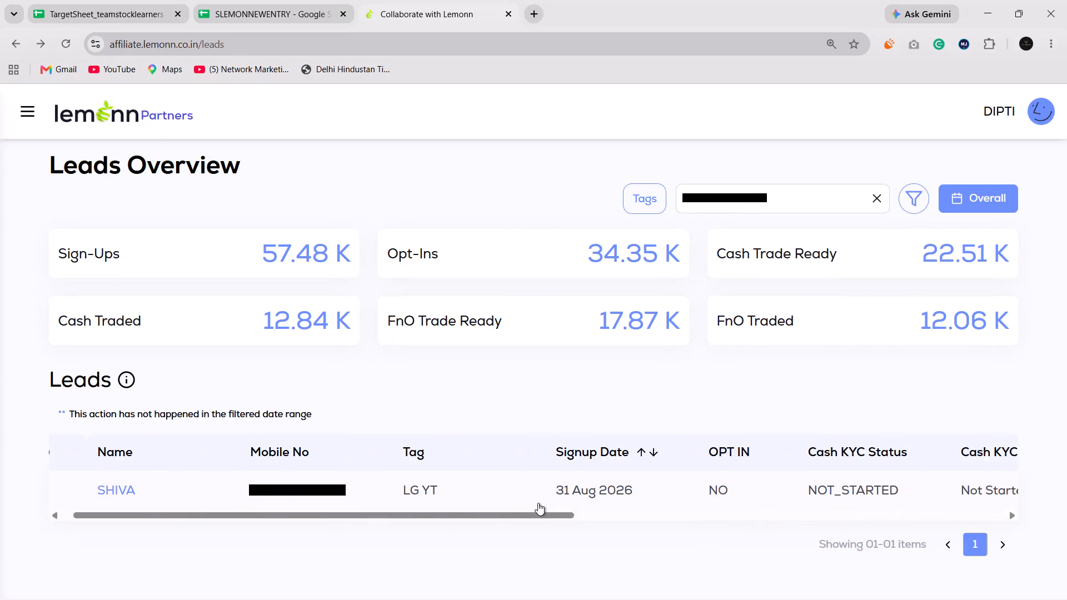
pyautogui.hscroll(-5, 538, 503)
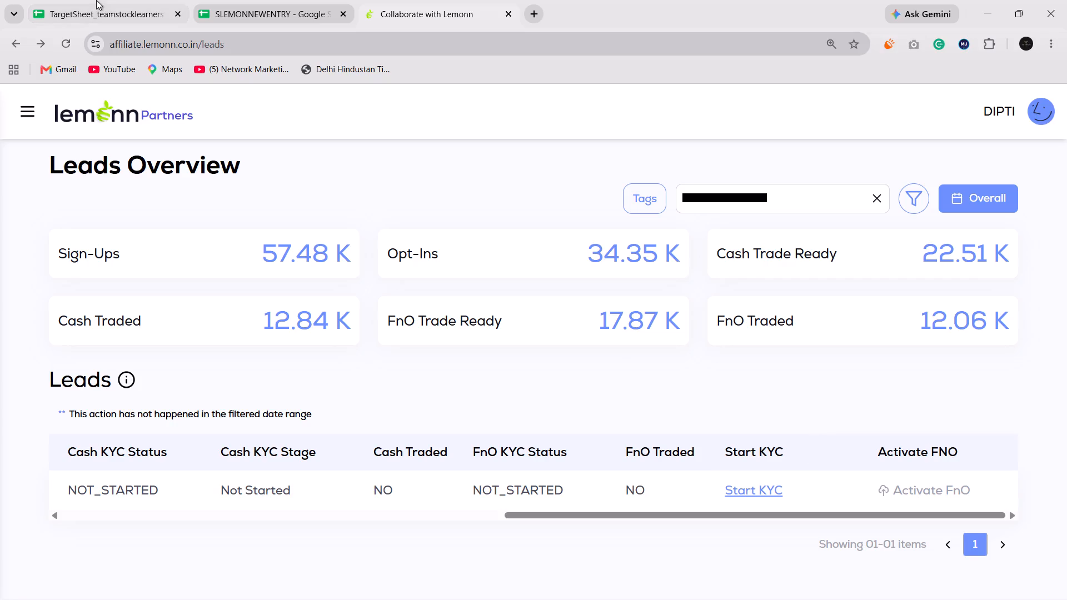
pyautogui.click(218, 0)
pyautogui.click(201, 403)
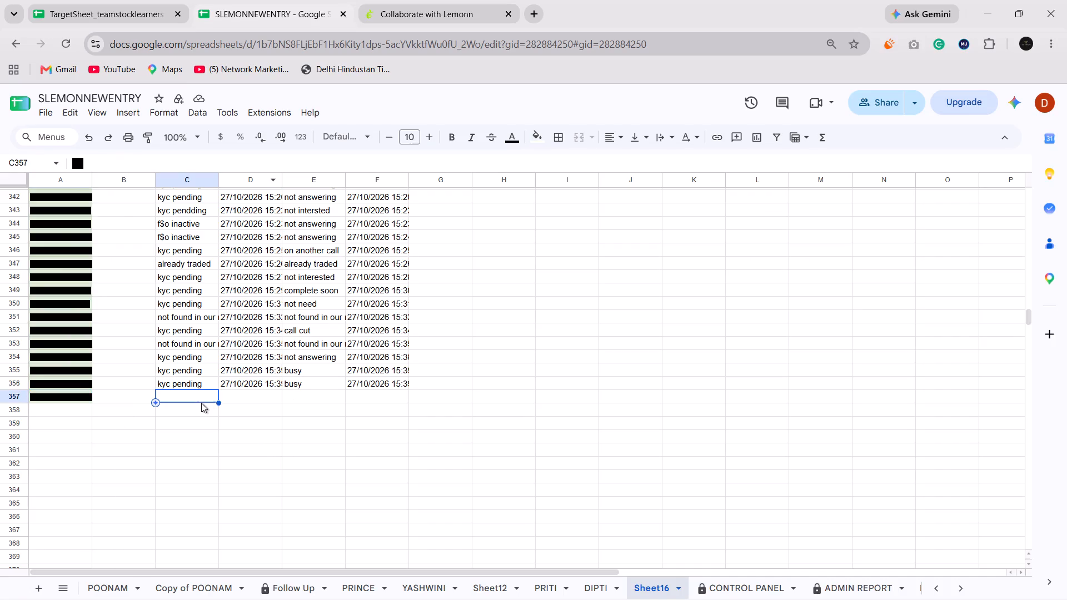
pyautogui.write('kyc pending')
pyautogui.press('Right')
pyautogui.press('Right')
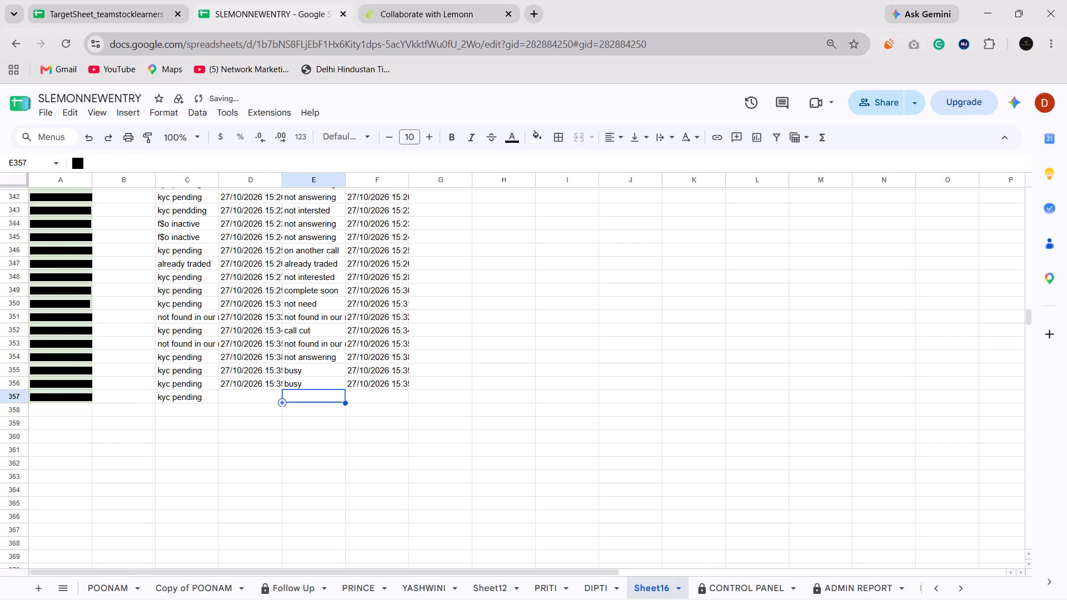
pyautogui.write('not interst')
pyautogui.press('Down')
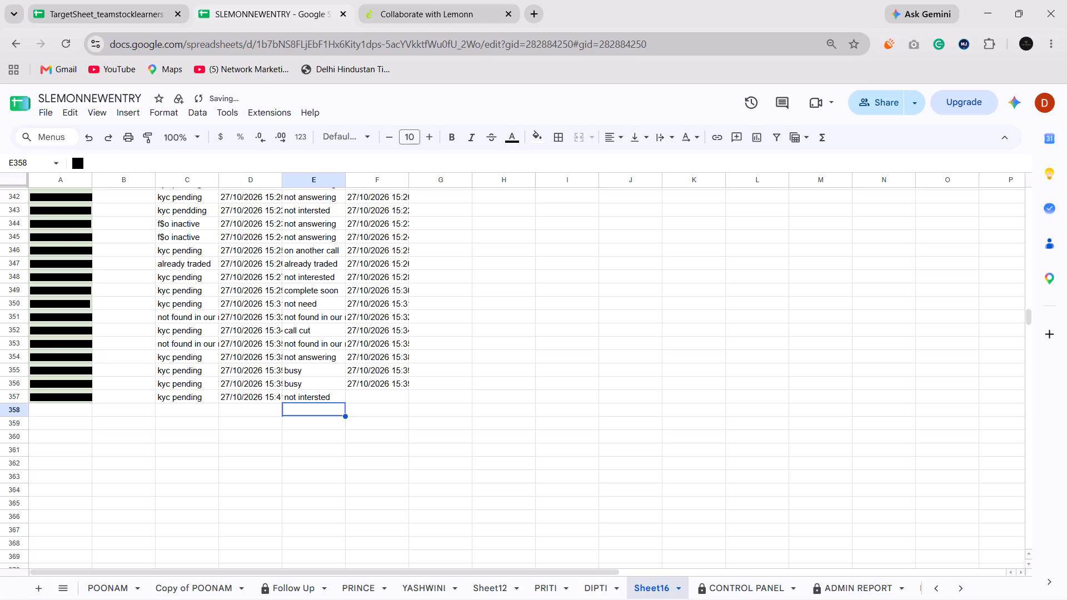
# Copy the next lead's mobile number, just below row 4993 of TargetSheet_teamstocklearners, into cell A358 of SLEMONNEWENTRY.
pyautogui.press('Left')
pyautogui.press('Left')
pyautogui.press('Left')
pyautogui.press('Left')
pyautogui.moveTo(17, 44); pyautogui.dragTo(69, 0)
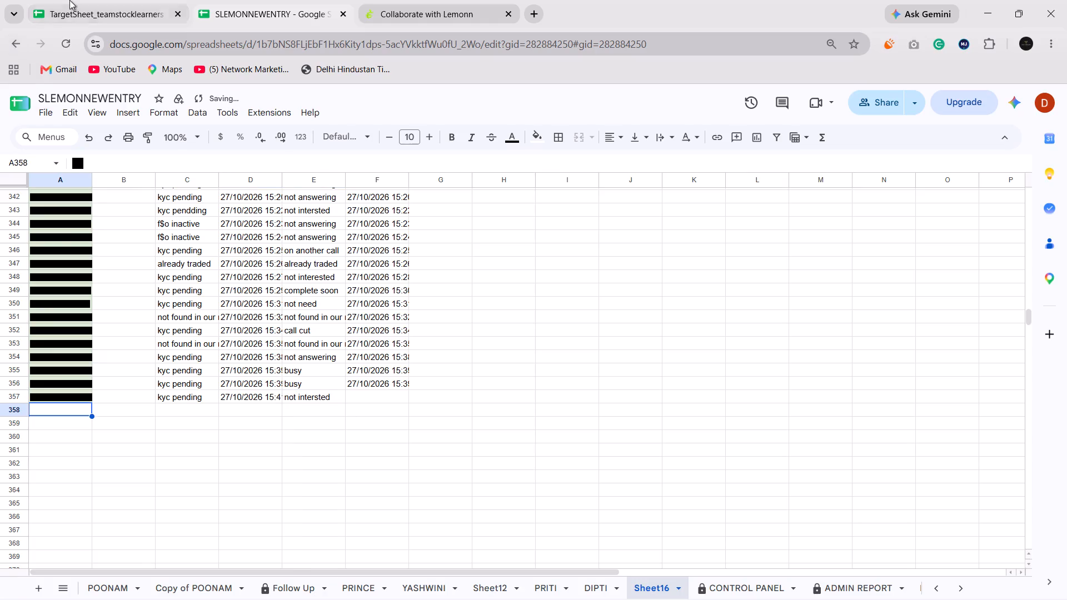
pyautogui.click(69, 0)
pyautogui.press('Down')
pyautogui.hotkey('ctrl', 'c')
pyautogui.keyDown('ctrl'); pyautogui.click(256, 0); pyautogui.keyUp('ctrl')
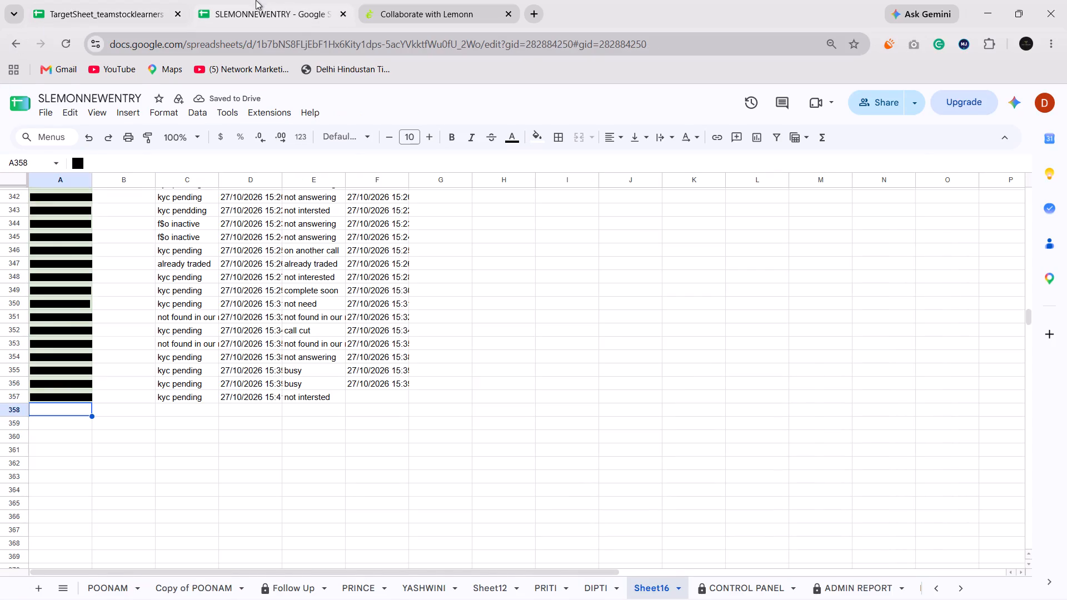
pyautogui.hotkey('ctrl', 'v')
# Replace the lead search on the Lemonn Partners site with the mobile number copied for row 358.
pyautogui.keyDown('ctrl'); pyautogui.click(456, 0); pyautogui.keyUp('ctrl')
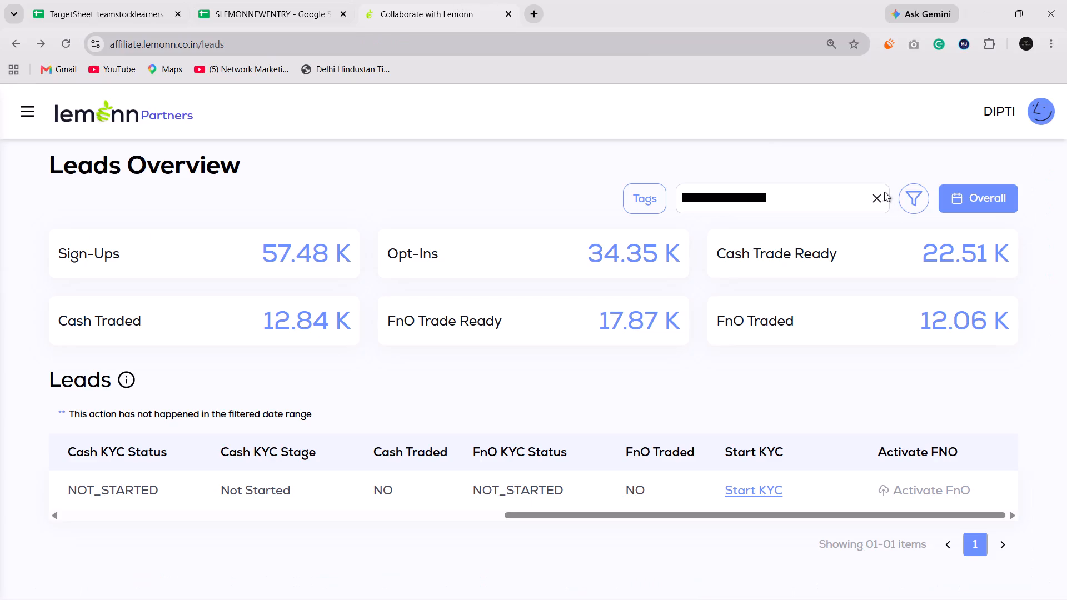
pyautogui.keyDown('ctrl'); pyautogui.click(879, 196); pyautogui.keyUp('ctrl')
pyautogui.hotkey('ctrl', 'v')
pyautogui.press('Return')
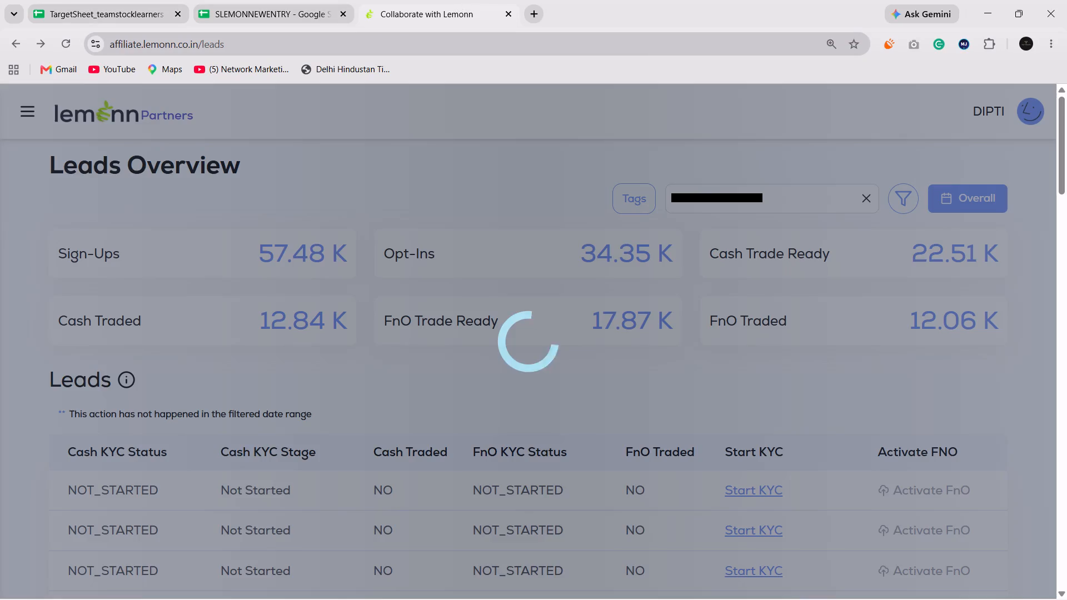
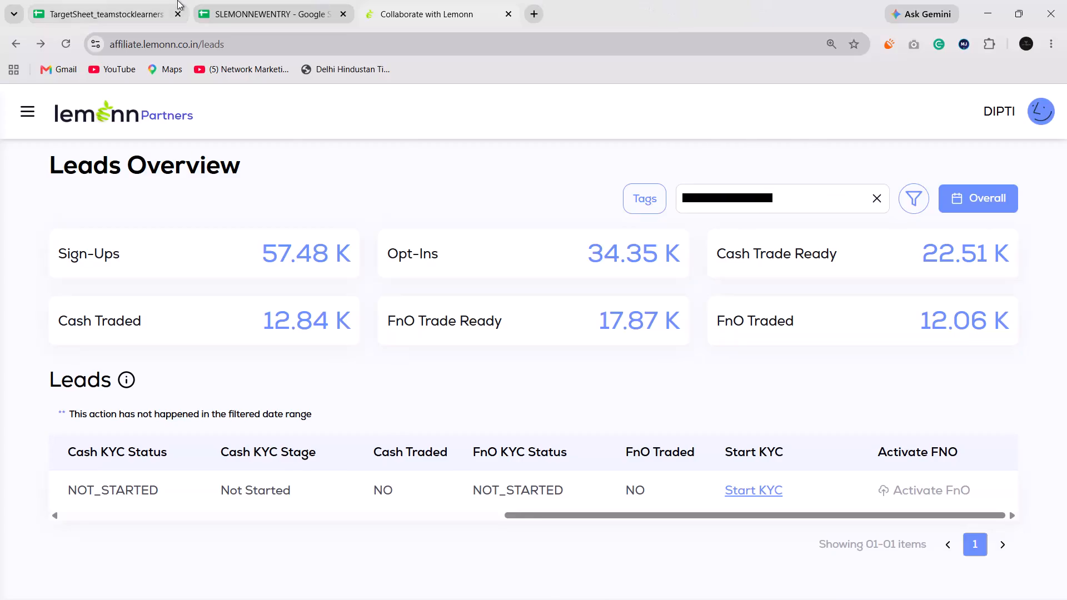
# In row 358 of SLEMONNEWENTRY, enter the status "kyc pending" in column C and the call outcome "not answering" in column E.
pyautogui.click(177, 0)
pyautogui.click(241, 0)
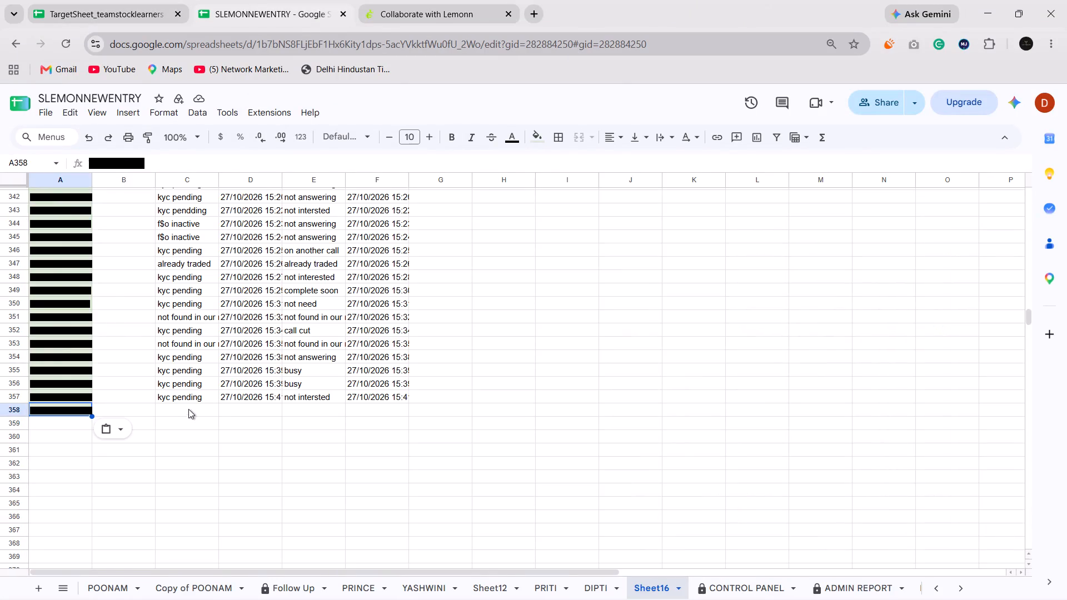
pyautogui.click(189, 411)
pyautogui.write('kyc pending')
pyautogui.press('Right')
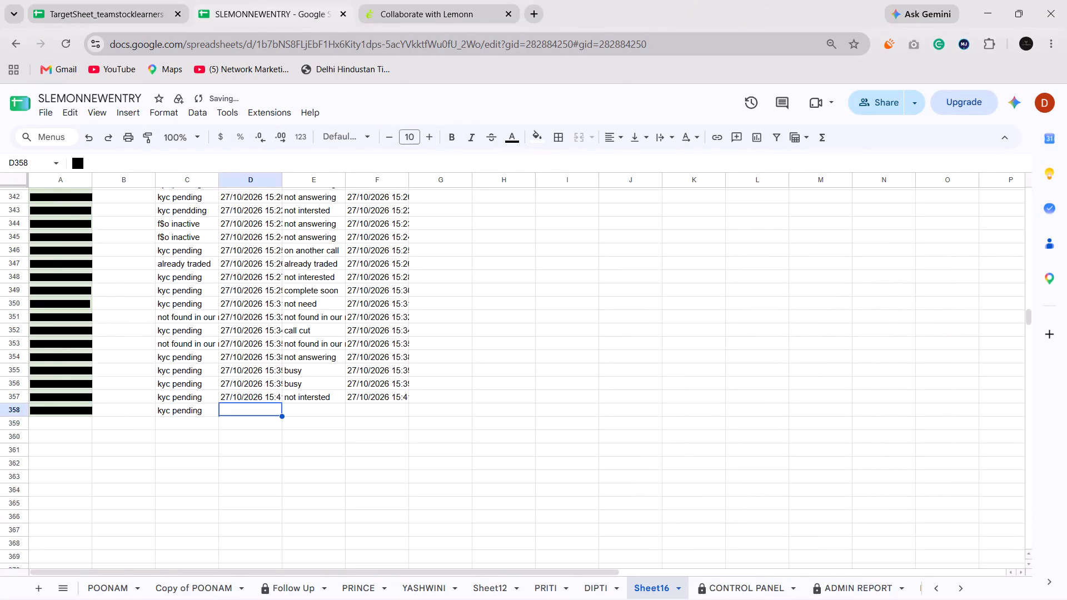
pyautogui.press('Right')
pyautogui.write('not answering')
pyautogui.press('Down')
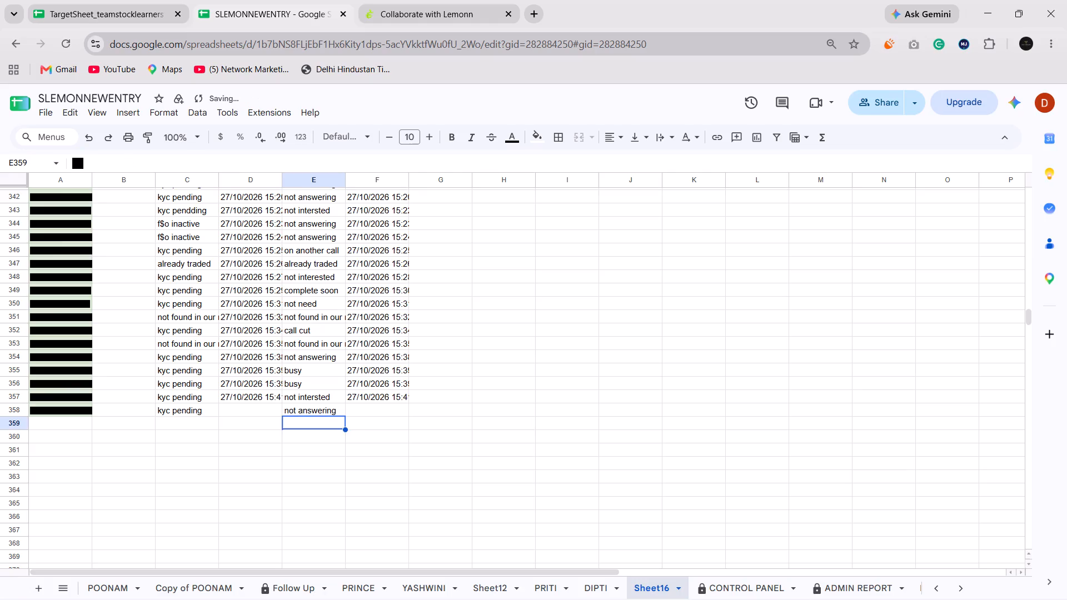
# Copy the next lead's mobile number, in row 4995 of TargetSheet_teamstocklearners, into cell A359 of SLEMONNEWENTRY.
pyautogui.press('Left')
pyautogui.press('Left')
pyautogui.press('Left')
pyautogui.press('Left')
pyautogui.press('Left')
pyautogui.press('Left')
pyautogui.click(127, 3)
pyautogui.press('Down')
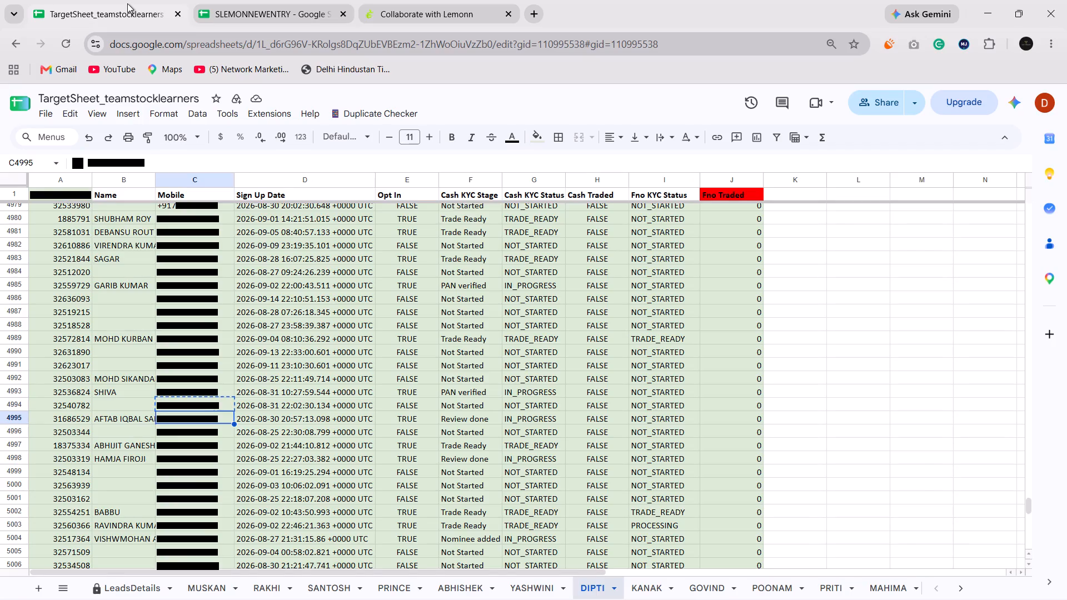
pyautogui.hotkey('ctrl', 'c')
pyautogui.keyDown('ctrl'); pyautogui.click(286, 0); pyautogui.keyUp('ctrl')
pyautogui.hotkey('ctrl', 'v')
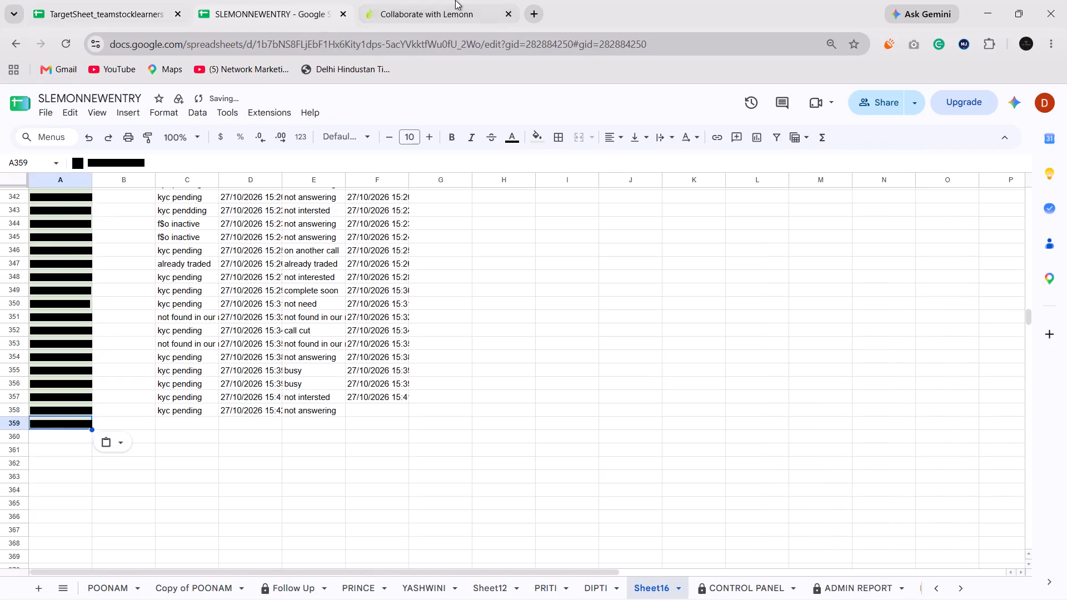
# Replace the lead search on the Lemonn Partners site with the mobile number copied for row 359.
pyautogui.keyDown('ctrl'); pyautogui.click(455, 0); pyautogui.keyUp('ctrl')
pyautogui.keyDown('ctrl'); pyautogui.click(874, 198); pyautogui.keyUp('ctrl')
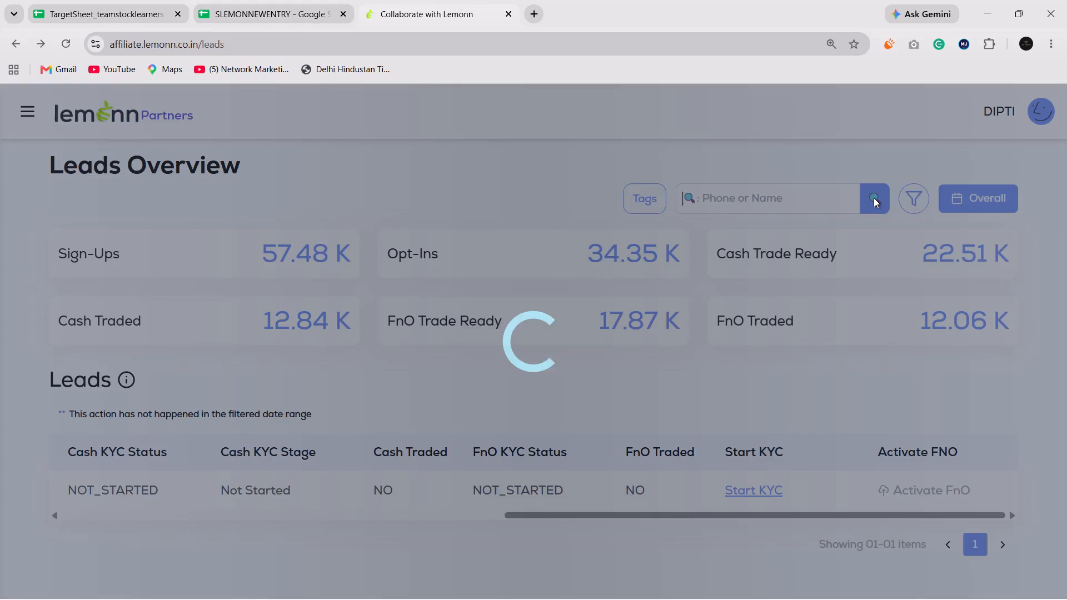
pyautogui.hotkey('ctrl', 'v')
pyautogui.press('Return')
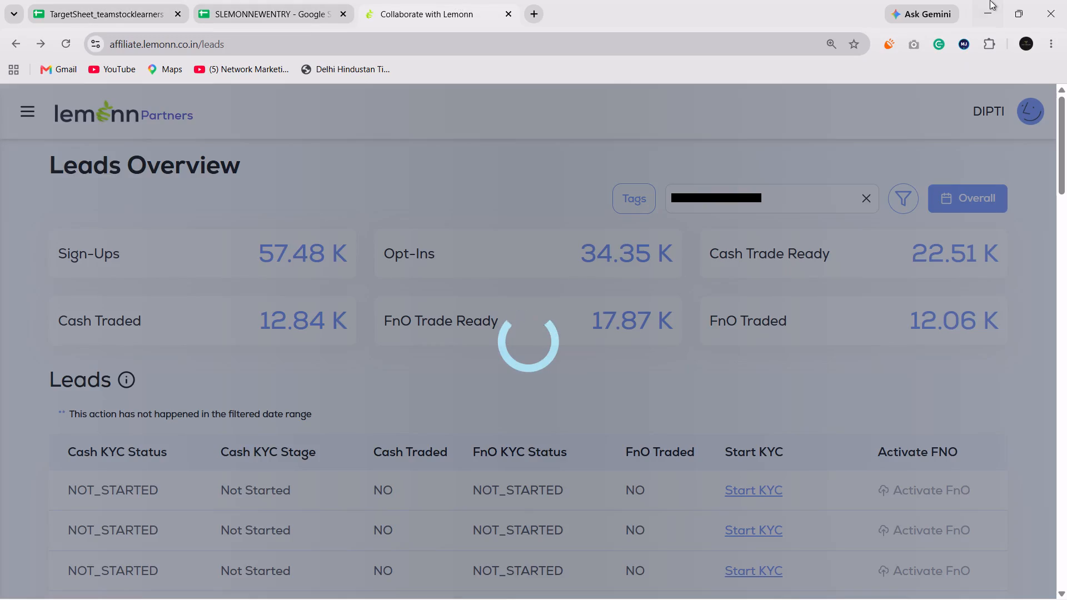
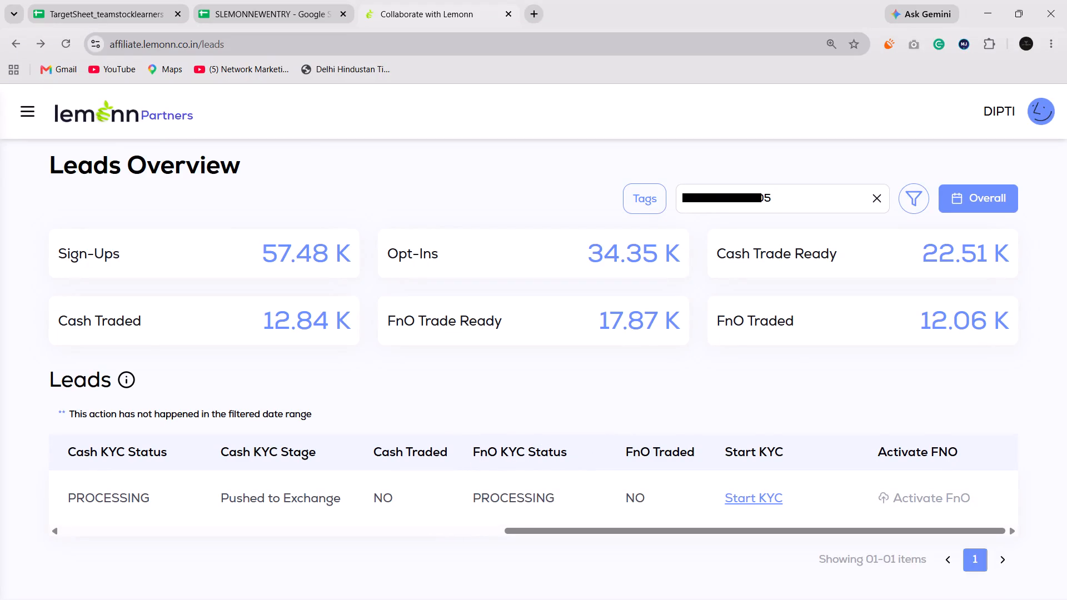
# Examine the lead's Cash KYC status and stage, FnO KYC status and trading columns in the Leads table.
pyautogui.tripleClick(562, 449)
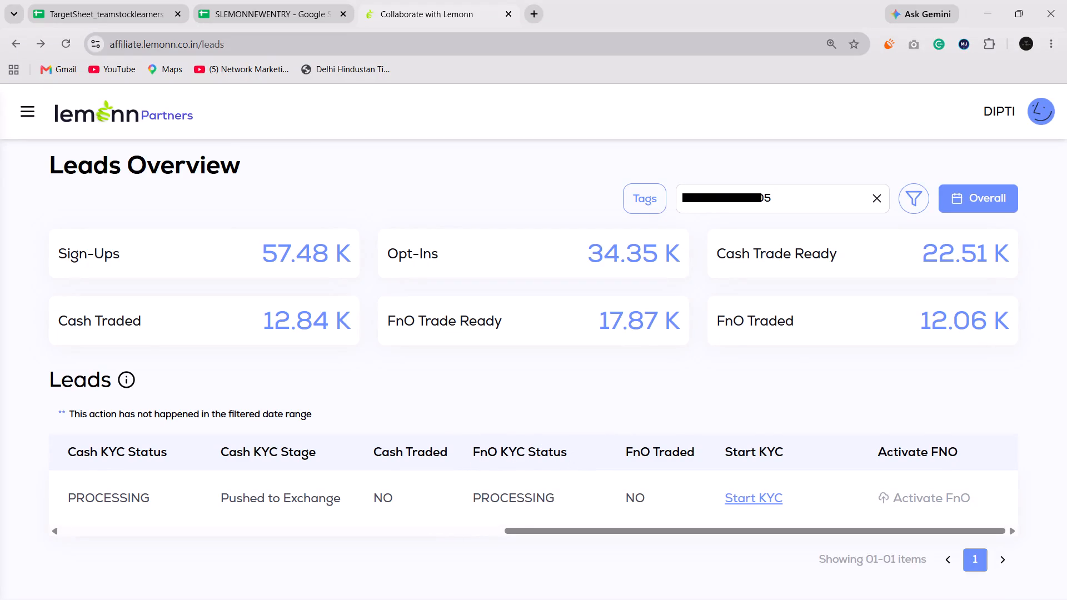
pyautogui.click(562, 449)
pyautogui.click(569, 448)
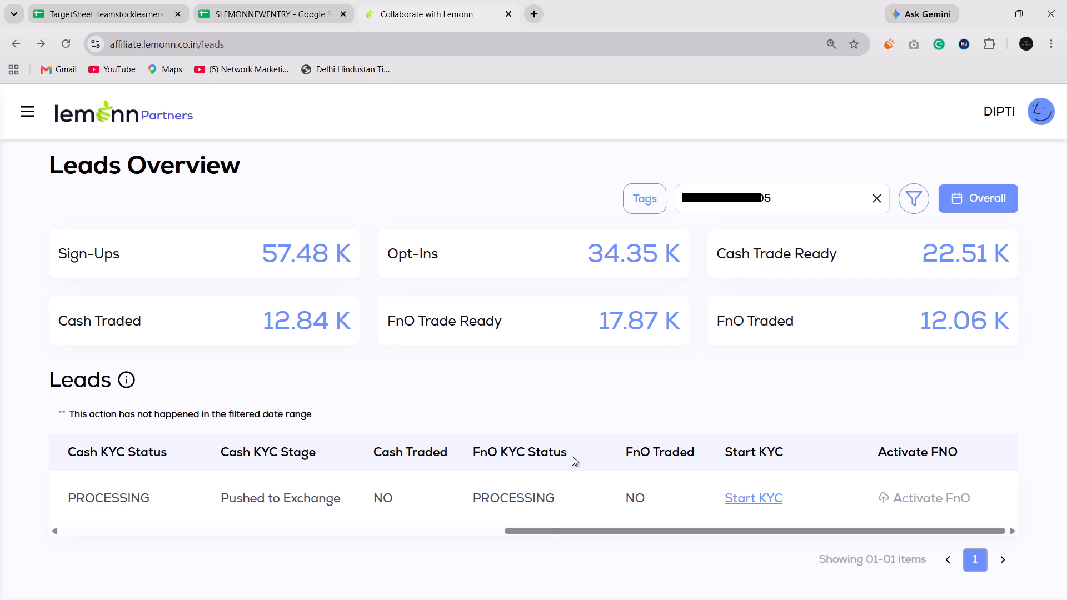
pyautogui.hscroll(7, 542, 523)
pyautogui.hscroll(-4, 542, 523)
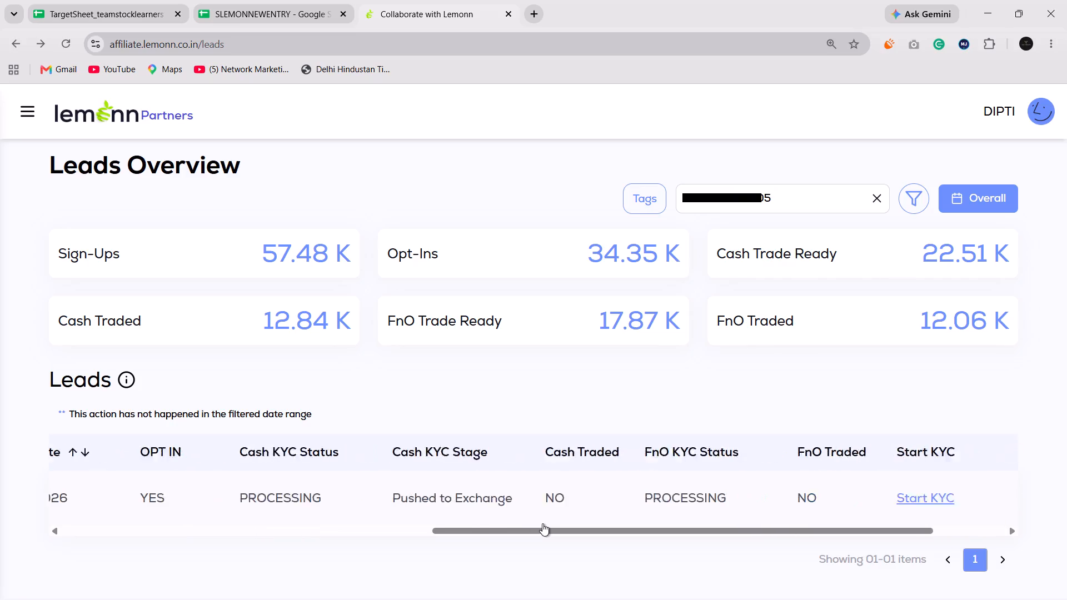
pyautogui.hscroll(-2, 542, 523)
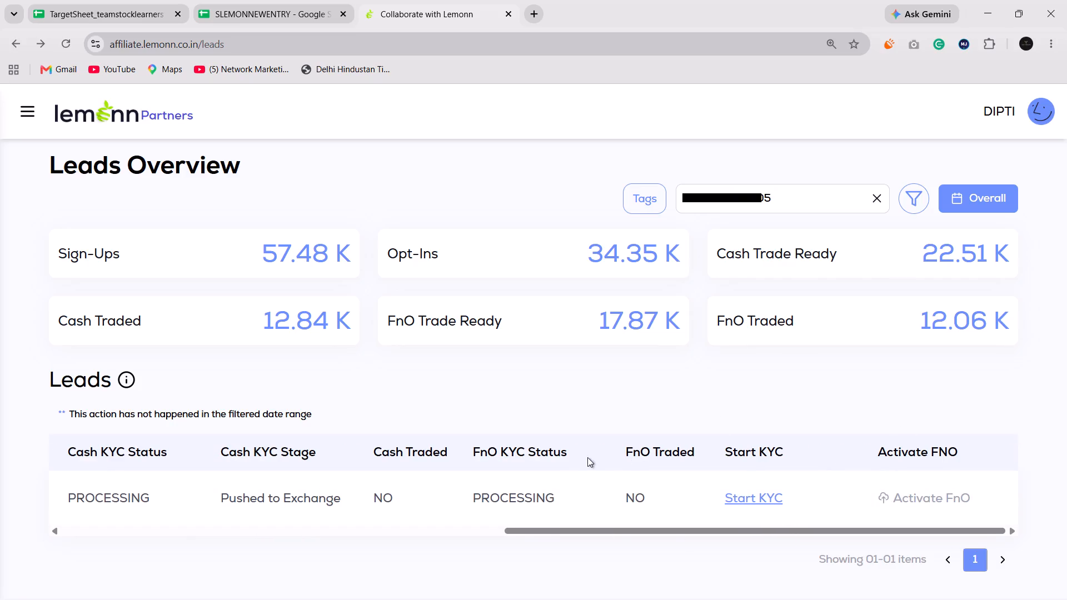
pyautogui.tripleClick(635, 453)
pyautogui.doubleClick(635, 453)
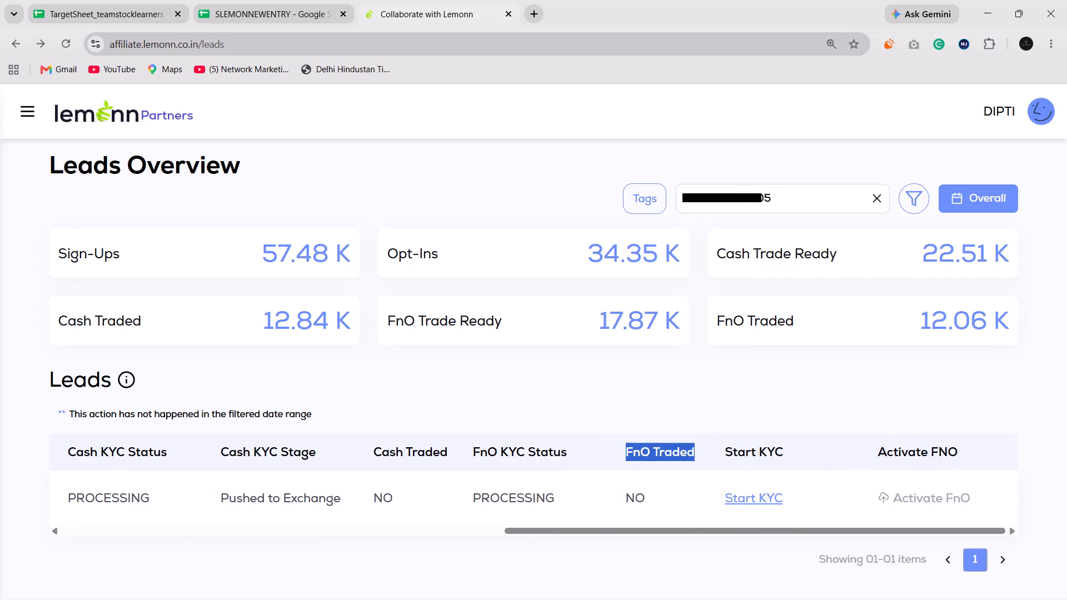
pyautogui.tripleClick(734, 454)
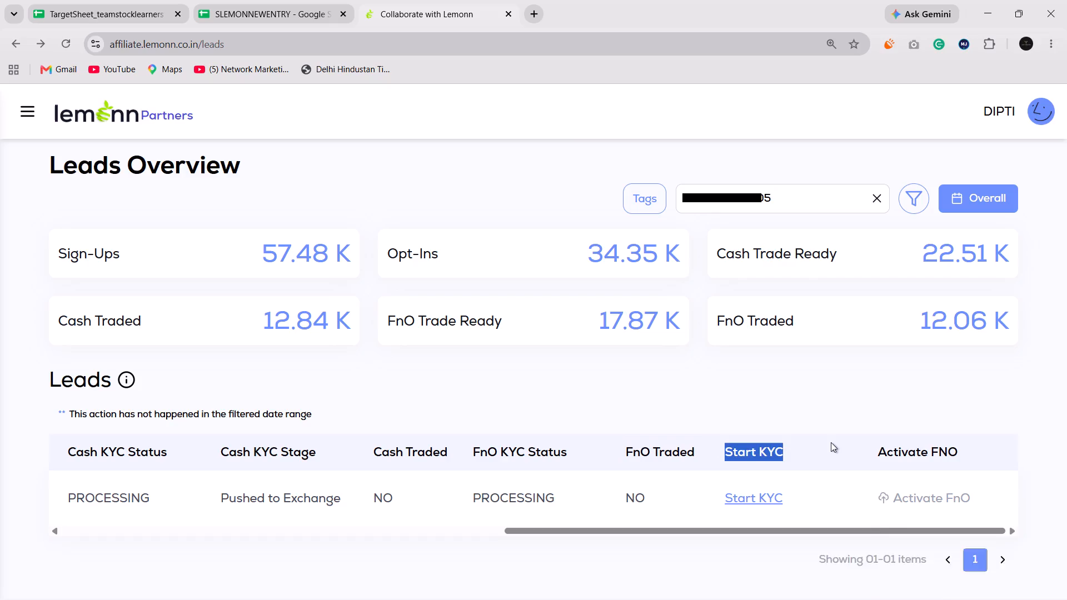
pyautogui.click(831, 442)
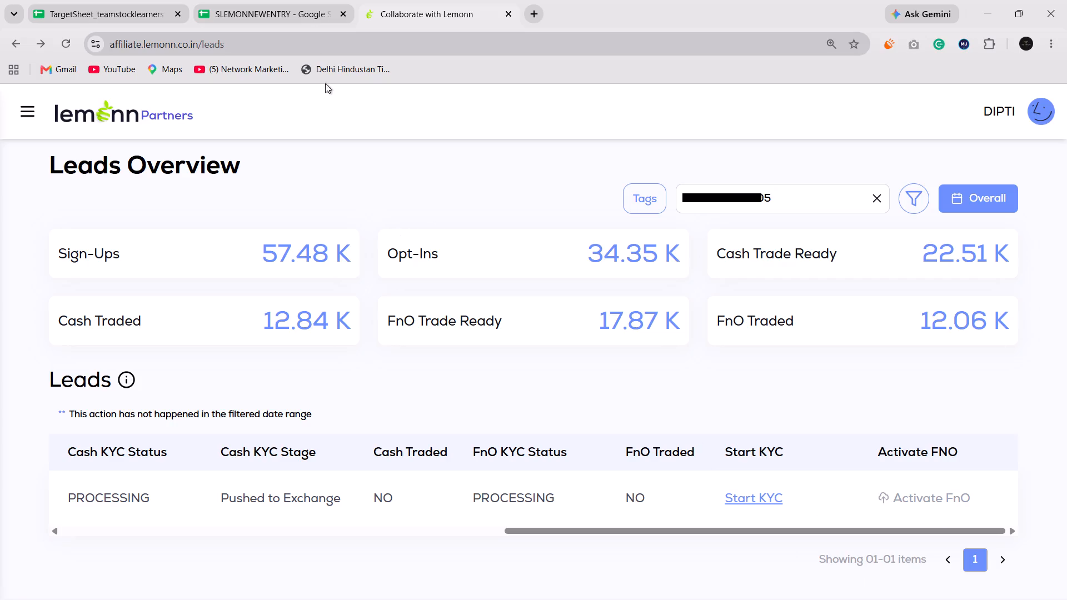
# In row 359 of SLEMONNEWENTRY, enter the status "kyc pending" in column C and the call outcome "not answering" in column E.
pyautogui.click(255, 0)
pyautogui.click(173, 428)
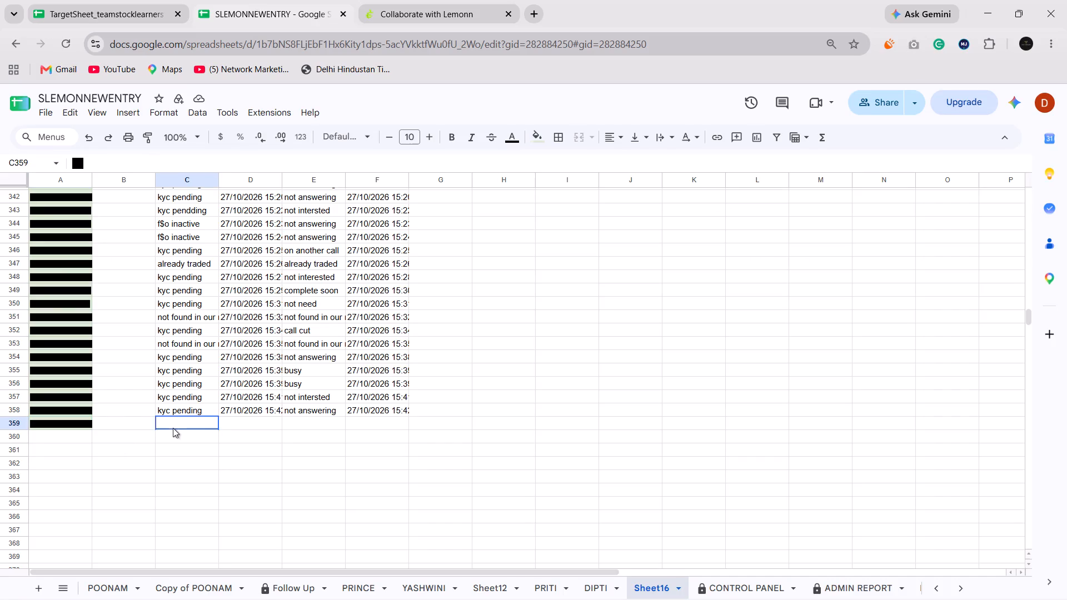
pyautogui.write('kyx')
pyautogui.press('BackSpace')
pyautogui.write('c pending')
pyautogui.press('Right')
pyautogui.press('Right')
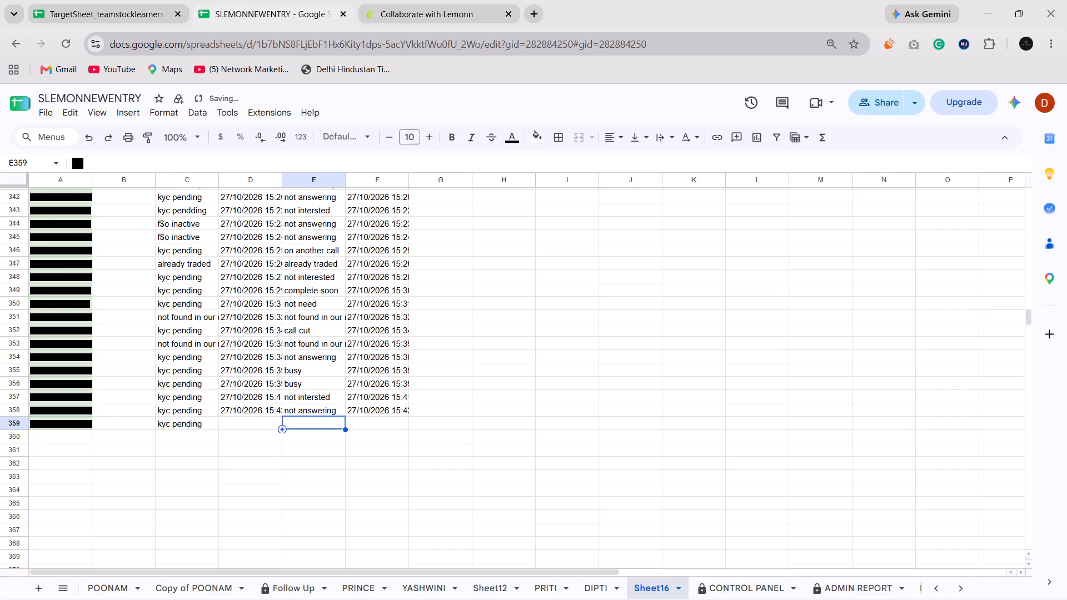
pyautogui.write('not answering')
pyautogui.press('Down')
pyautogui.press('Left')
pyautogui.press('Left')
pyautogui.press('Left')
pyautogui.press('Left')
pyautogui.press('Left')
pyautogui.press('Left')
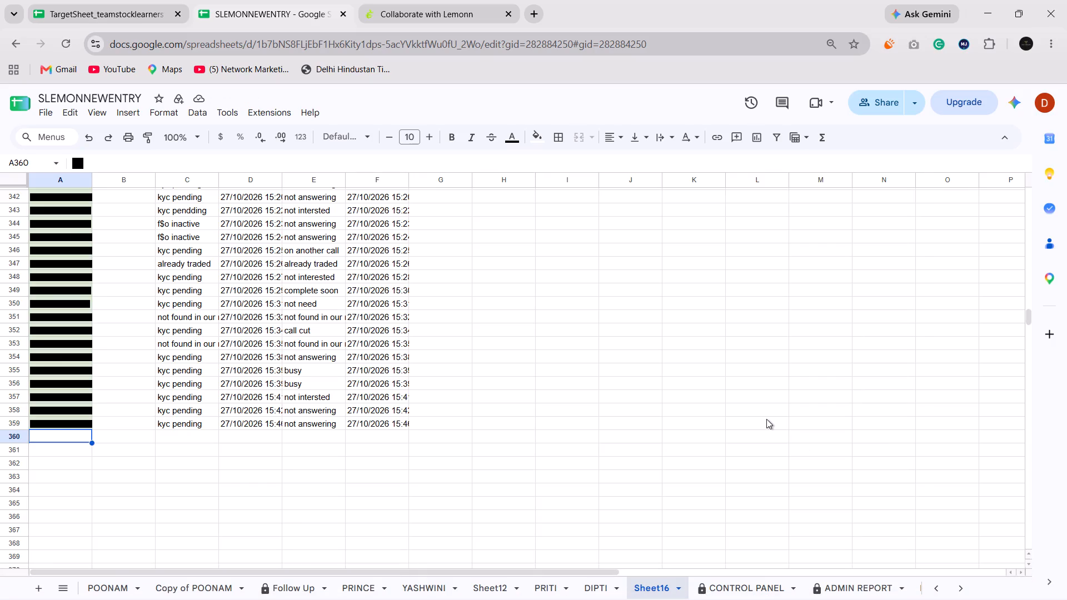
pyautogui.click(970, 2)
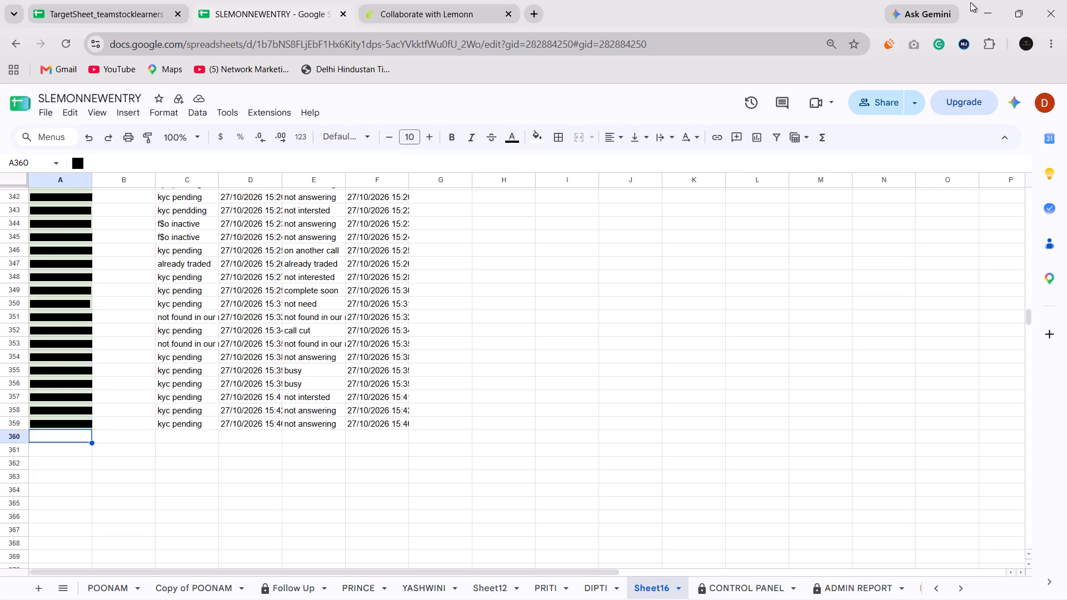
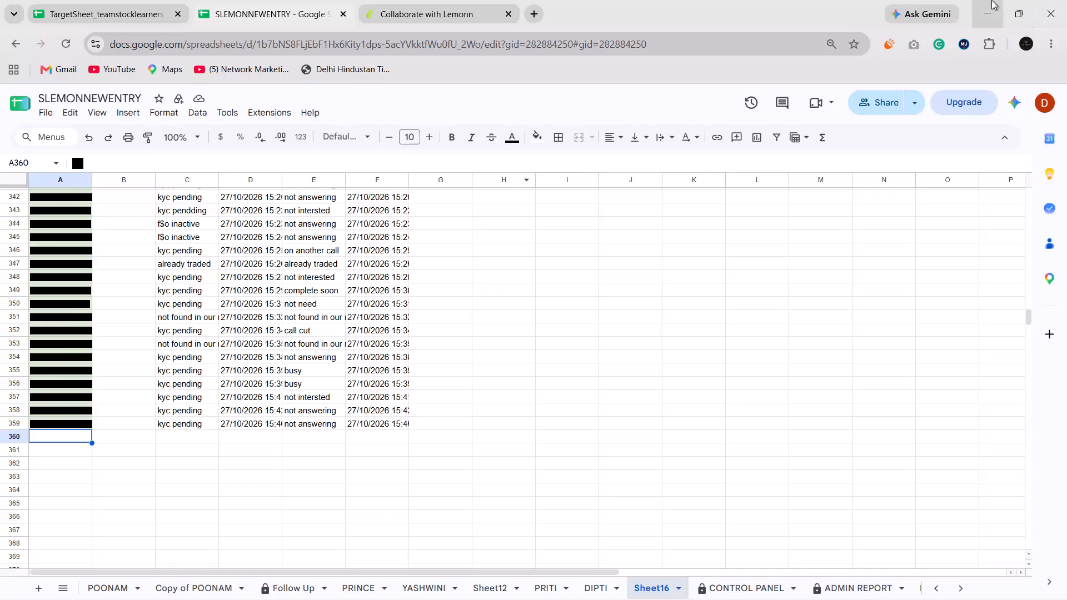
# Copy the mobile number in row 4996 of TargetSheet_teamstocklearners' DIPTI sheet into cell A360 of SLEMONNEWENTRY.
pyautogui.scroll(-1, 433, 379)
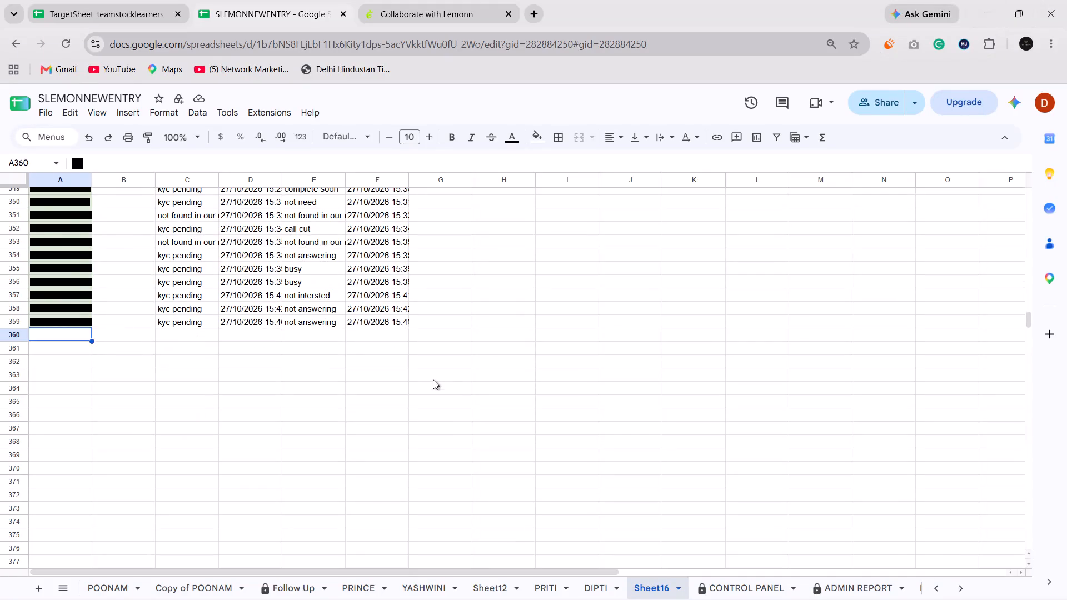
pyautogui.click(97, 0)
pyautogui.press('Down')
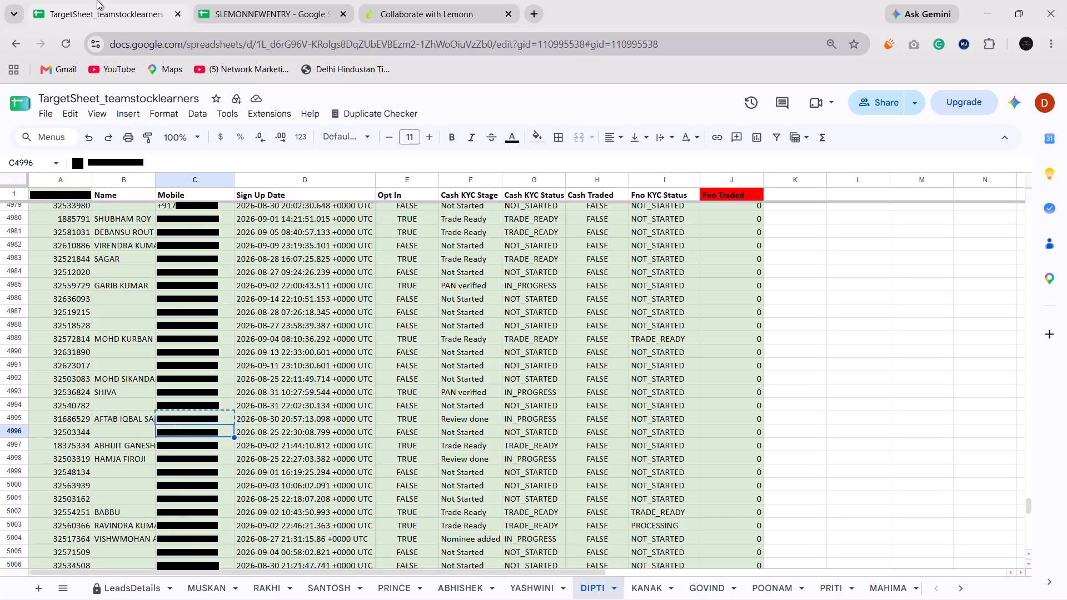
pyautogui.hotkey('ctrl', 'c')
pyautogui.keyDown('ctrl'); pyautogui.click(263, 0); pyautogui.keyUp('ctrl')
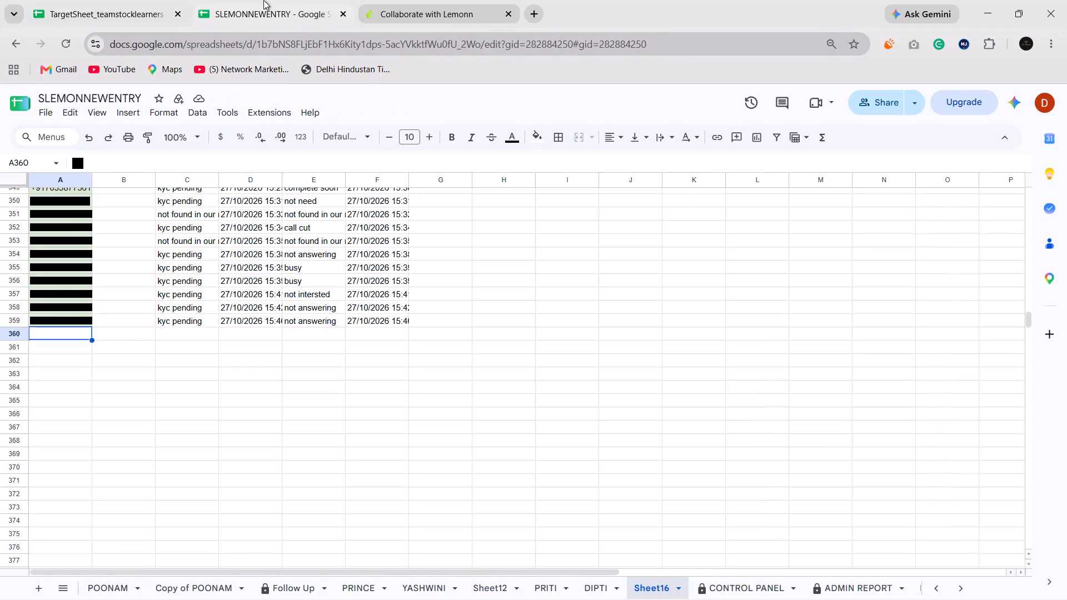
pyautogui.hotkey('ctrl', 'v')
# Search the leads on the Lemonn Partners site for the copied mobile number, replacing the previous search.
pyautogui.keyDown('ctrl'); pyautogui.click(417, 0); pyautogui.keyUp('ctrl')
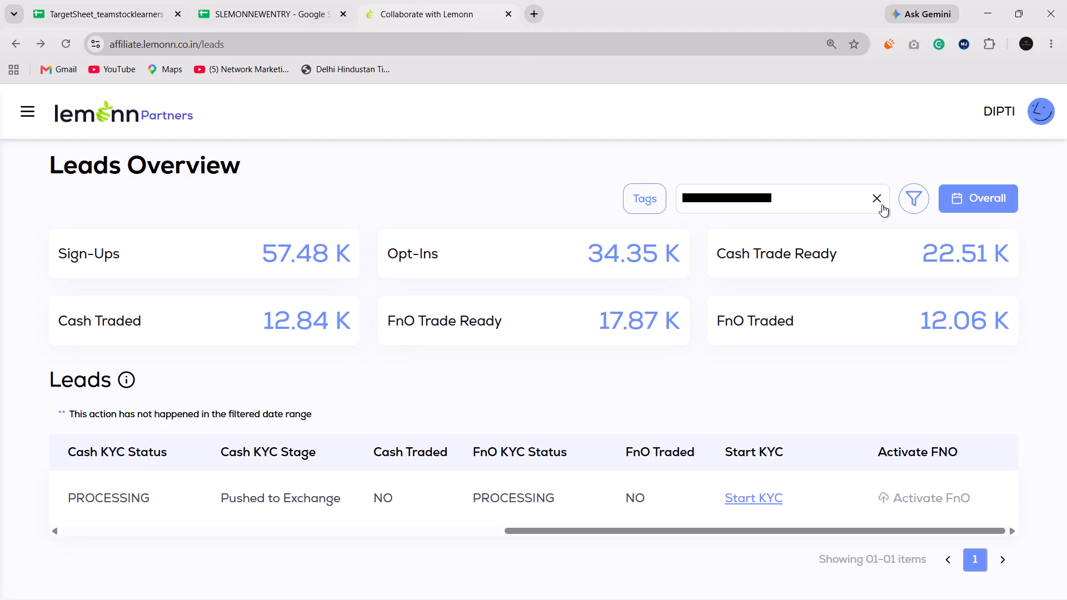
pyautogui.keyDown('ctrl'); pyautogui.click(882, 204); pyautogui.keyUp('ctrl')
pyautogui.hotkey('ctrl', 'v')
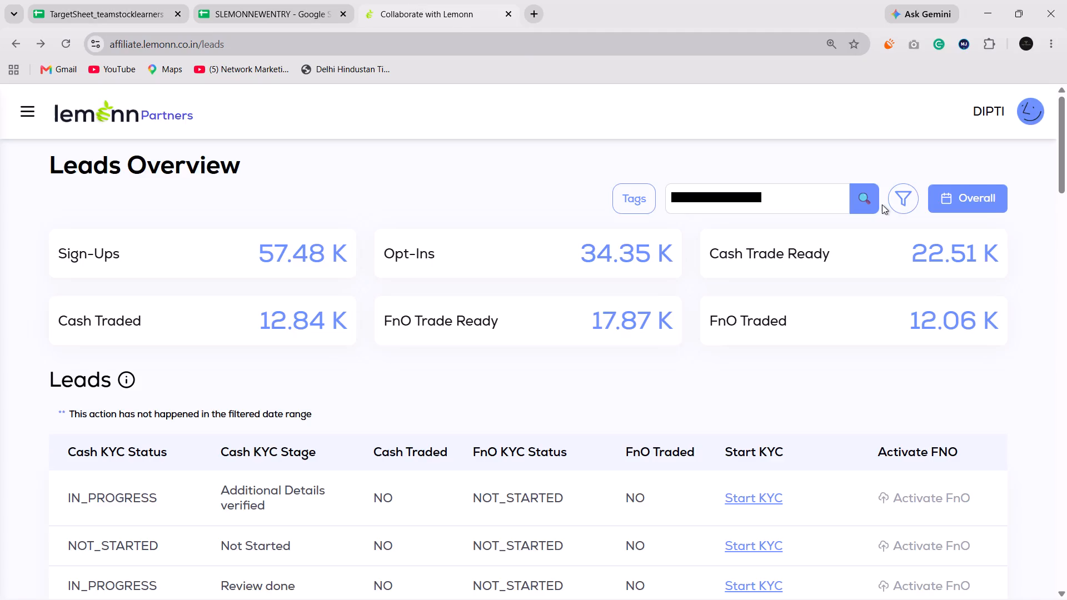
pyautogui.press('Return')
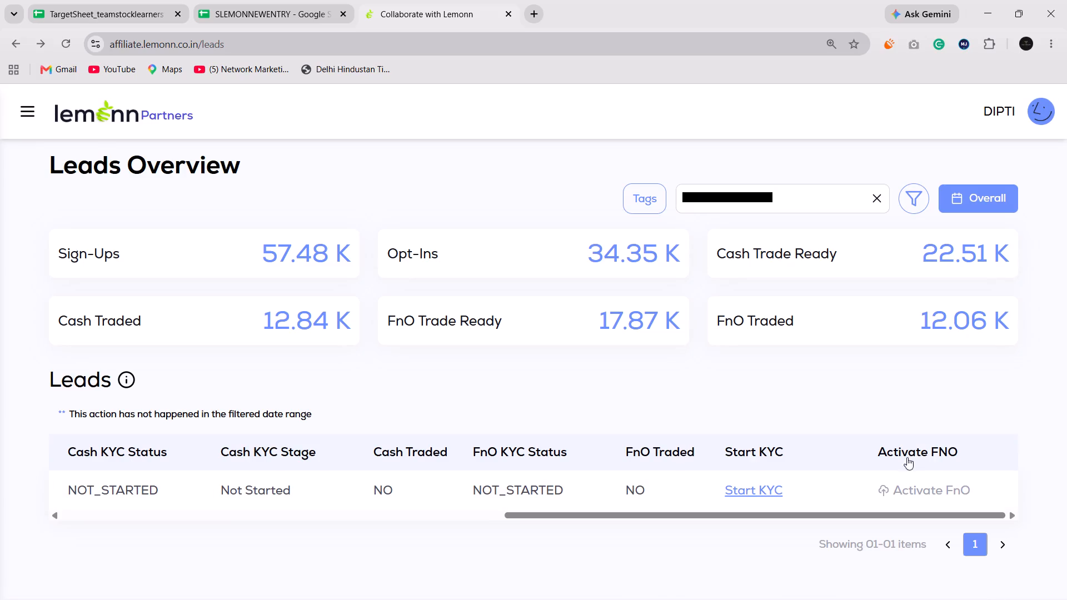
# In row 360 of SLEMONNEWENTRY, enter the status "kyc pending" in column C.
pyautogui.click(258, 0)
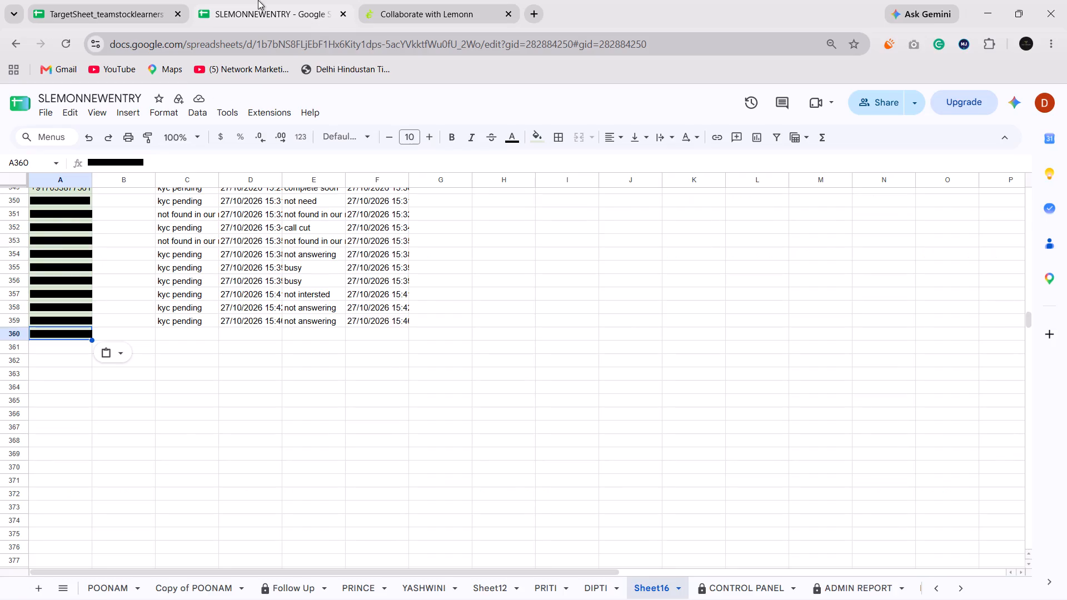
pyautogui.click(193, 332)
pyautogui.write('kyc pending')
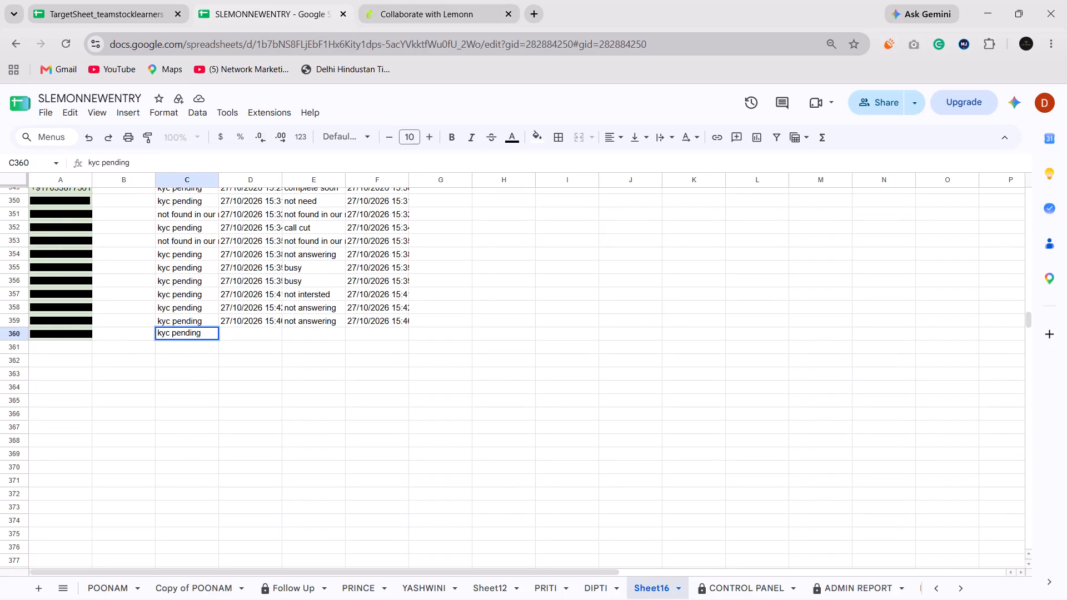
pyautogui.press('Right')
pyautogui.press('Right')
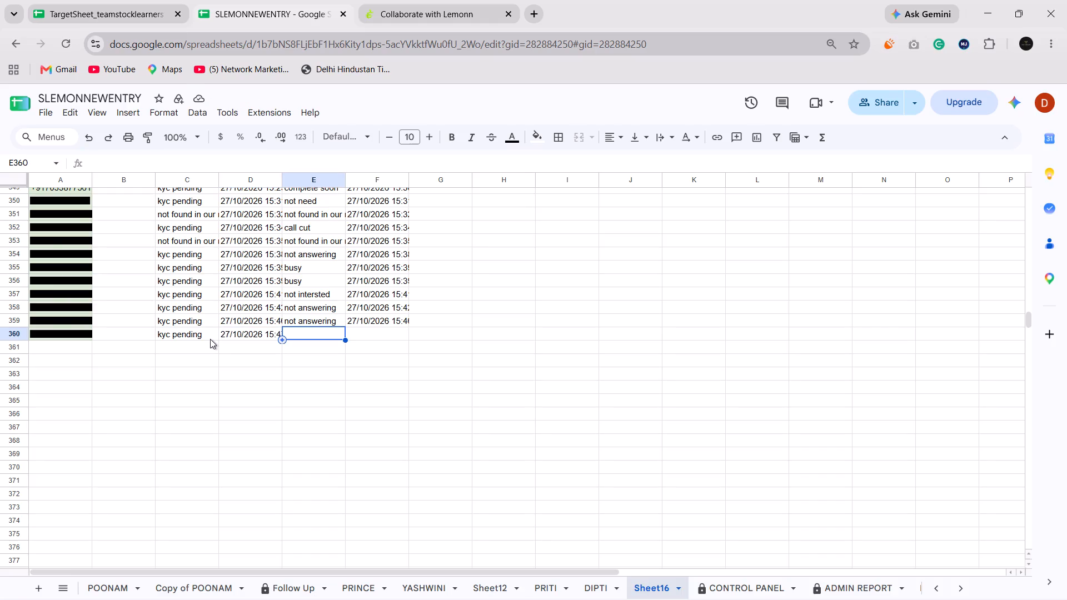
# Examine the lead's client details, signup date, KYC status and stage, and trading columns in the Lemonn Partners Leads table.
pyautogui.click(438, 13)
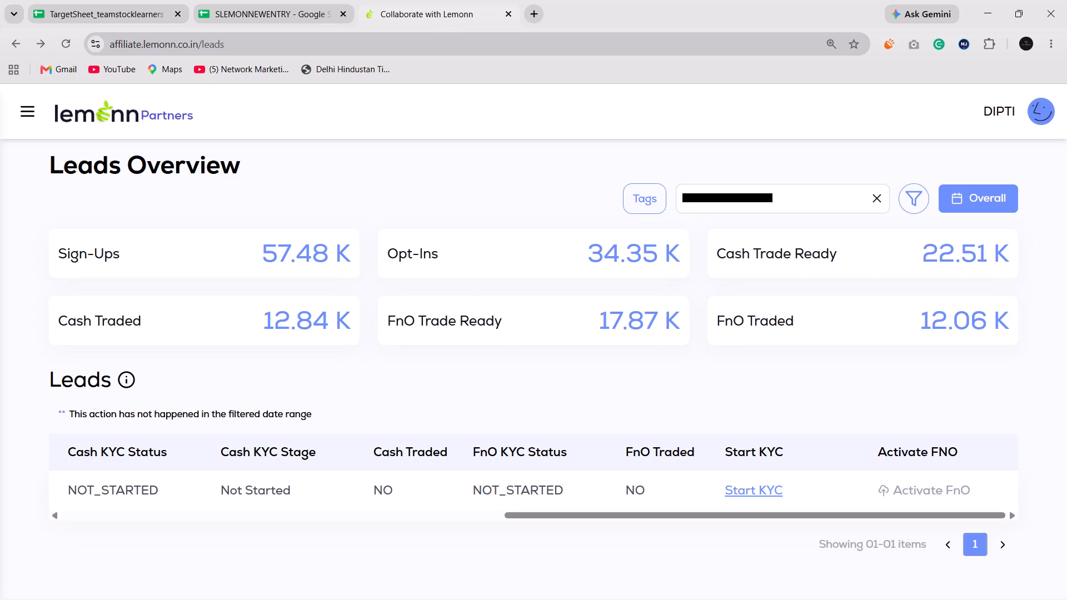
pyautogui.hscroll(6, 314, 494)
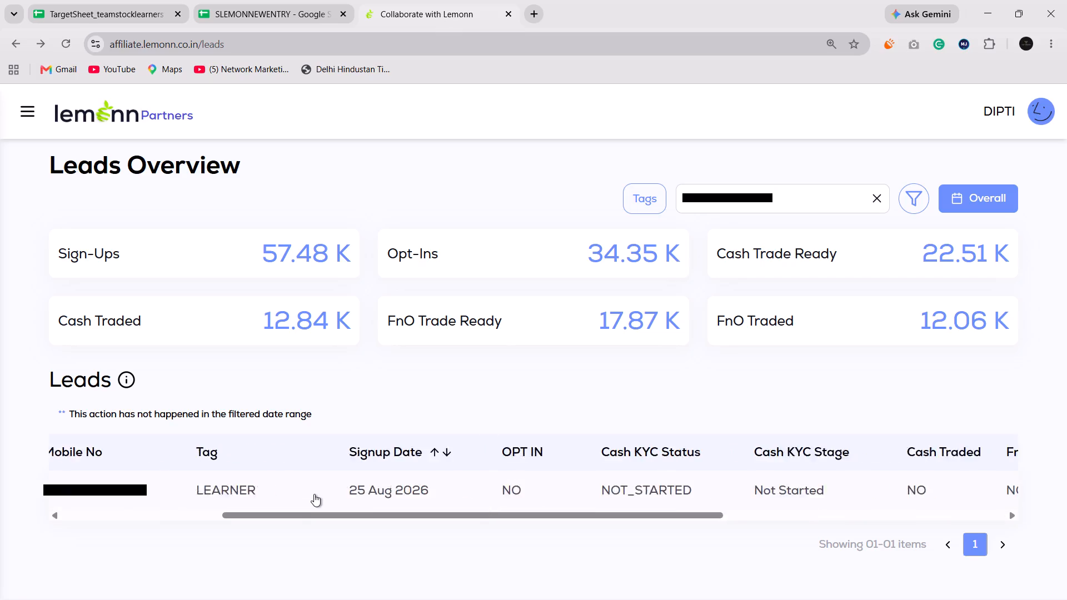
pyautogui.click(276, 0)
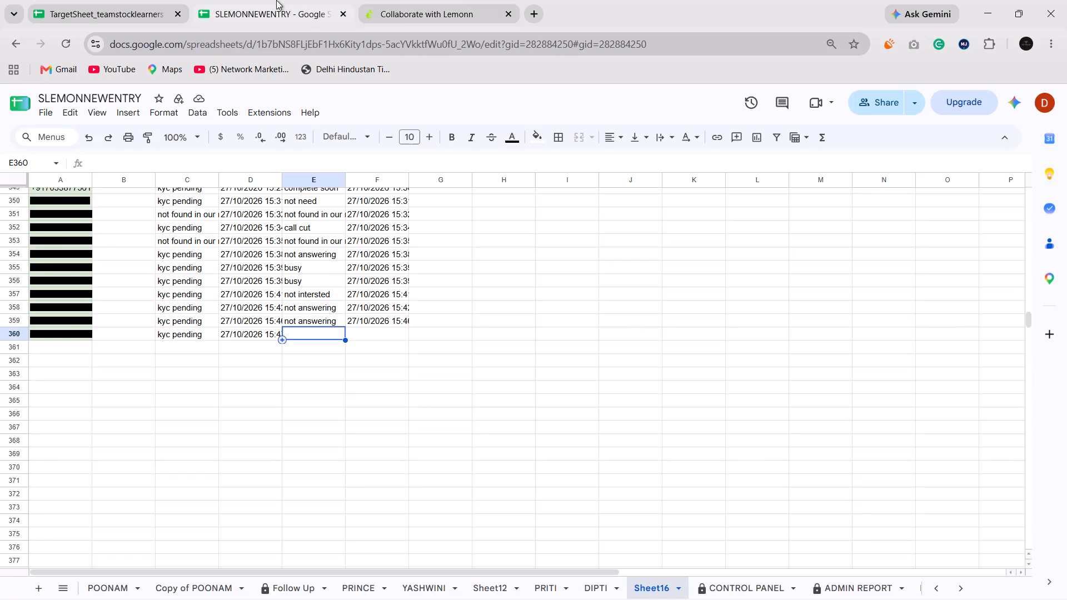
pyautogui.click(438, 0)
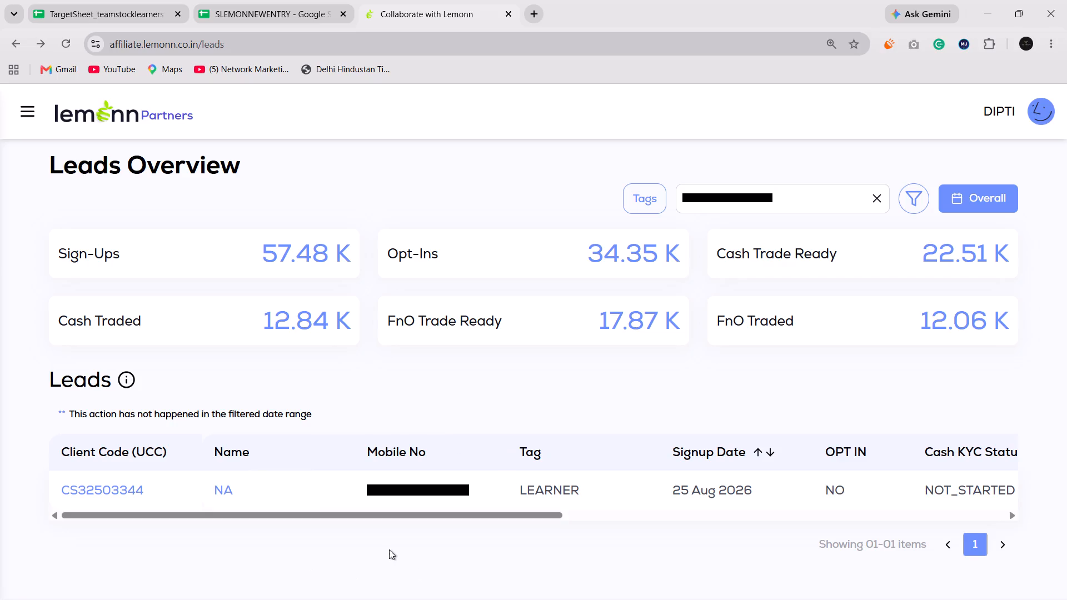
pyautogui.hscroll(-13, 497, 495)
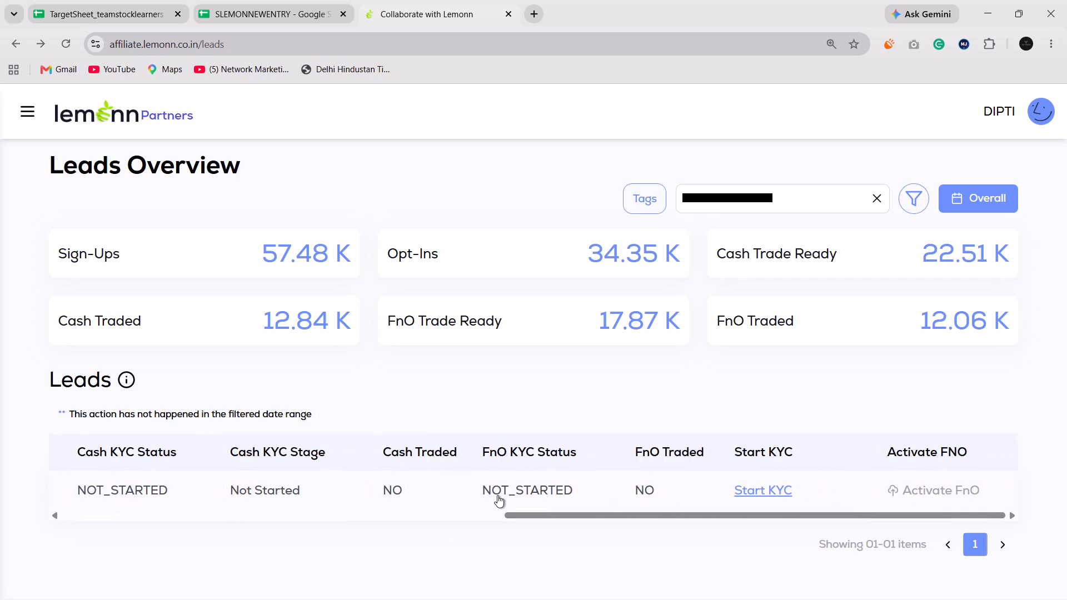
pyautogui.hscroll(-1, 497, 495)
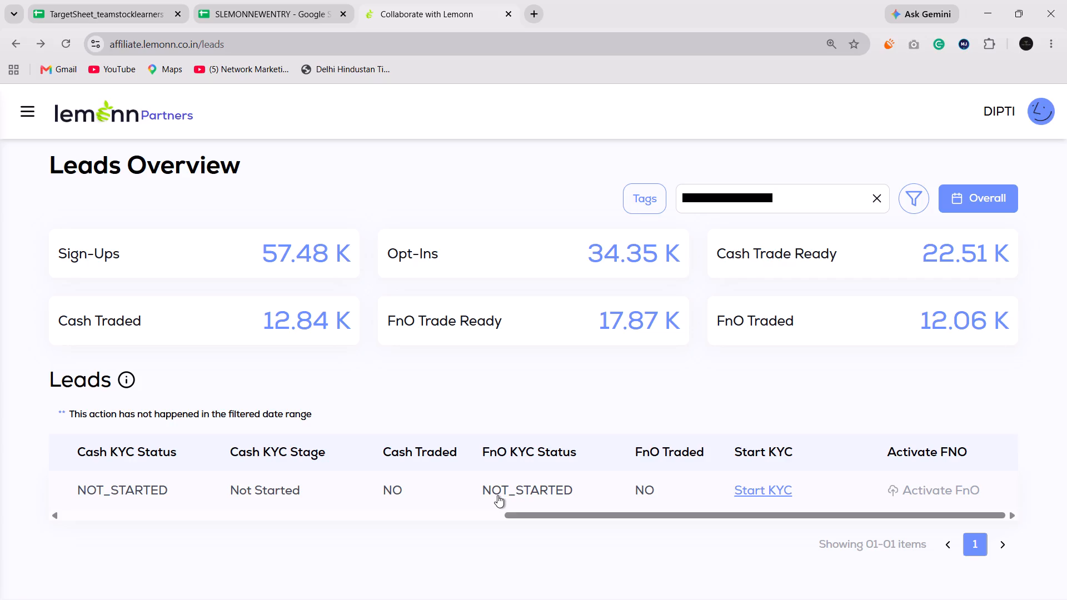
pyautogui.hscroll(3, 218, 461)
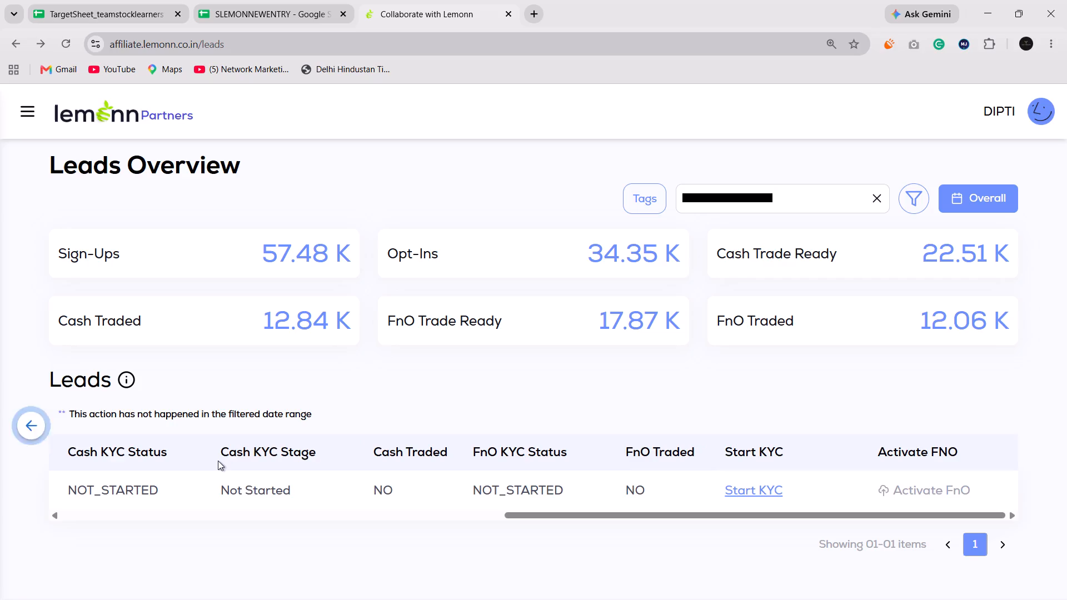
pyautogui.hscroll(1, 218, 461)
pyautogui.hscroll(5, 261, 491)
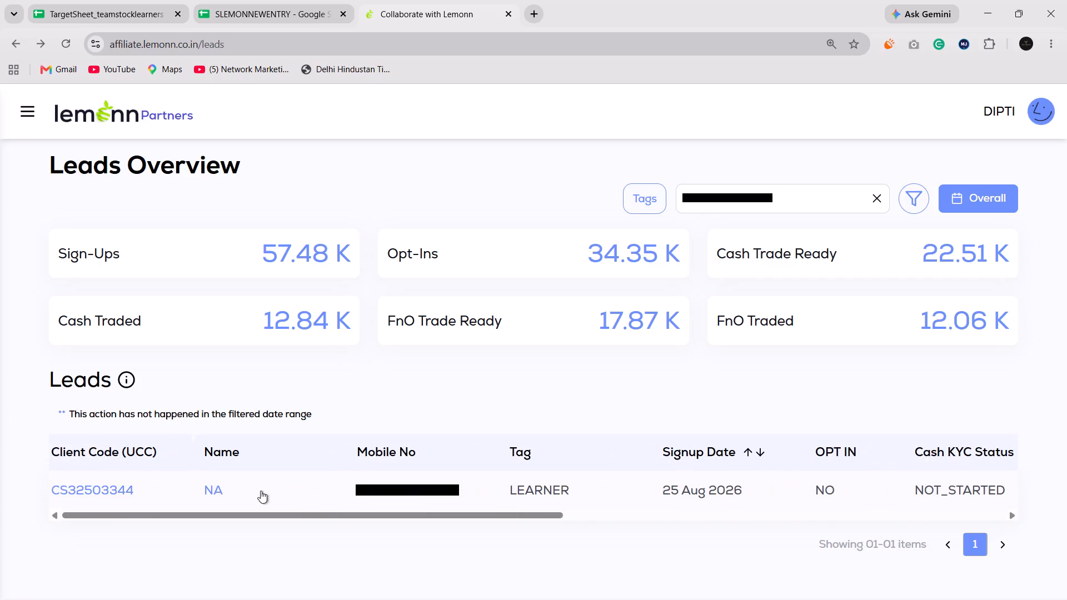
pyautogui.hscroll(3, 261, 491)
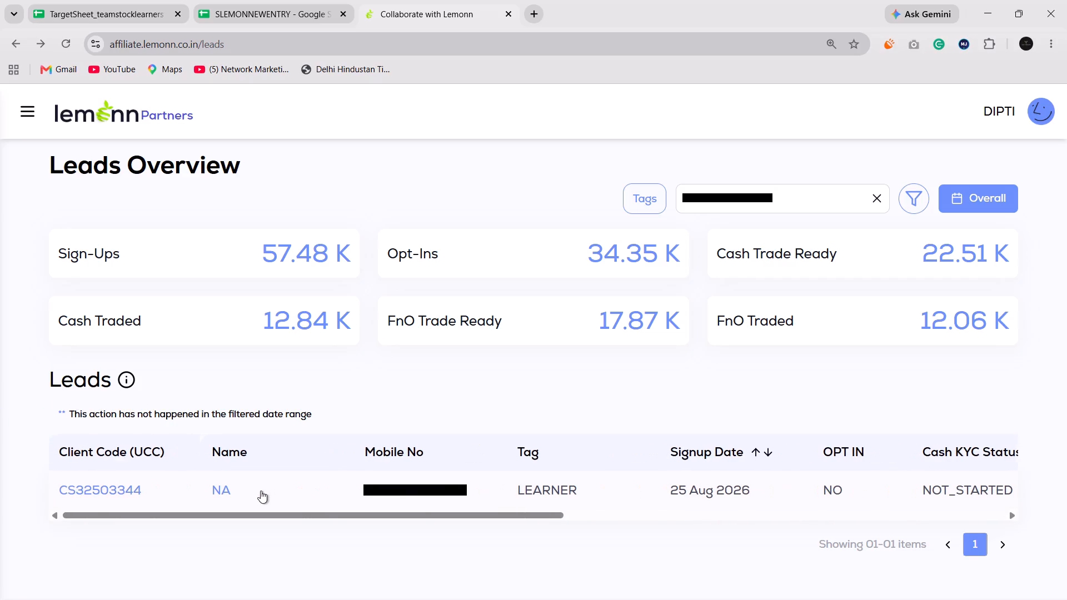
pyautogui.hscroll(1, 261, 491)
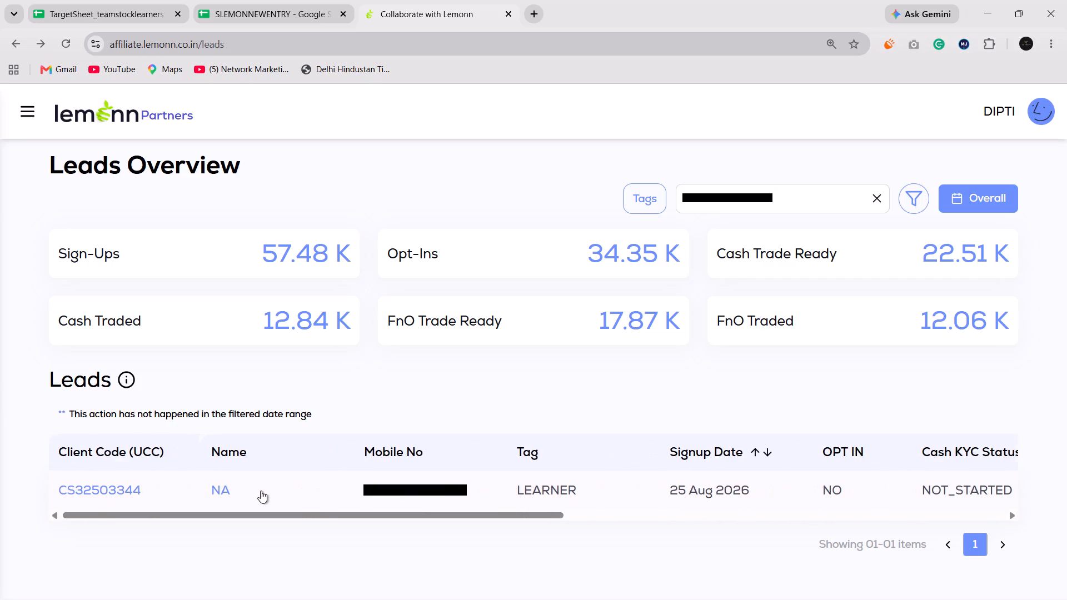
pyautogui.click(196, 1)
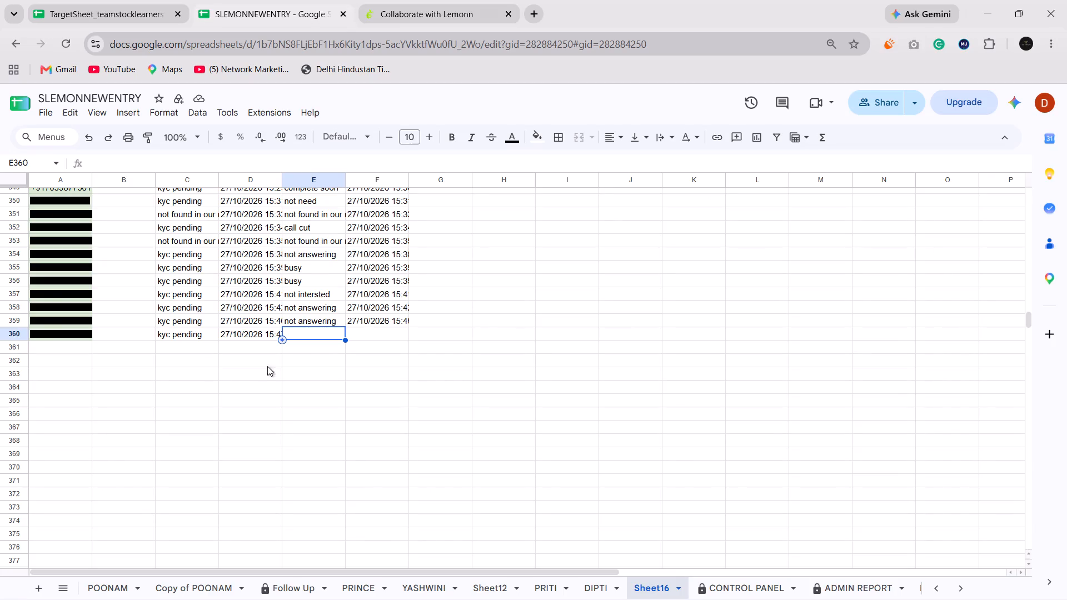
pyautogui.click(423, 0)
pyautogui.hscroll(-1, 475, 454)
pyautogui.hscroll(-10, 575, 519)
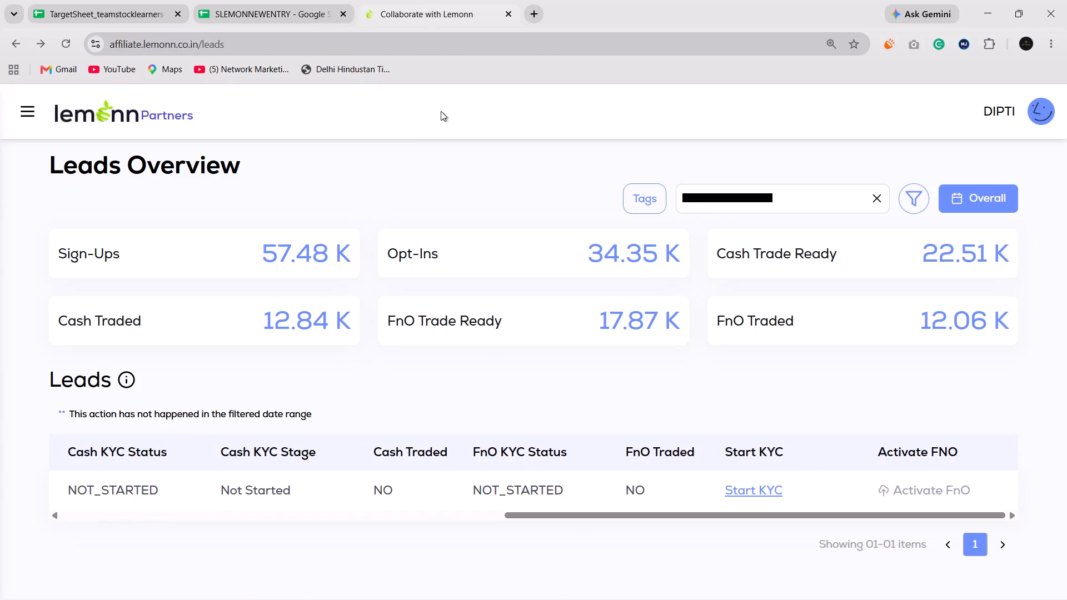
pyautogui.click(303, 0)
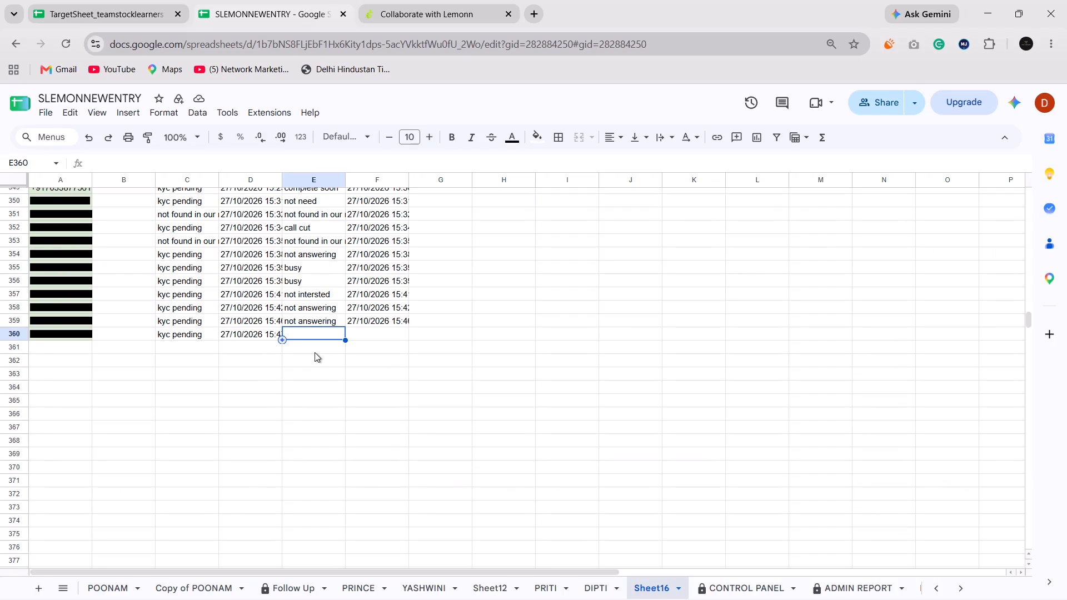
pyautogui.click(381, 0)
pyautogui.hscroll(-1, 516, 482)
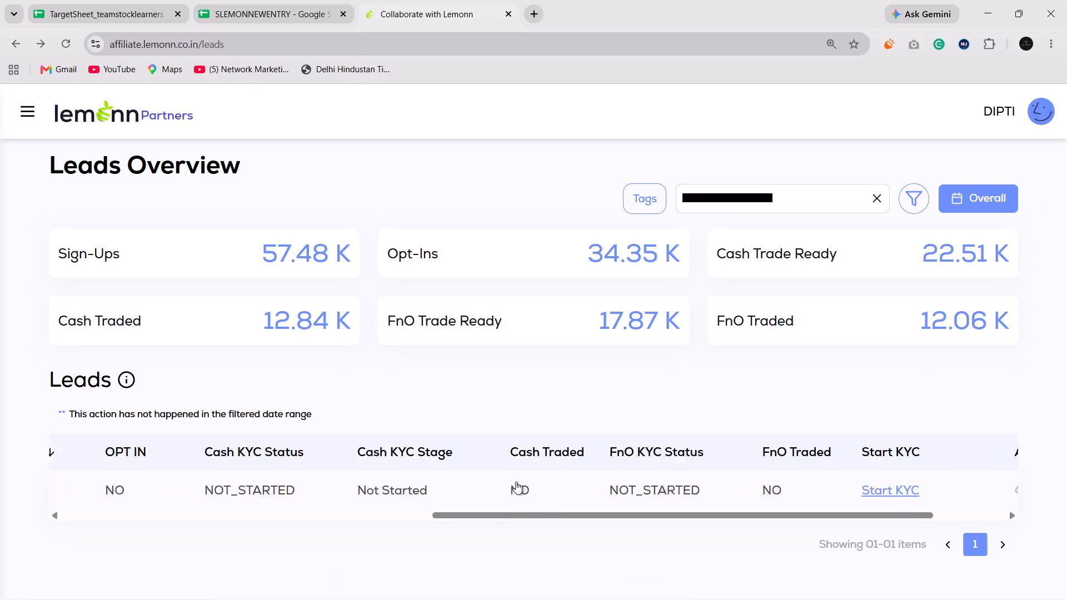
pyautogui.hscroll(-1, 516, 482)
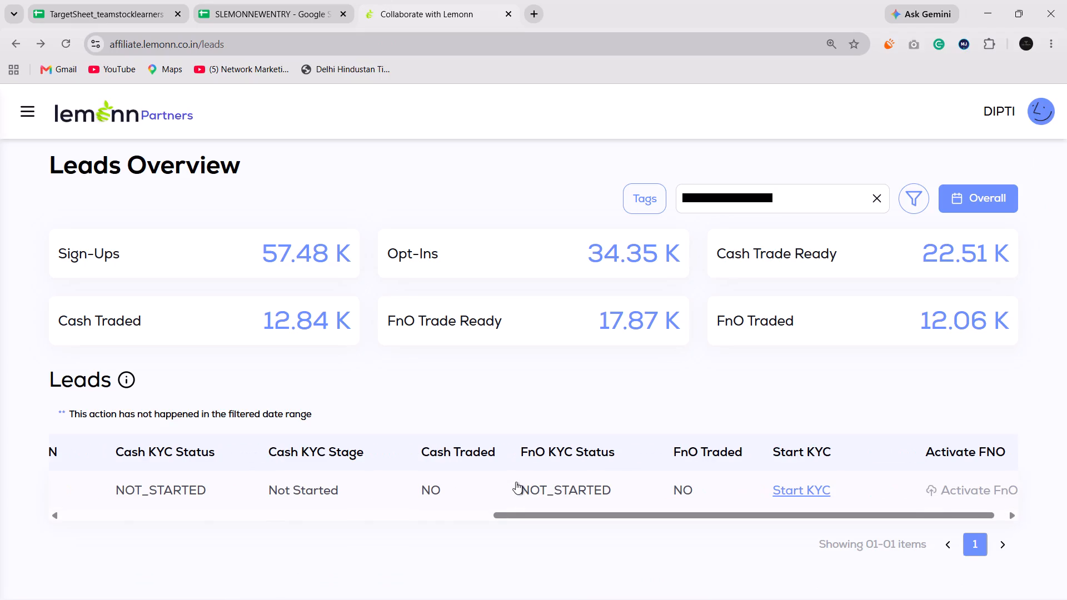
pyautogui.hscroll(11, 516, 482)
pyautogui.hscroll(-5, 516, 482)
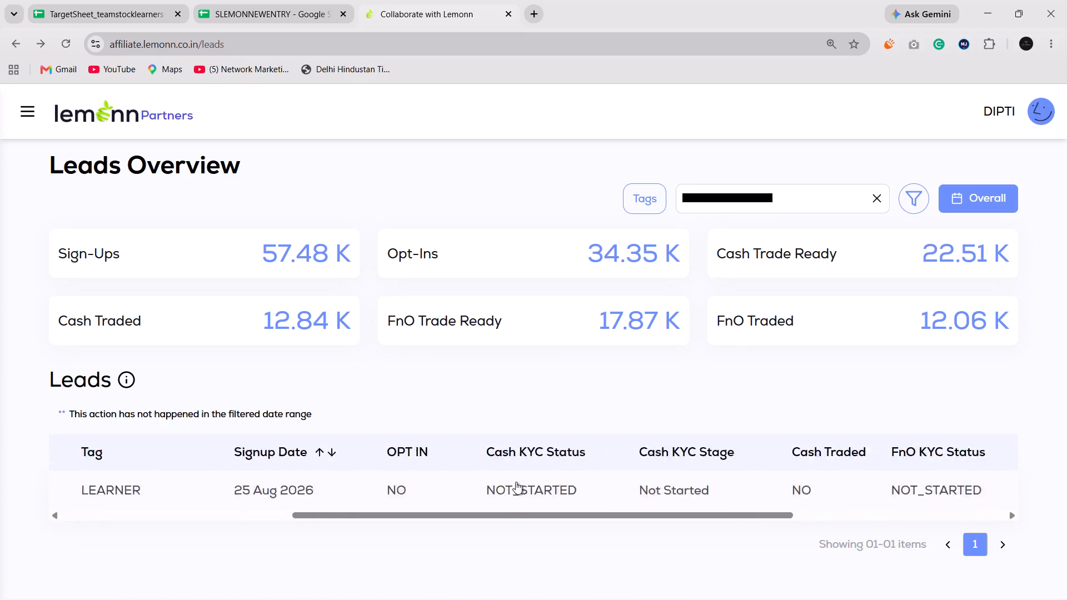
pyautogui.hscroll(-6, 516, 482)
# In row 360 of SLEMONNEWENTRY, enter the call outcome "not interested" in column E.
pyautogui.click(292, 0)
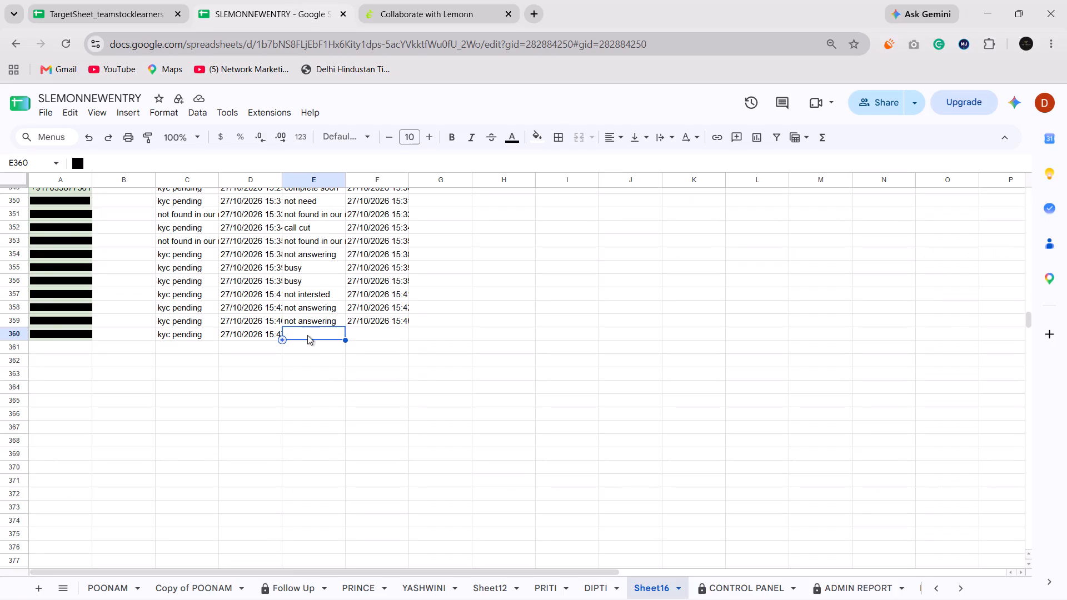
pyautogui.write('not n')
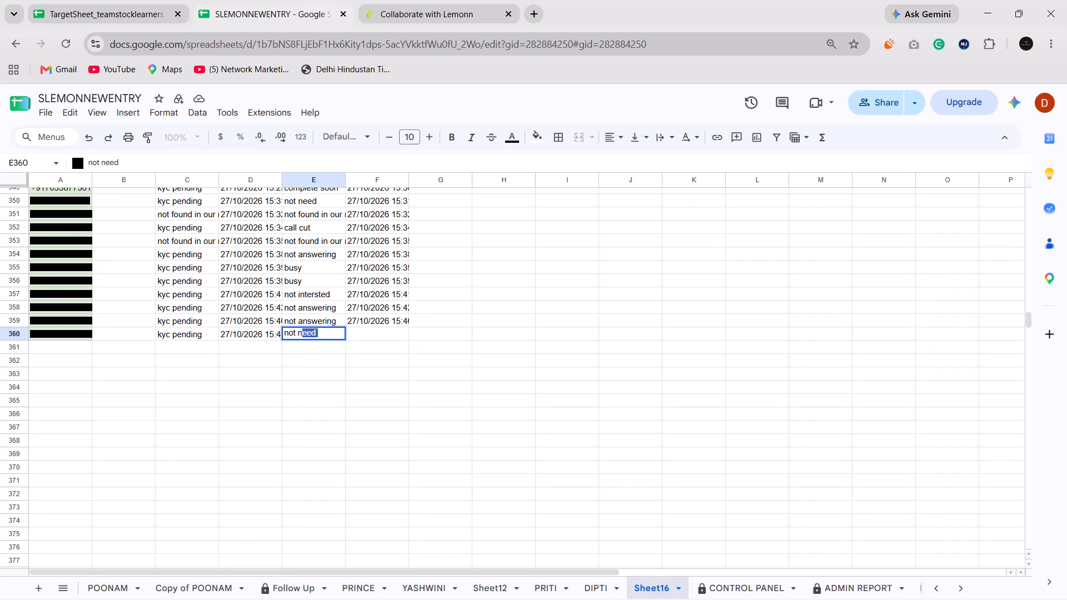
pyautogui.write('inter')
pyautogui.press('BackSpace')
pyautogui.press('BackSpace')
pyautogui.press('BackSpace')
pyautogui.press('BackSpace')
pyautogui.press('BackSpace')
pyautogui.press('BackSpace')
pyautogui.write('intere')
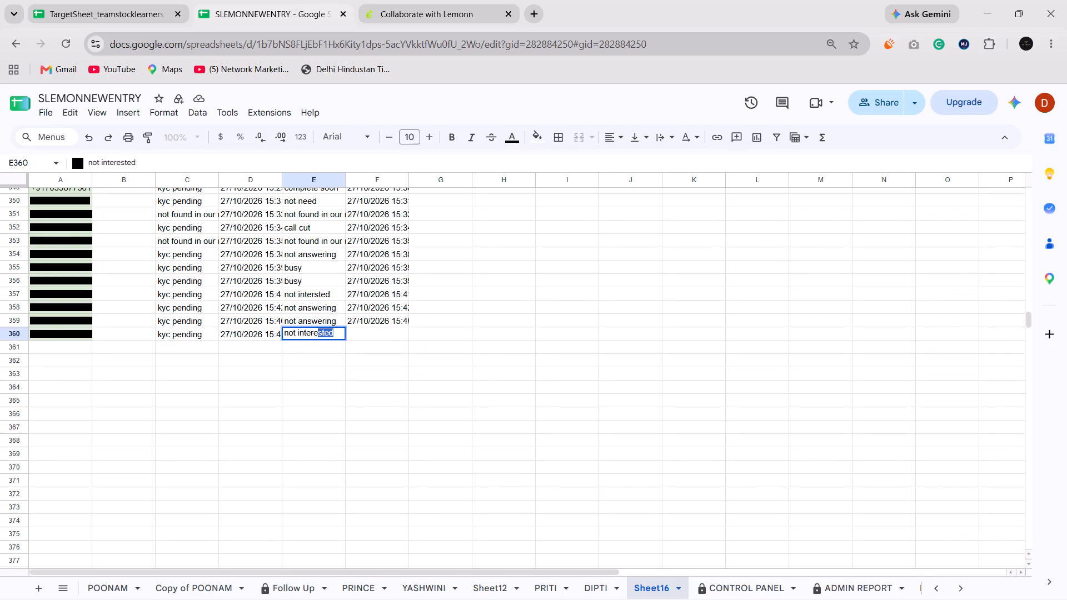
pyautogui.press('Up')
pyautogui.press('Down')
pyautogui.press('Down')
pyautogui.press('Left')
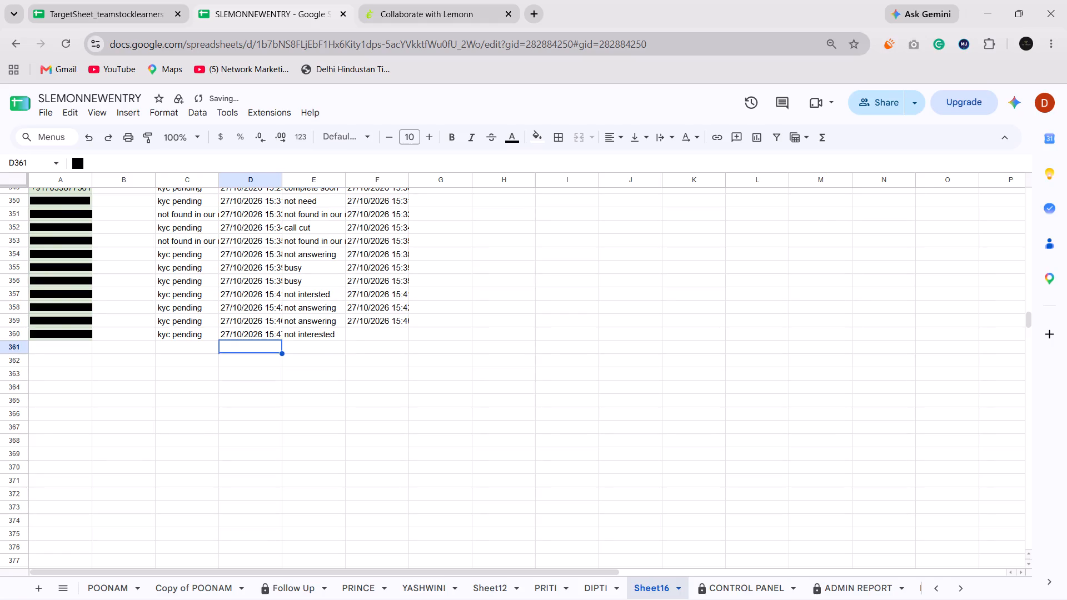
pyautogui.press('Left')
pyautogui.press('Left')
pyautogui.press('Left')
pyautogui.press('Left')
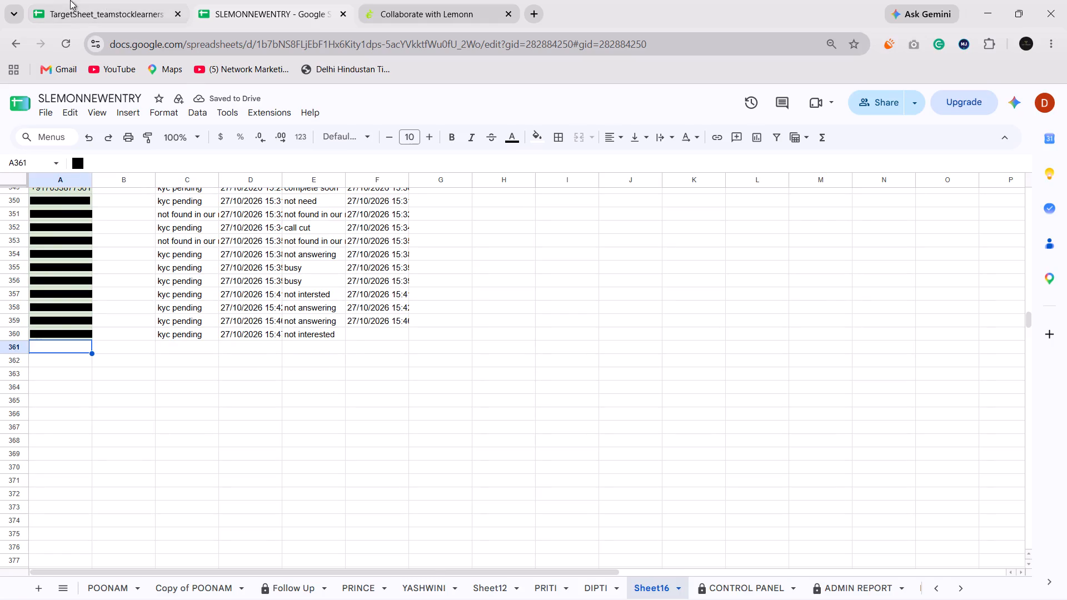
# Copy the mobile number in row 4997 of TargetSheet_teamstocklearners' DIPTI sheet into cell A361 of SLEMONNEWENTRY.
pyautogui.click(70, 0)
pyautogui.press('Down')
pyautogui.hotkey('ctrl', 'c')
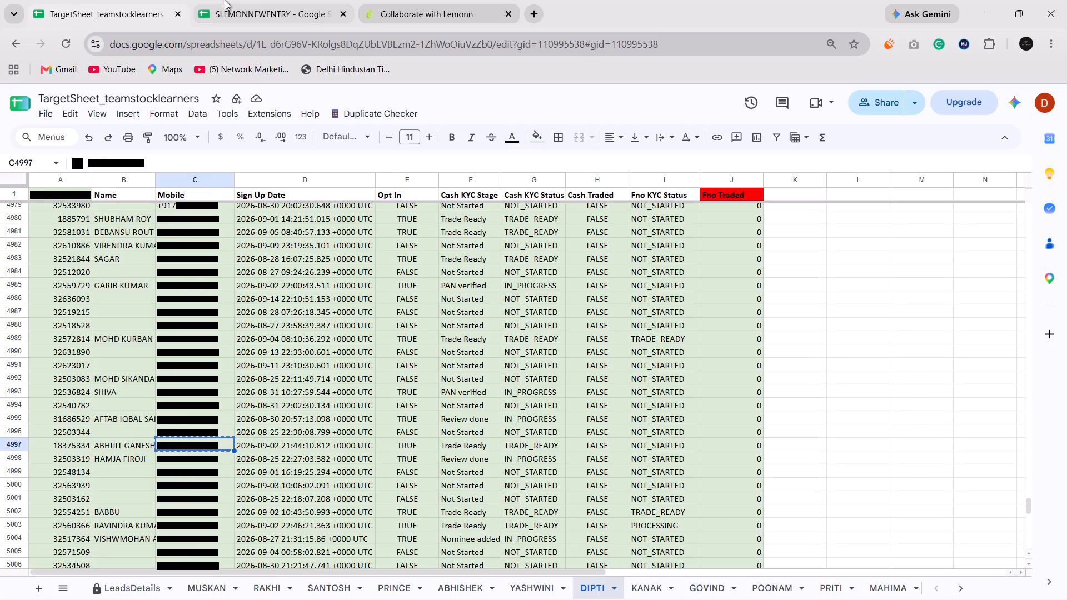
pyautogui.keyDown('ctrl'); pyautogui.click(271, 0); pyautogui.keyUp('ctrl')
pyautogui.hotkey('ctrl', 'v')
# Search the leads on the Lemonn Partners site for the newly copied mobile number, replacing the previous search.
pyautogui.keyDown('ctrl'); pyautogui.click(392, 0); pyautogui.keyUp('ctrl')
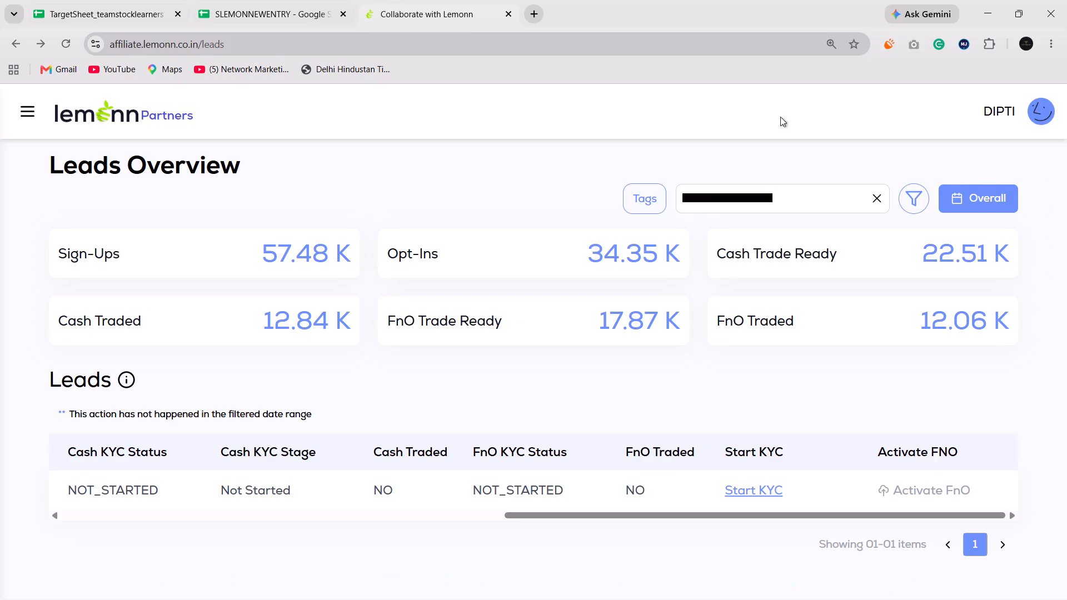
pyautogui.keyDown('ctrl'); pyautogui.click(872, 192); pyautogui.keyUp('ctrl')
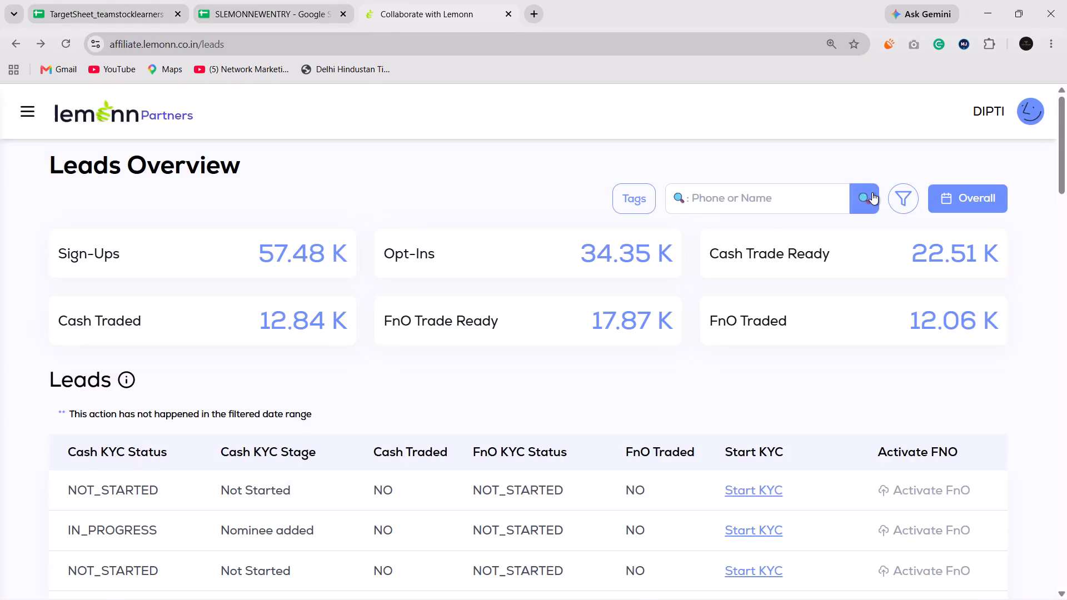
pyautogui.hotkey('ctrl', 'v')
pyautogui.press('Return')
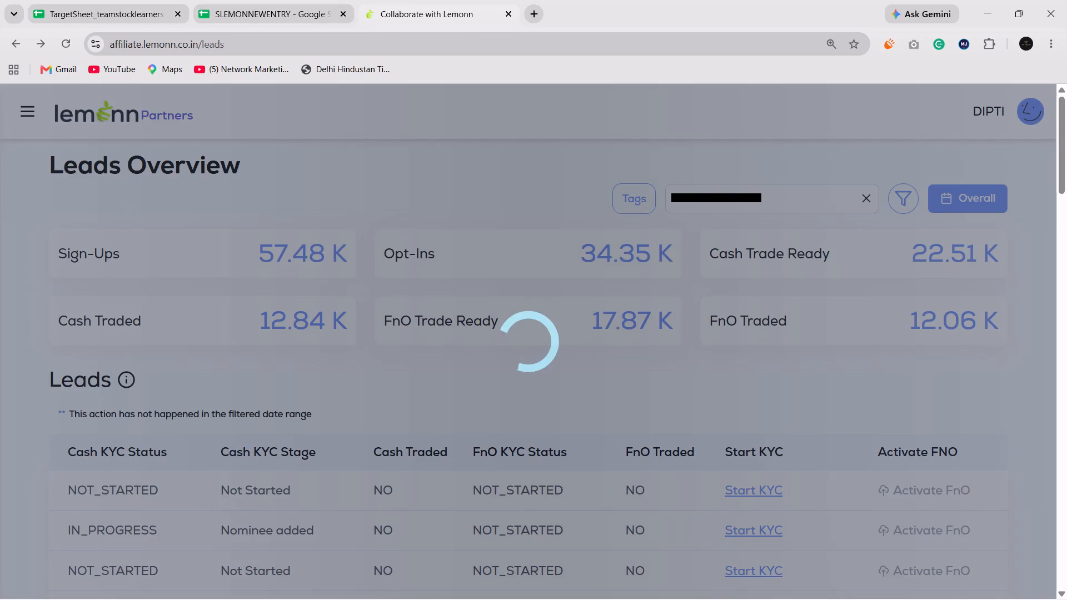
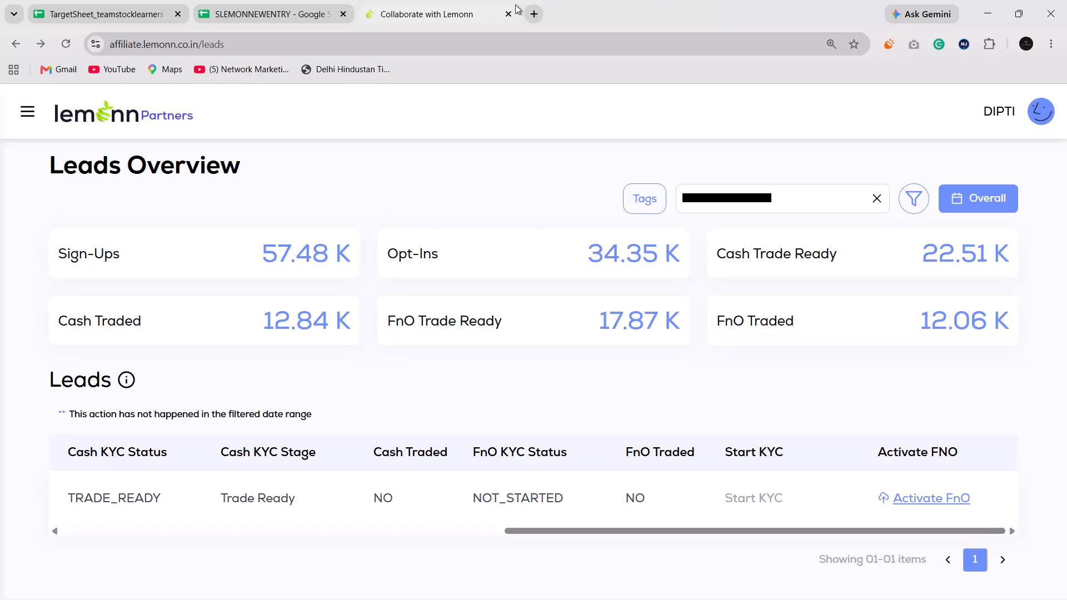
# In row 361 of SLEMONNEWENTRY, enter the status "kyc pending" in column C and the call outcome "not answering" in column E.
pyautogui.click(293, 0)
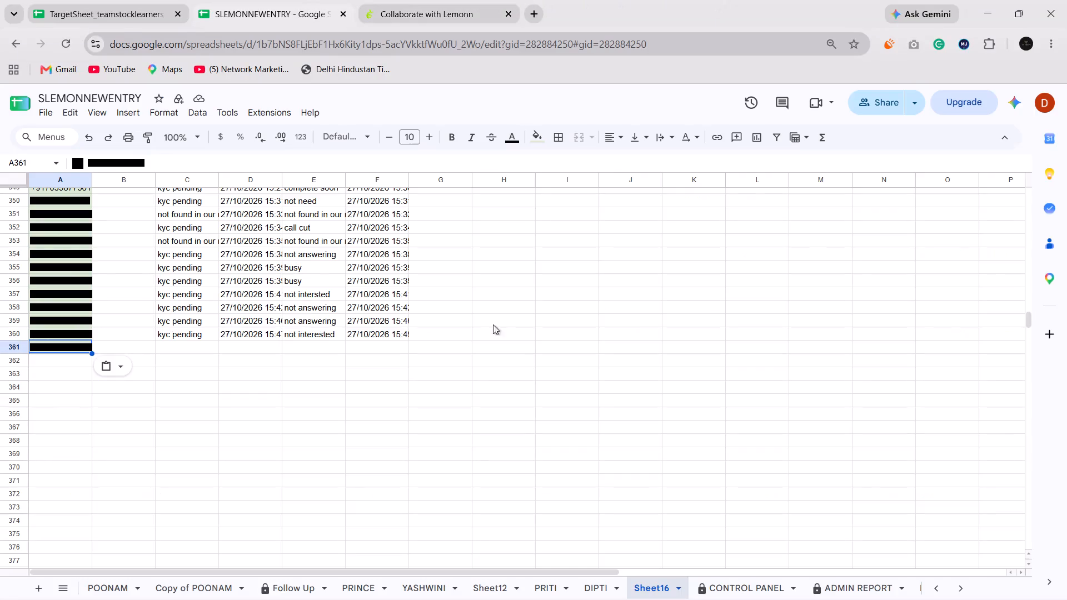
pyautogui.click(195, 348)
pyautogui.write('kyc o')
pyautogui.press('BackSpace')
pyautogui.write('pending')
pyautogui.press('space')
pyautogui.press('Right')
pyautogui.press('Right')
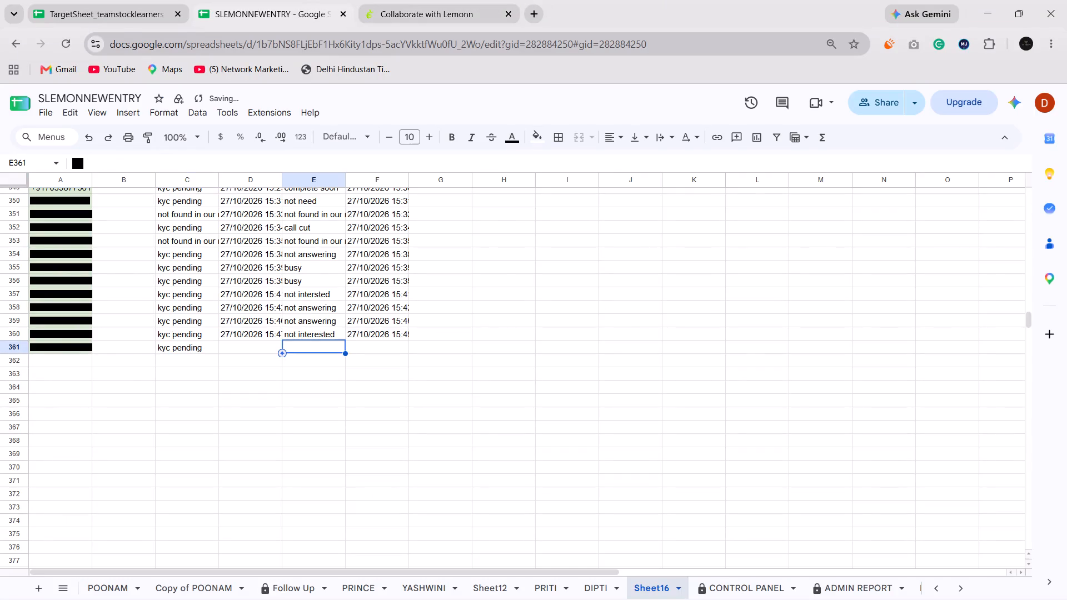
pyautogui.write('not answering')
pyautogui.press('Down')
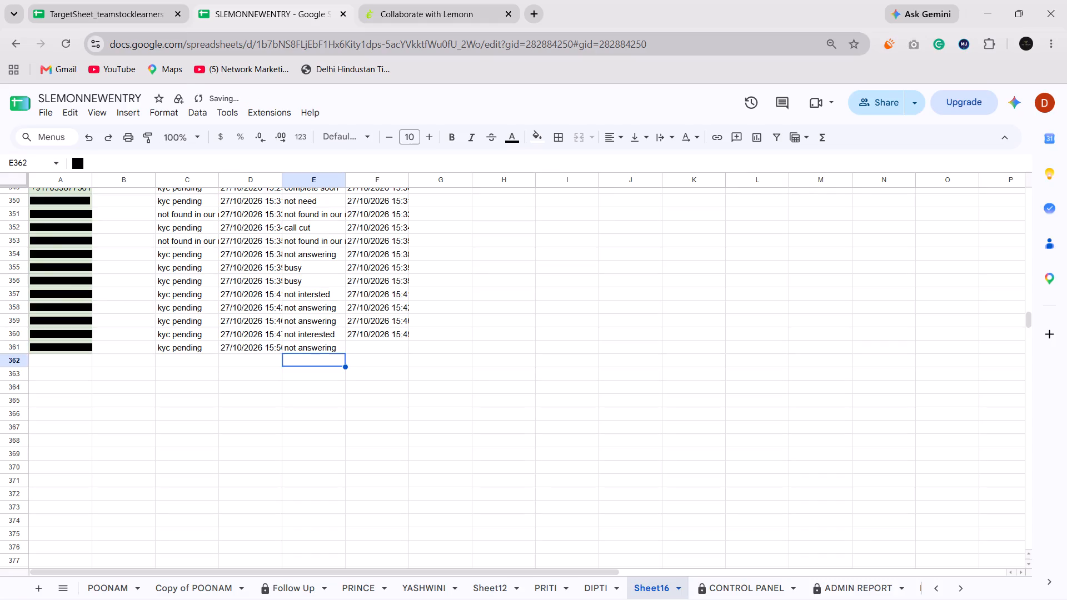
# Copy the mobile number in row 4998 of TargetSheet_teamstocklearners' DIPTI sheet into cell A362 of SLEMONNEWENTRY.
pyautogui.press('Left')
pyautogui.press('Left')
pyautogui.press('Left')
pyautogui.press('Left')
pyautogui.press('Left')
pyautogui.press('Left')
pyautogui.click(33, 0)
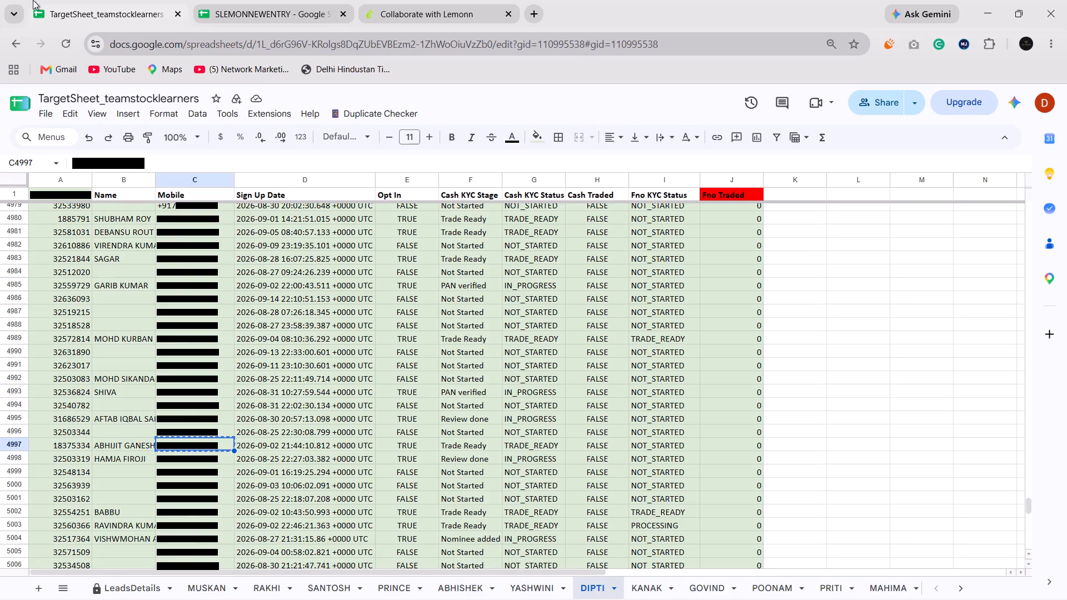
pyautogui.press('Down')
pyautogui.hotkey('ctrl', 'c')
pyautogui.keyDown('ctrl'); pyautogui.click(251, 0); pyautogui.keyUp('ctrl')
pyautogui.hotkey('ctrl', 'v')
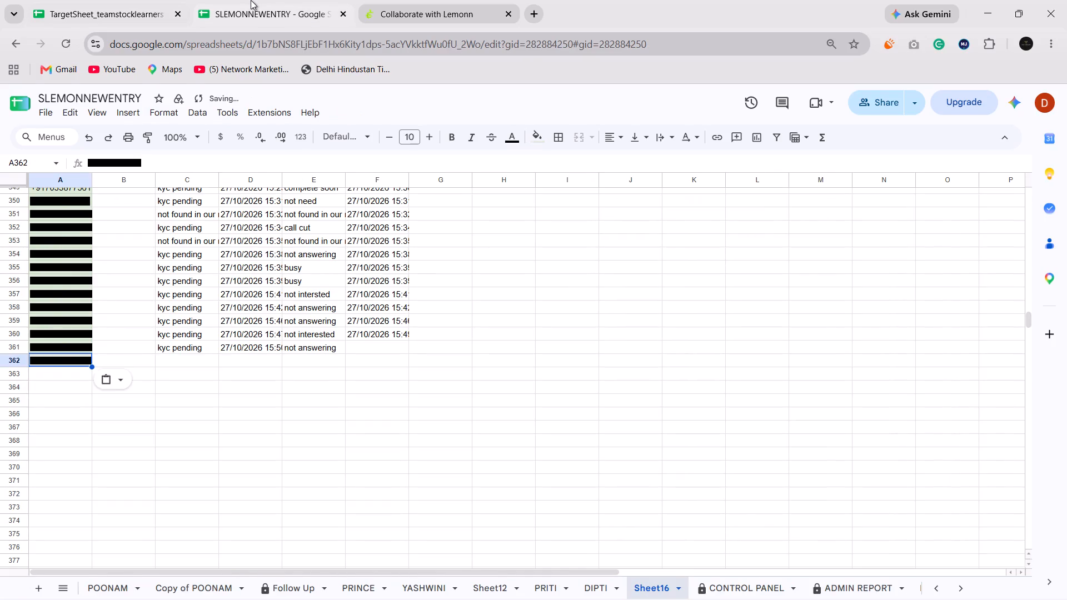
# Search the leads on the Lemonn Partners site for the newly copied mobile number, replacing the previous search.
pyautogui.keyDown('ctrl'); pyautogui.click(443, 0); pyautogui.keyUp('ctrl')
pyautogui.keyDown('ctrl'); pyautogui.click(873, 203); pyautogui.keyUp('ctrl')
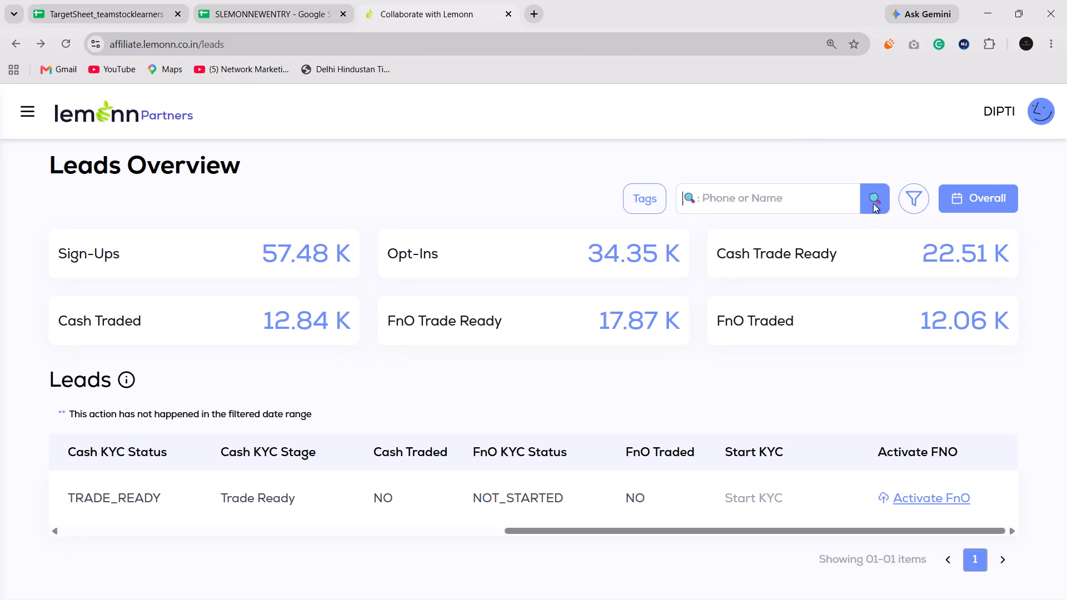
pyautogui.hotkey('ctrl', 'v')
pyautogui.press('Return')
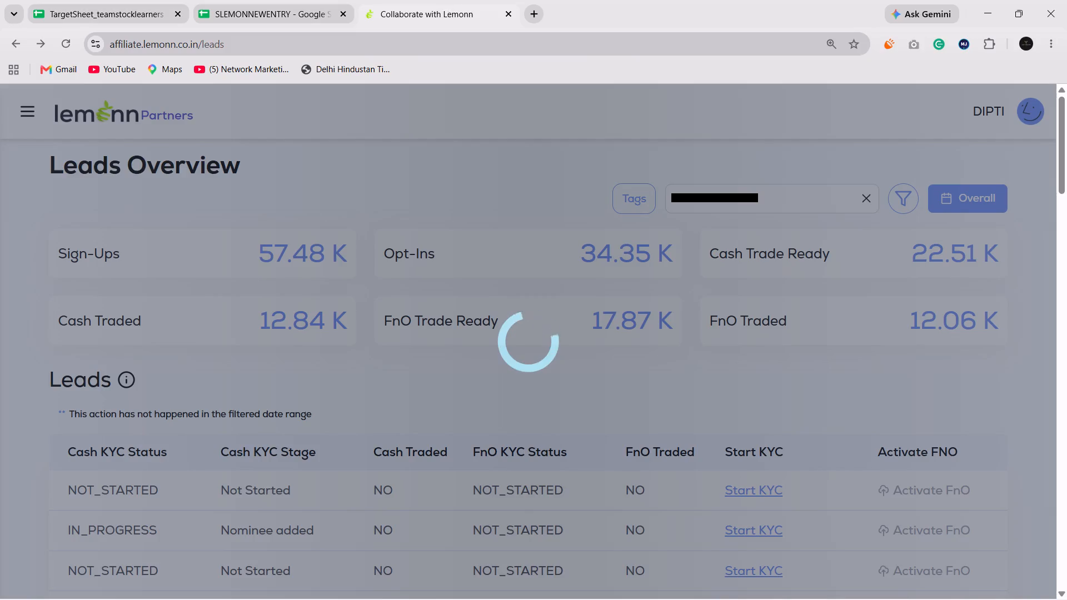
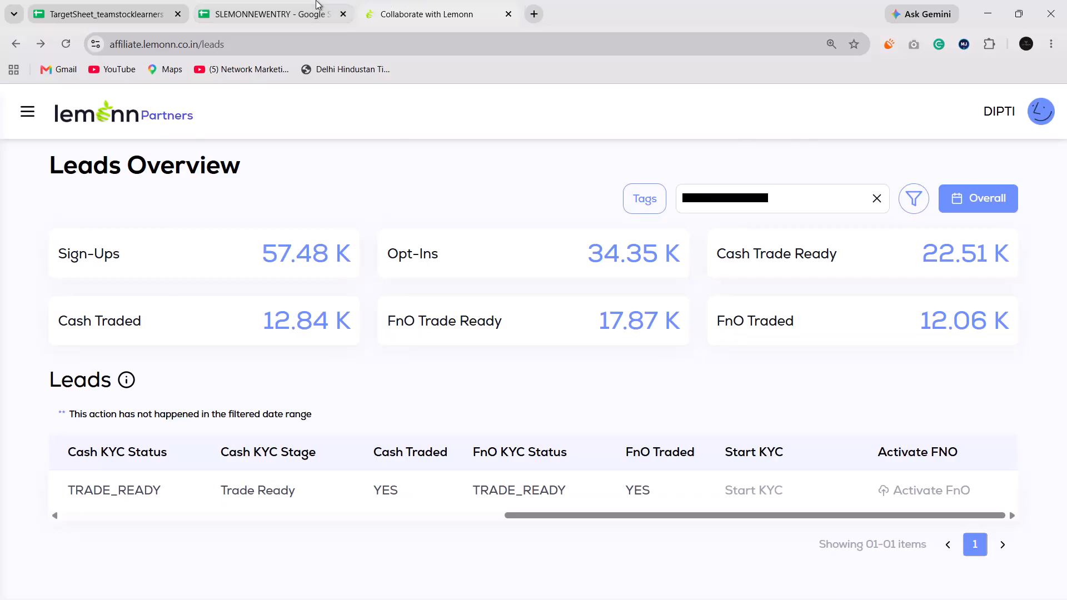
# In row 362 of SLEMONNEWENTRY, enter the status "kyc pending" in column C and the call outcome "not answering" in column E.
pyautogui.click(316, 0)
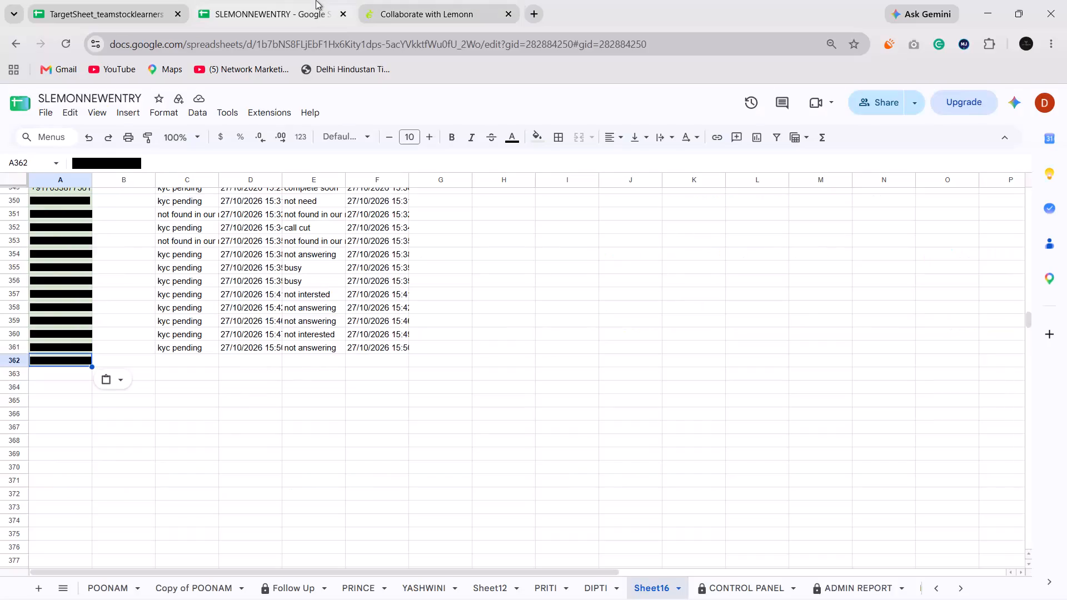
pyautogui.click(170, 359)
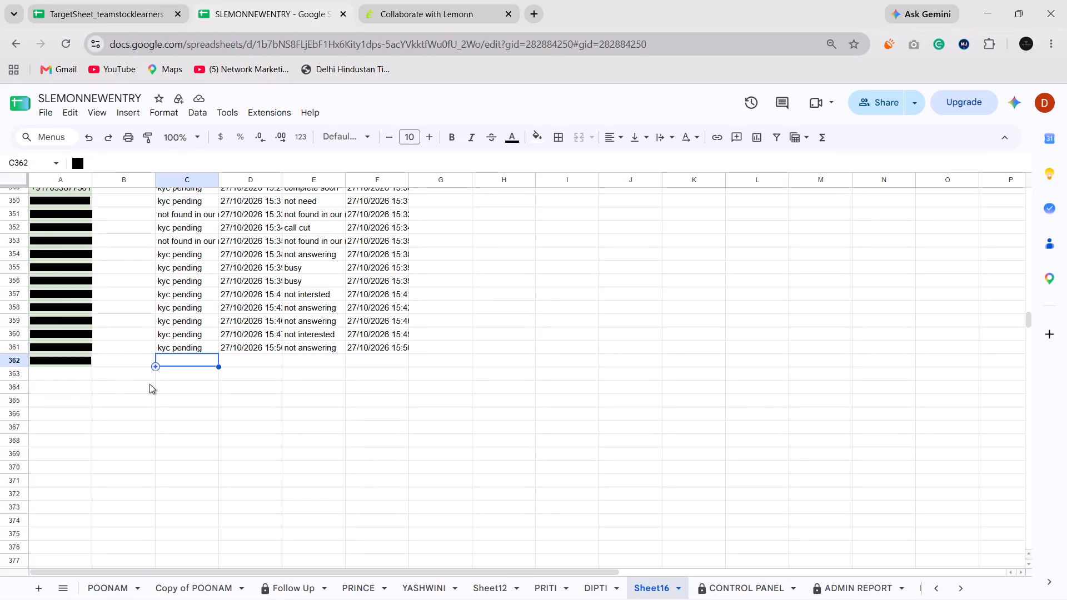
pyautogui.write('kyc pending')
pyautogui.press('Right')
pyautogui.press('Right')
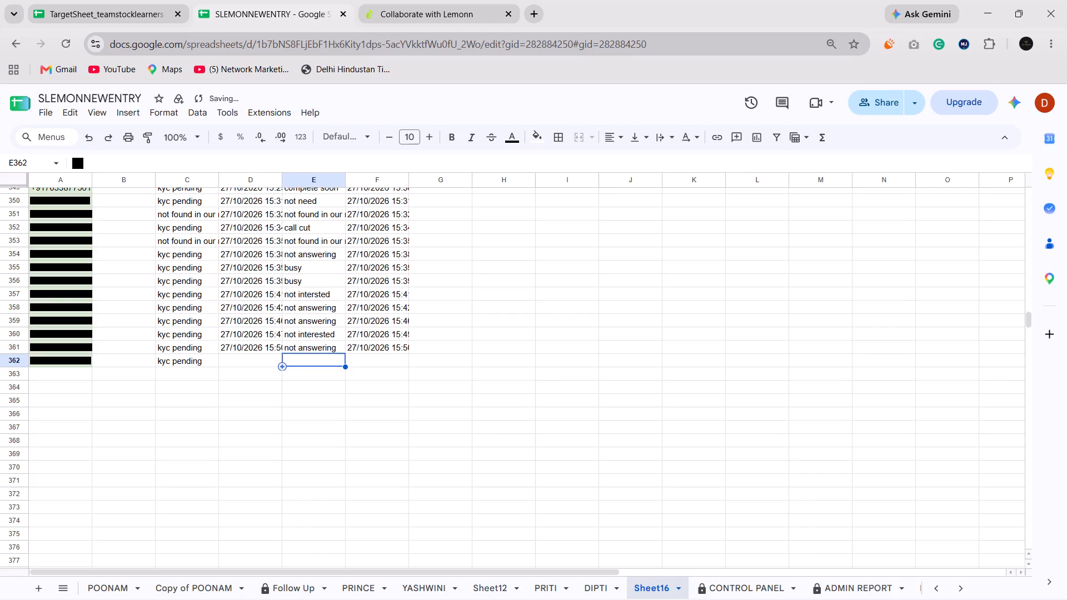
pyautogui.write('not answering')
pyautogui.press('Down')
# Copy the mobile number in row 4999 of TargetSheet_teamstocklearners' DIPTI sheet into cell A363 of SLEMONNEWENTRY.
pyautogui.press('Left')
pyautogui.press('Left')
pyautogui.press('Left')
pyautogui.press('Left')
pyautogui.press('Left')
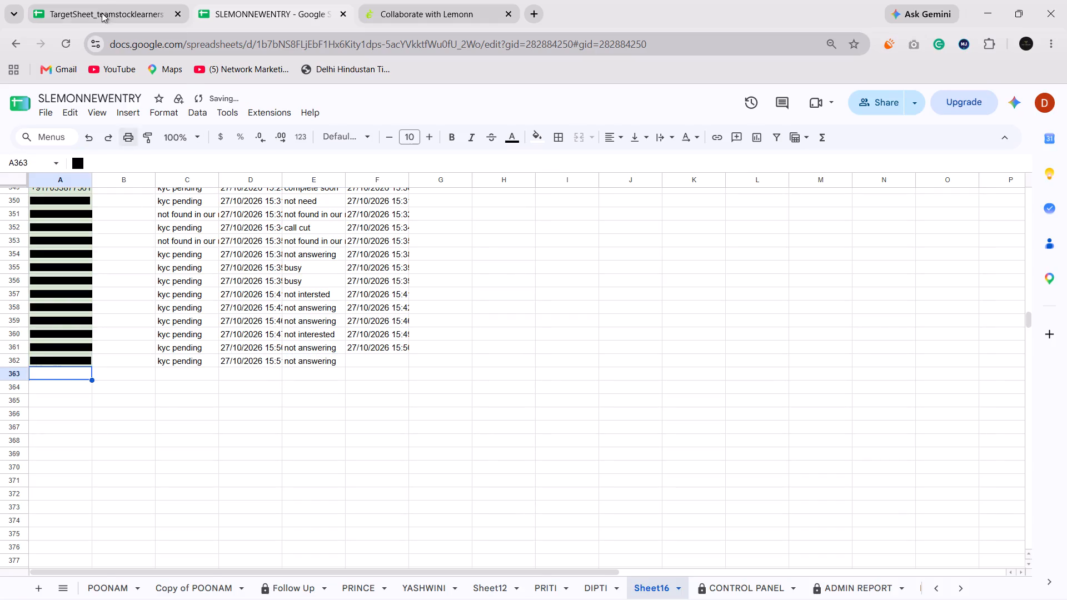
pyautogui.click(96, 1)
pyautogui.press('Down')
pyautogui.hotkey('ctrl', 'c')
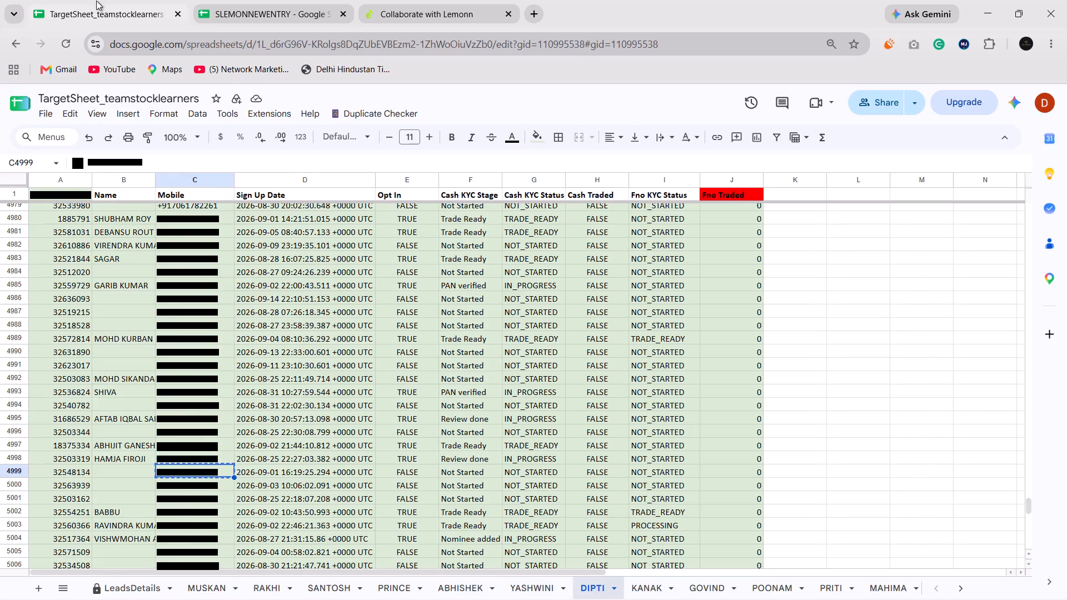
pyautogui.keyDown('ctrl'); pyautogui.click(281, 0); pyautogui.keyUp('ctrl')
pyautogui.hotkey('ctrl', 'v')
# Search the leads on the Lemonn Partners site for the mobile number copied from row 4999, replacing the previous search.
pyautogui.keyDown('ctrl'); pyautogui.click(524, 0); pyautogui.keyUp('ctrl')
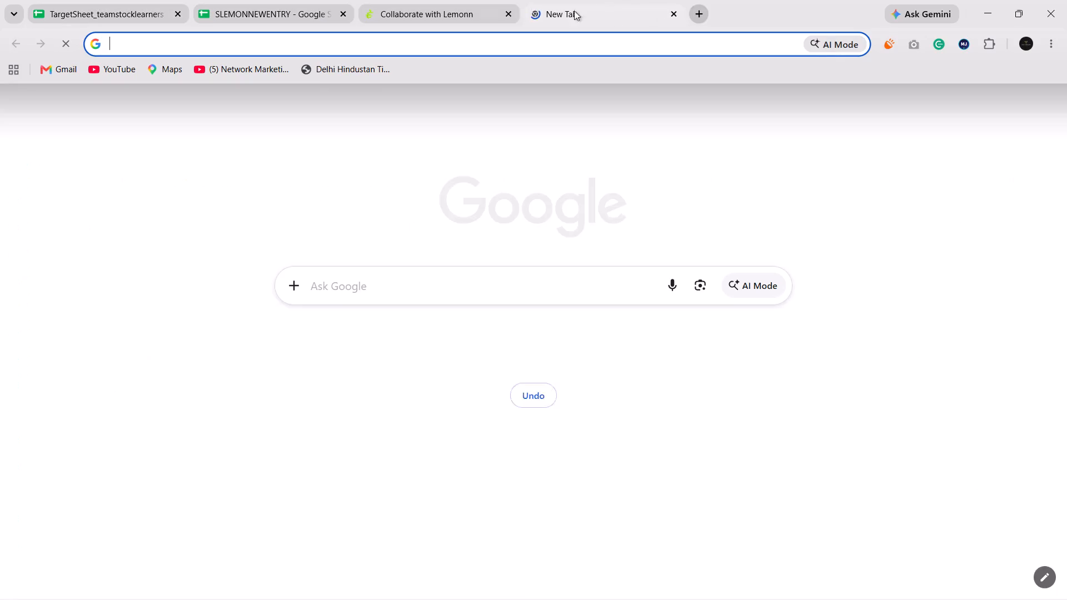
pyautogui.keyDown('ctrl'); pyautogui.moveTo(672, 17); pyautogui.dragTo(437, 0); pyautogui.keyUp('ctrl')
pyautogui.keyDown('ctrl'); pyautogui.click(437, 0); pyautogui.keyUp('ctrl')
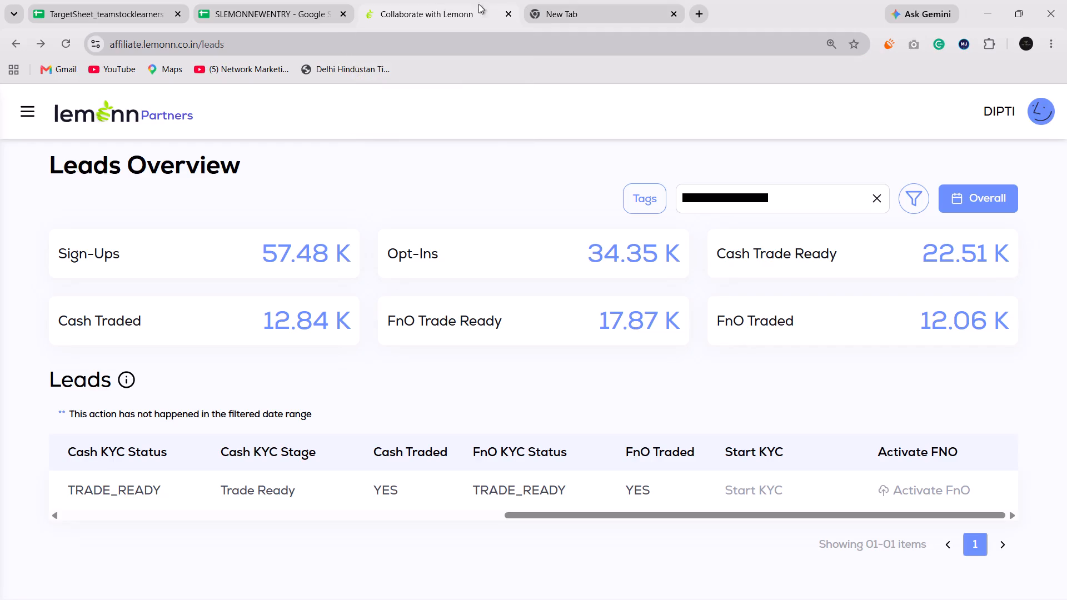
pyautogui.click(674, 11)
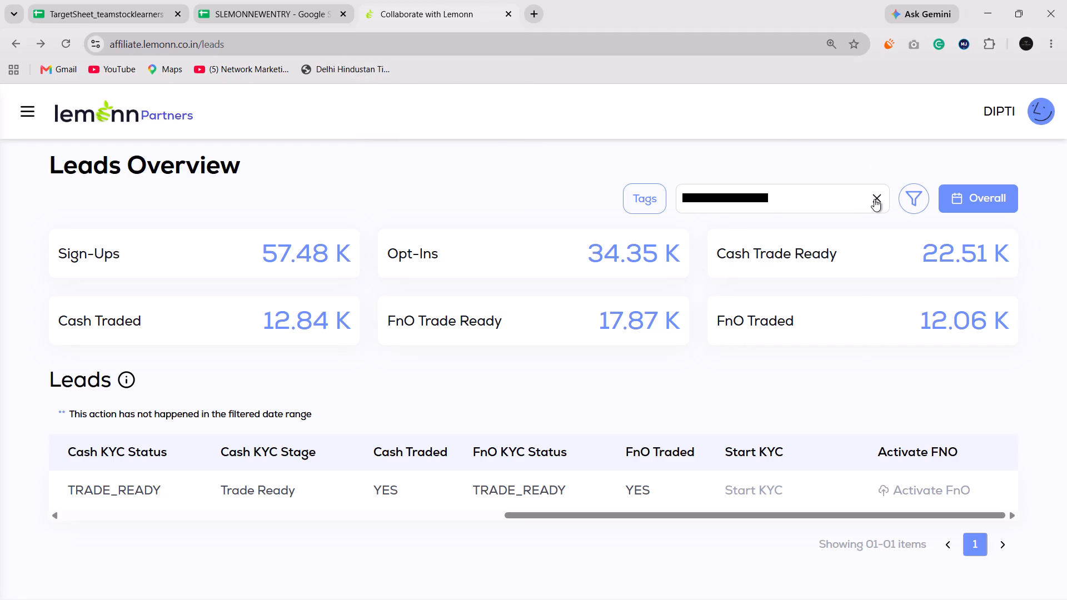
pyautogui.click(874, 199)
pyautogui.hotkey('ctrl', 'v')
pyautogui.press('Return')
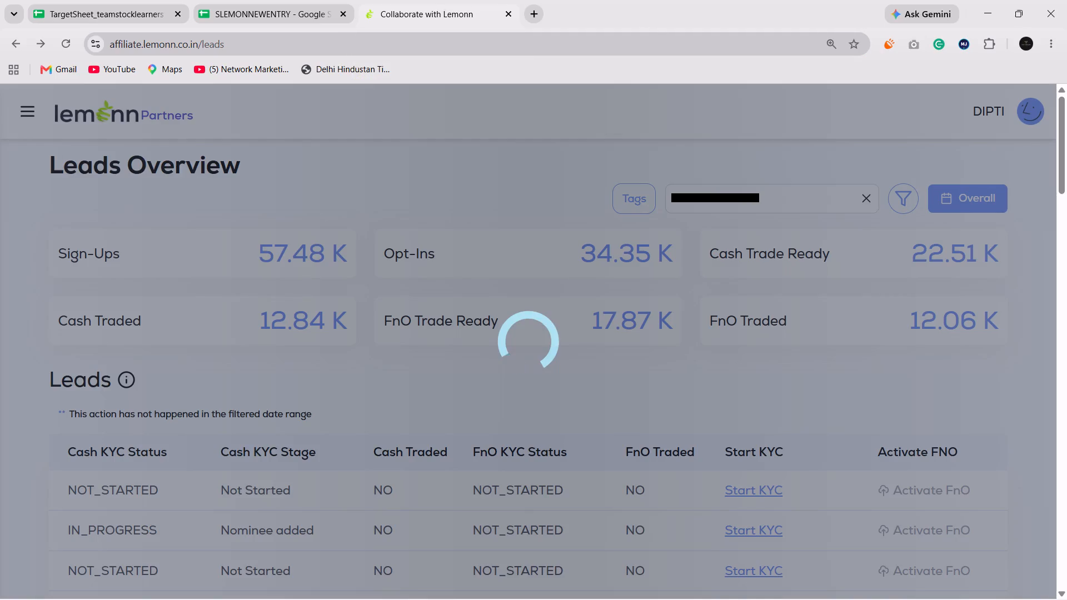
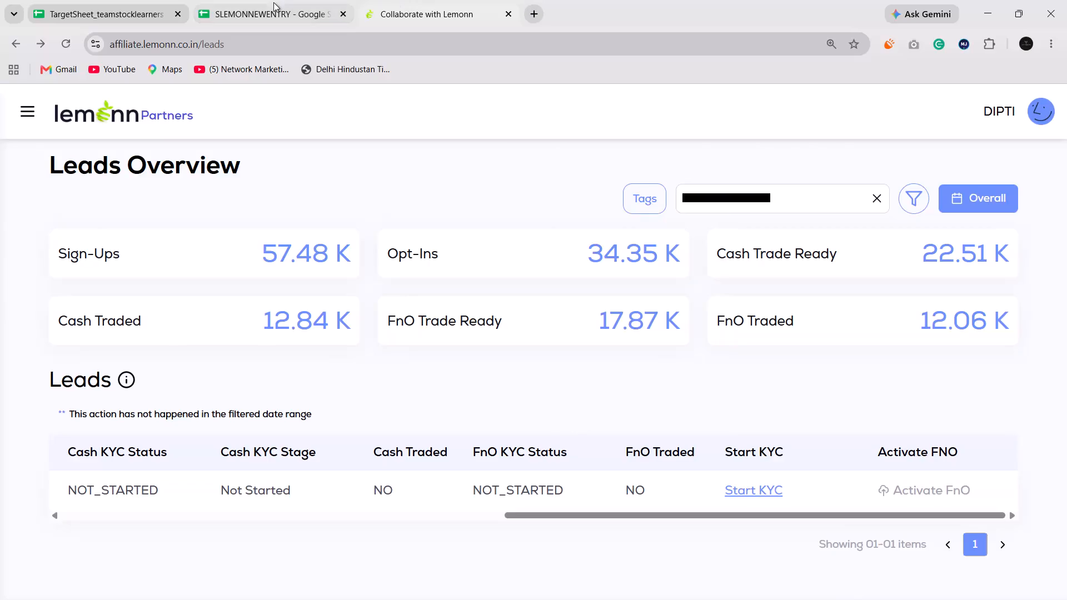
# In row 363 of SLEMONNEWENTRY, enter the status "kyc pending" in column C and the call outcome "not answering" in column E.
pyautogui.click(273, 2)
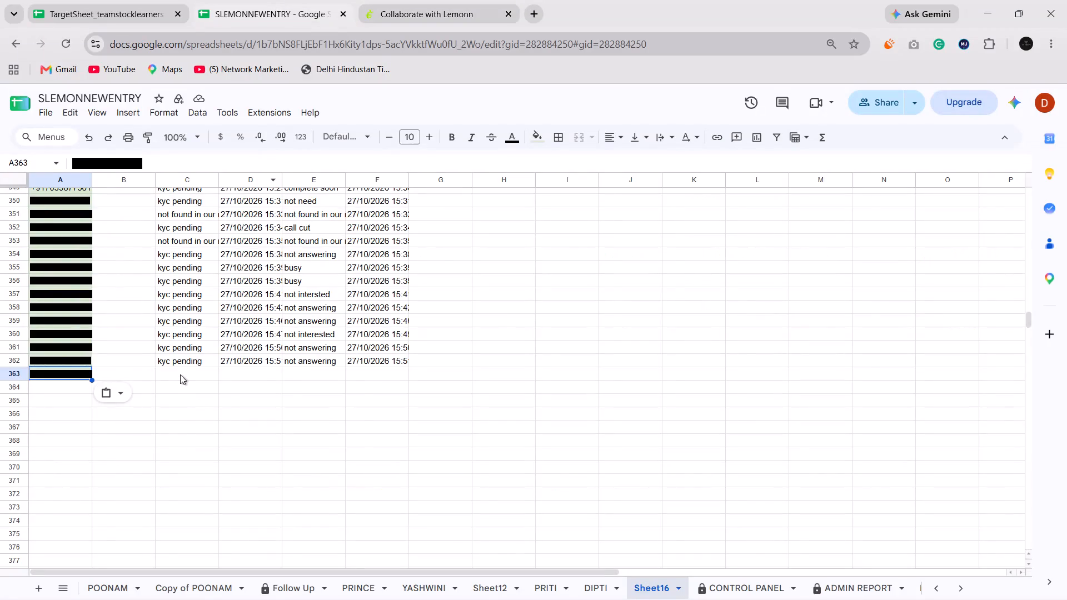
pyautogui.click(180, 374)
pyautogui.write('kyc pending')
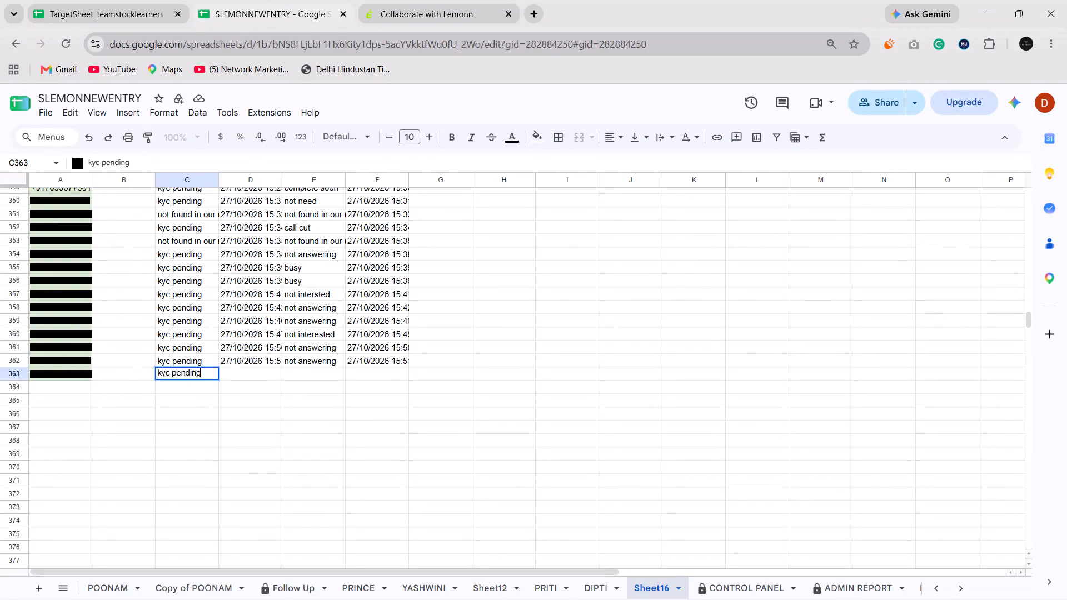
pyautogui.press('Right')
pyautogui.press('Right')
pyautogui.write('not answee')
pyautogui.press('BackSpace')
pyautogui.write('ring')
pyautogui.press('Down')
# Copy the mobile number in row 5000 of TargetSheet_teamstocklearners' DIPTI sheet into cell A364 of SLEMONNEWENTRY.
pyautogui.press('Left')
pyautogui.press('Left')
pyautogui.press('Left')
pyautogui.press('Left')
pyautogui.press('Left')
pyautogui.press('Left')
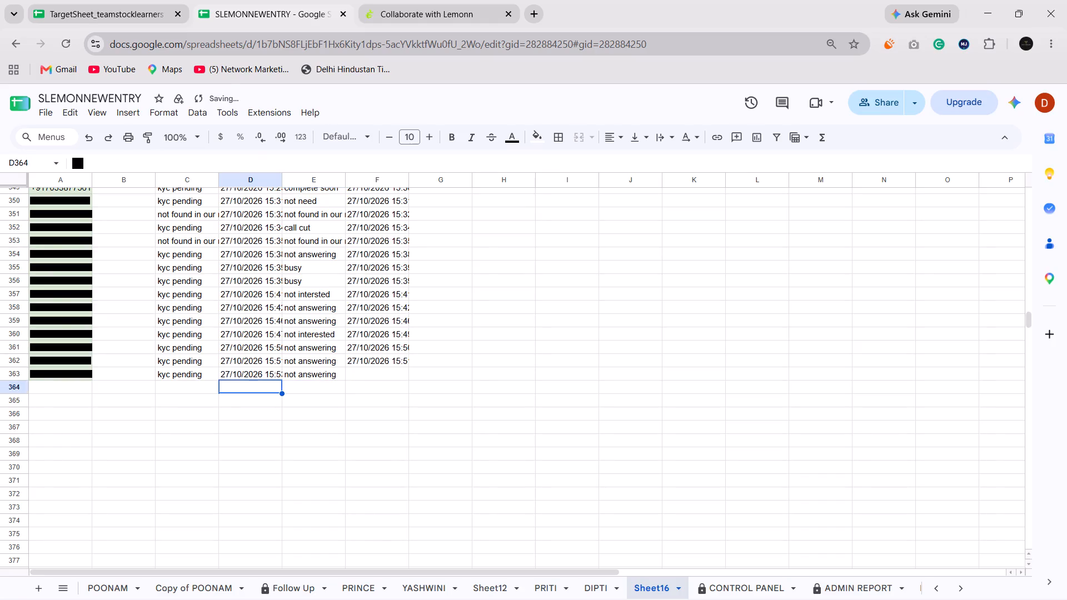
pyautogui.click(62, 0)
pyautogui.press('Down')
pyautogui.hotkey('ctrl', 'c')
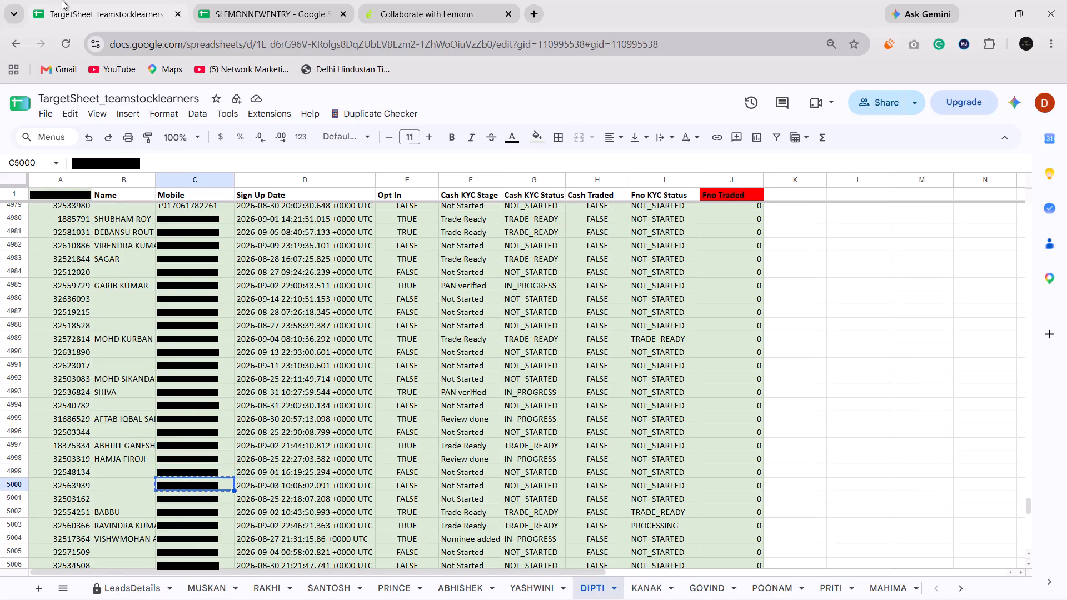
pyautogui.keyDown('ctrl'); pyautogui.click(241, 0); pyautogui.keyUp('ctrl')
pyautogui.hotkey('ctrl', 'v')
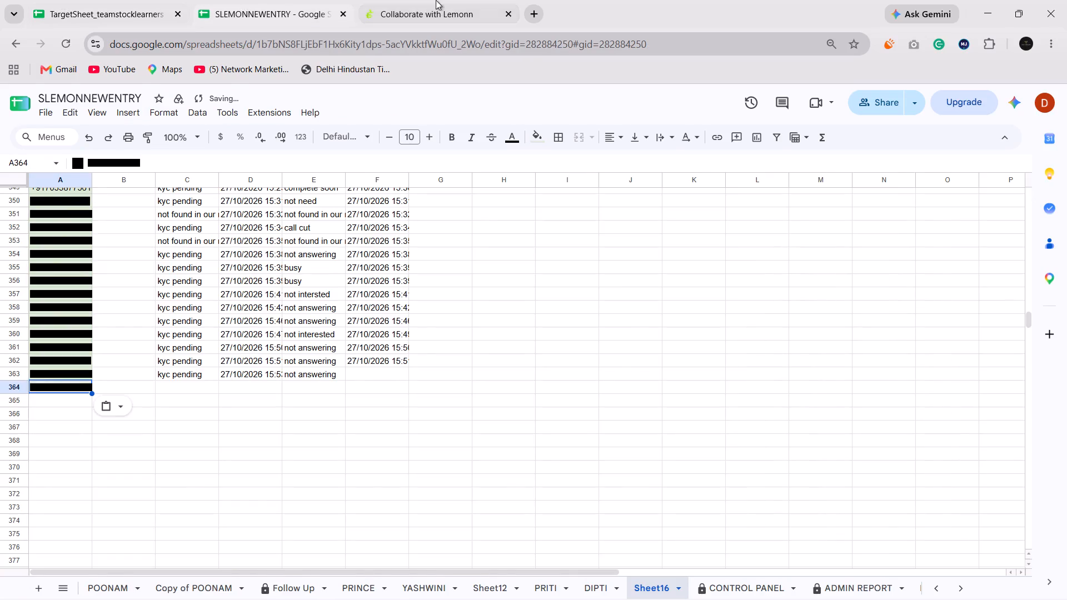
# Search the leads on the Lemonn Partners site for the mobile number copied from row 5000, replacing the previous search.
pyautogui.keyDown('ctrl'); pyautogui.click(436, 0); pyautogui.keyUp('ctrl')
pyautogui.keyDown('ctrl'); pyautogui.click(874, 203); pyautogui.keyUp('ctrl')
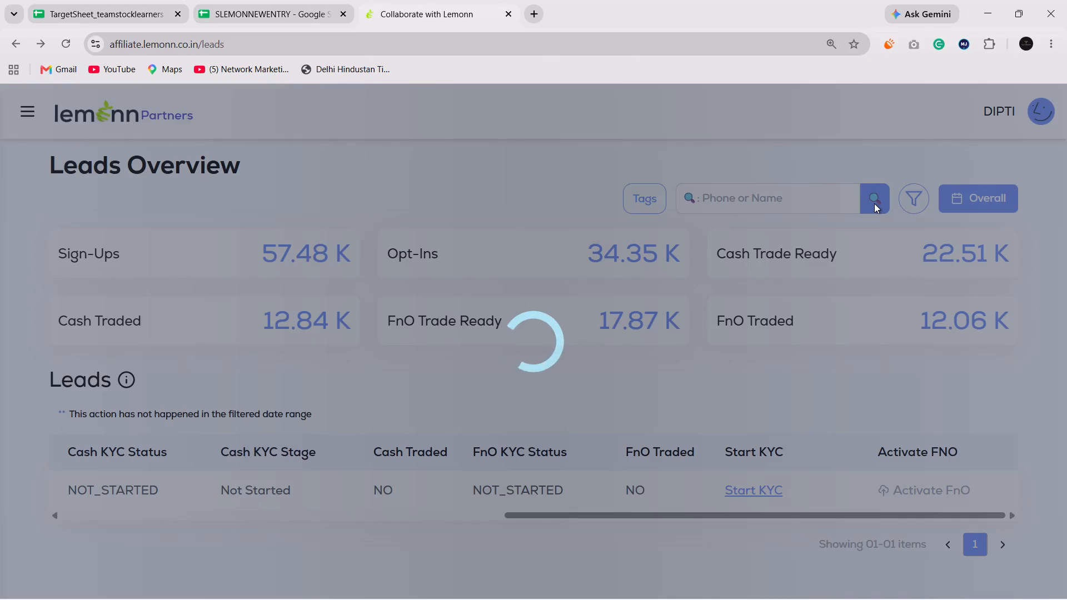
pyautogui.hotkey('ctrl', 'v')
pyautogui.press('Return')
pyautogui.press('Return')
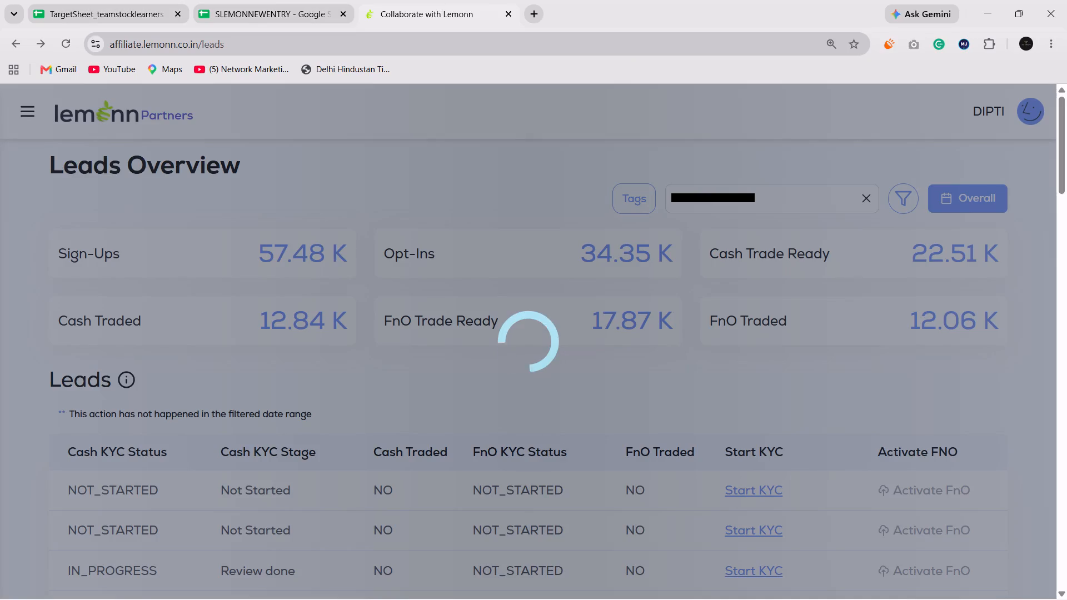
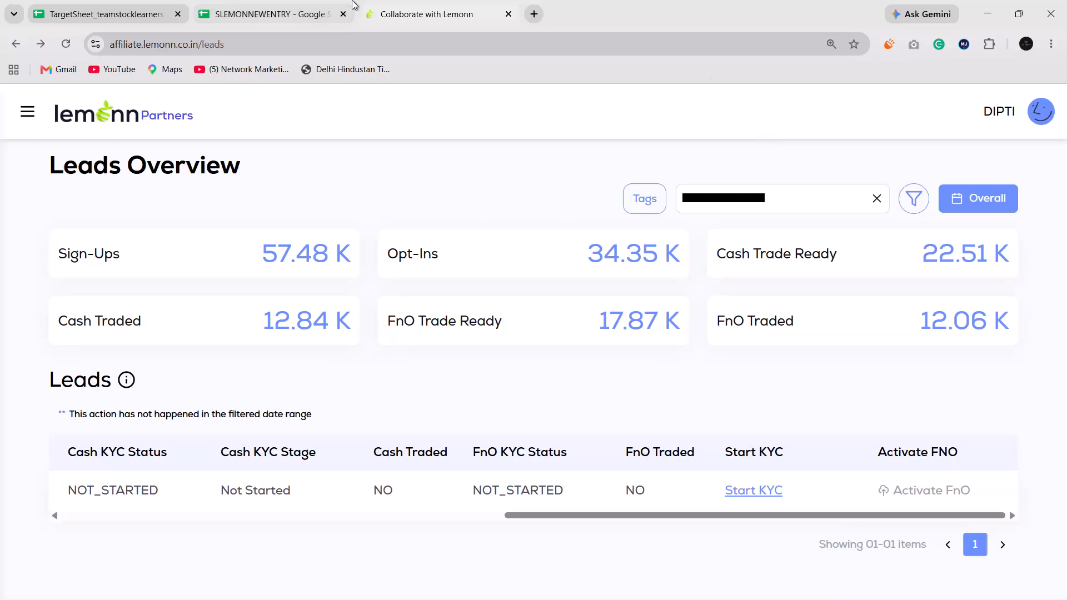
# In row 364 of SLEMONNEWENTRY, enter the status "kyc pending" in column C and the call outcome "complete later" in column E.
pyautogui.click(170, 0)
pyautogui.click(249, 0)
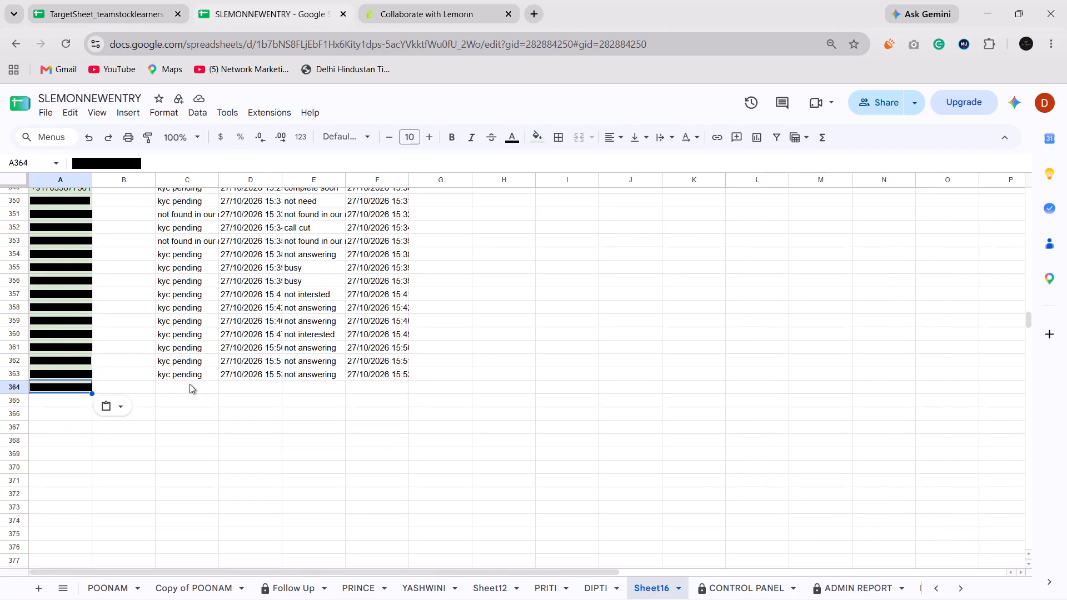
pyautogui.click(190, 384)
pyautogui.write('kyc pending')
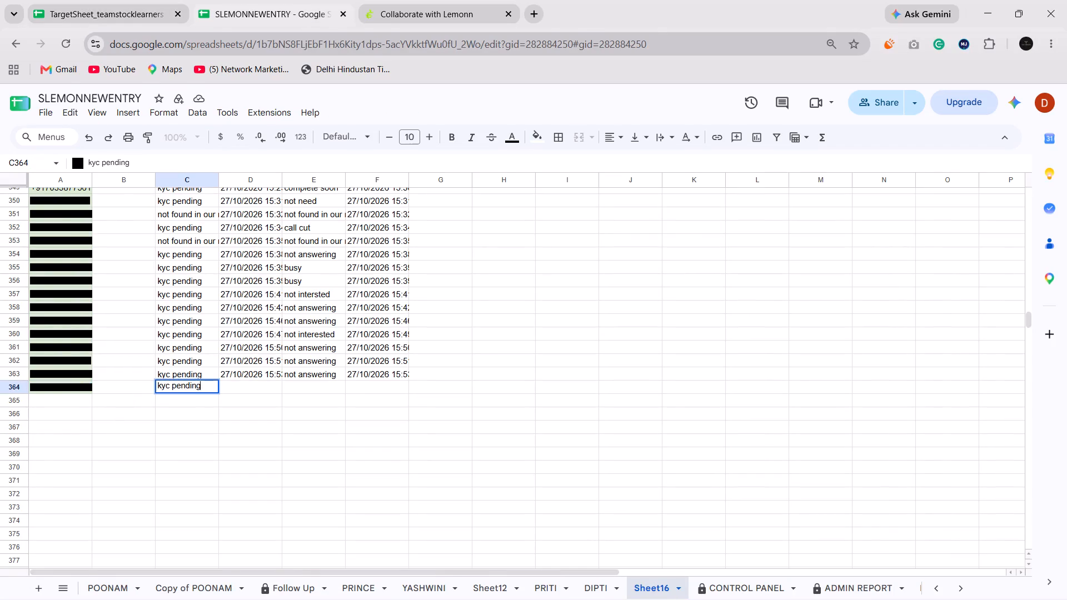
pyautogui.press('Right')
pyautogui.press('Right')
pyautogui.click(358, 4)
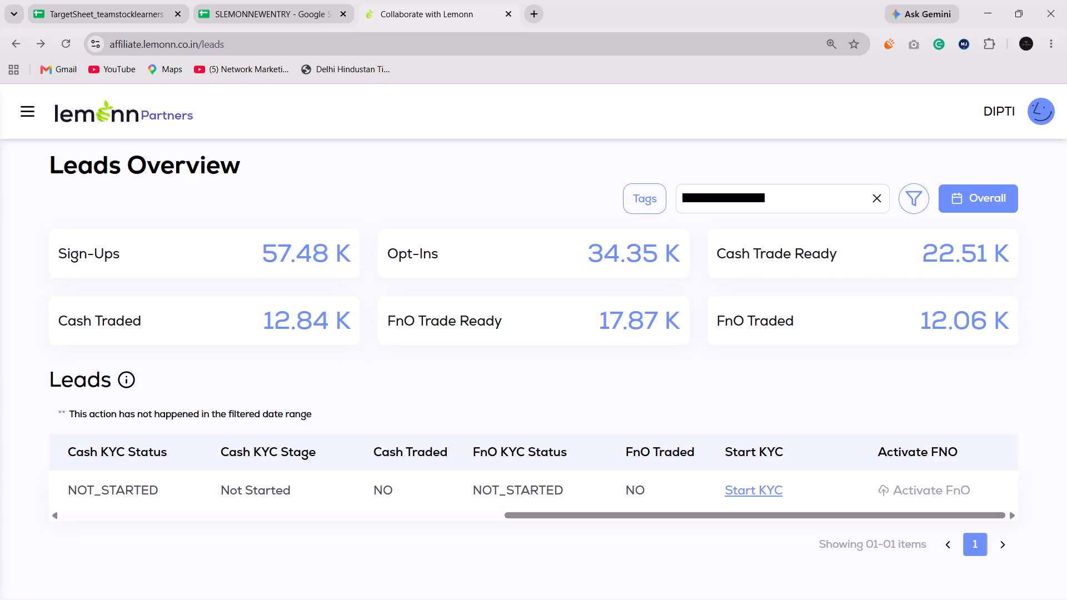
pyautogui.click(236, 0)
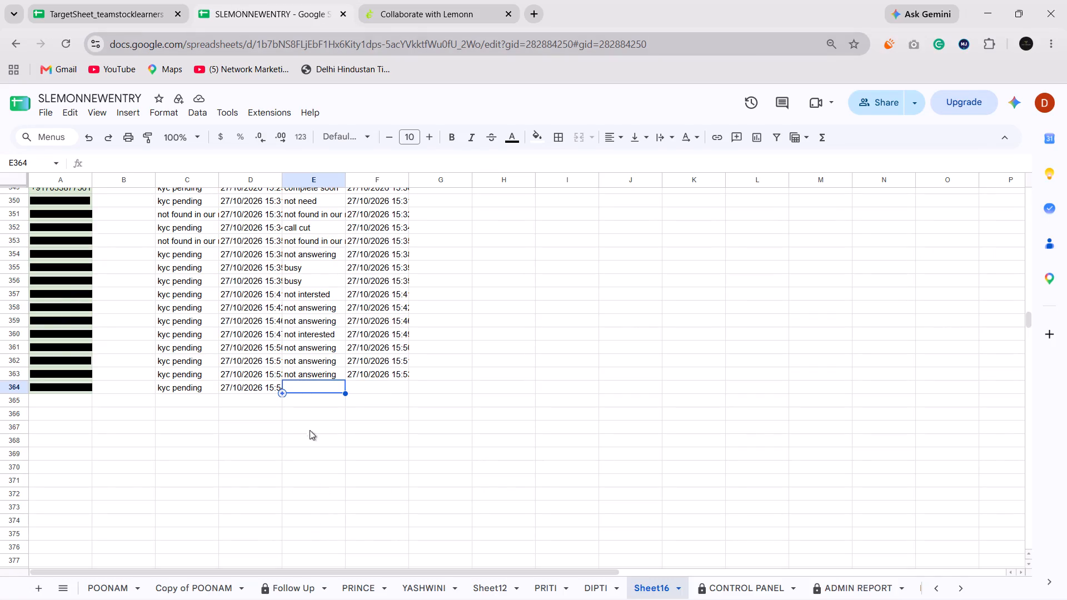
pyautogui.click(499, 0)
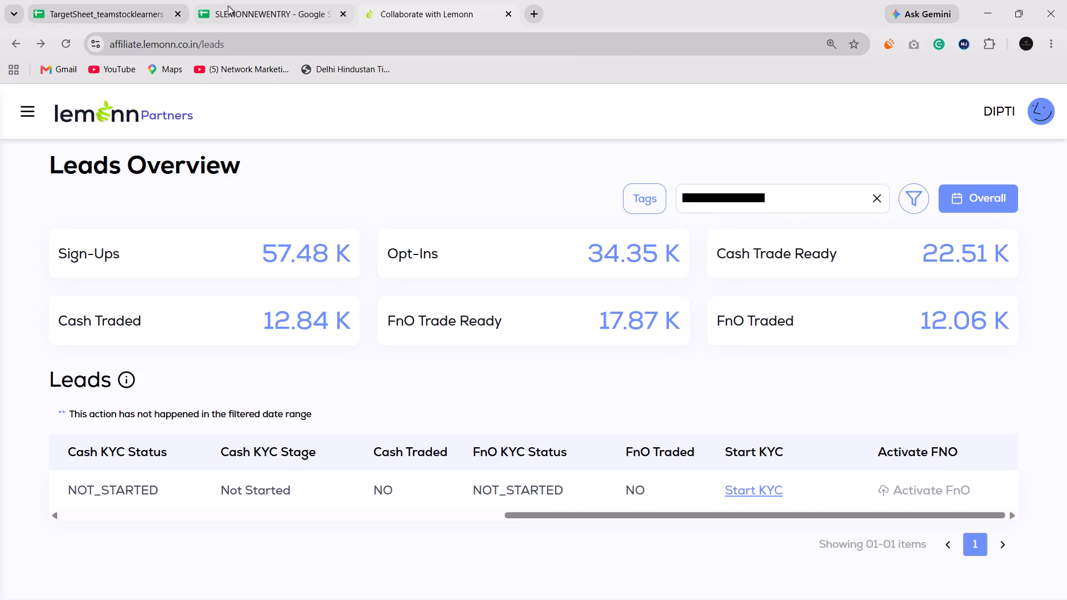
pyautogui.click(228, 6)
pyautogui.write('compler')
pyautogui.press('BackSpace')
pyautogui.write('te later')
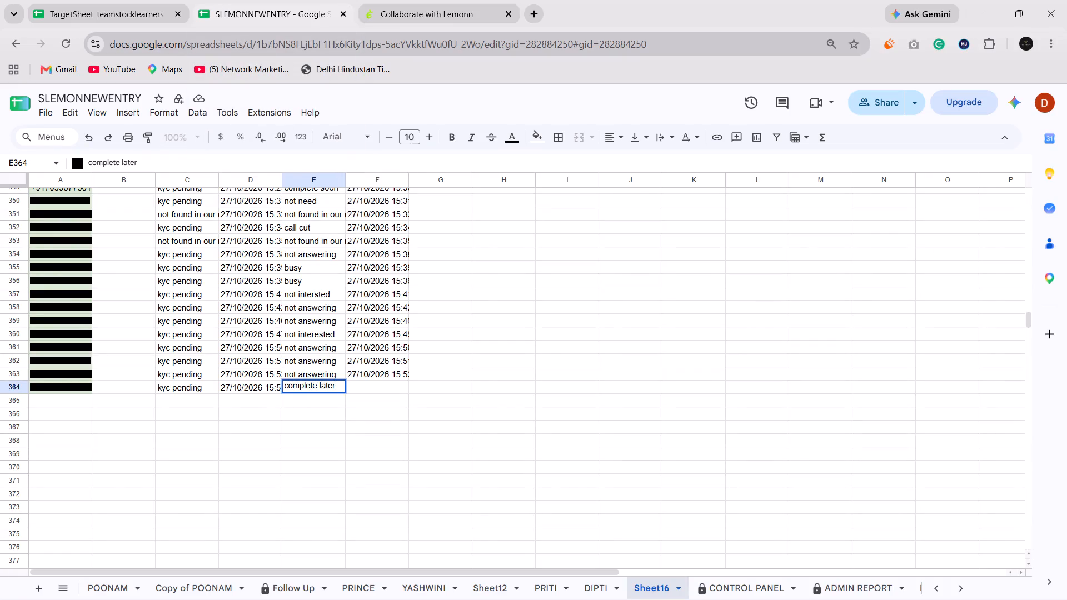
pyautogui.press('Down')
# Copy the mobile number in row 5001 of TargetSheet_teamstocklearners' DIPTI sheet into cell A365 of SLEMONNEWENTRY.
pyautogui.press('Left')
pyautogui.press('Left')
pyautogui.press('Left')
pyautogui.press('Left')
pyautogui.press('Left')
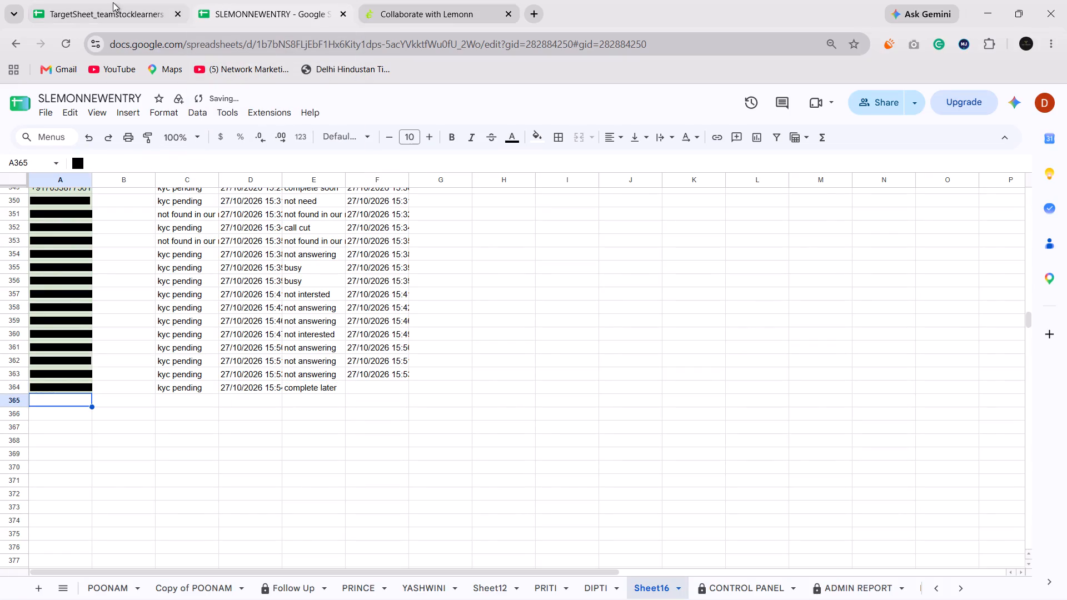
pyautogui.click(113, 2)
pyautogui.press('Down')
pyautogui.hotkey('ctrl', 'c')
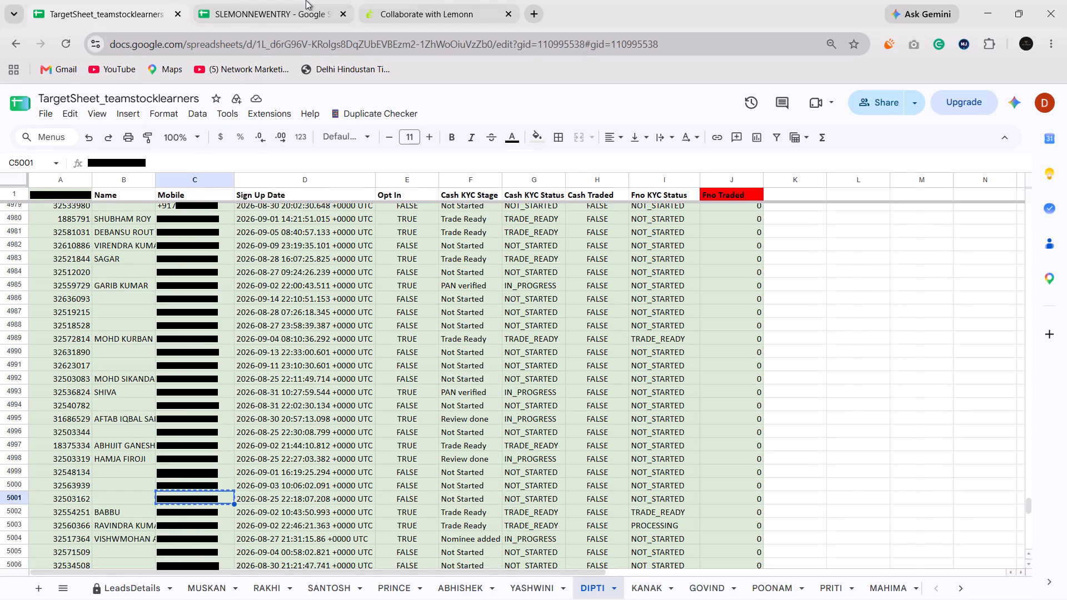
pyautogui.keyDown('ctrl'); pyautogui.click(306, 0); pyautogui.keyUp('ctrl')
pyautogui.hotkey('ctrl', 'v')
# Search the leads on the Lemonn Partners site for the mobile number copied from row 5001, replacing the previous search.
pyautogui.keyDown('ctrl'); pyautogui.click(438, 1); pyautogui.keyUp('ctrl')
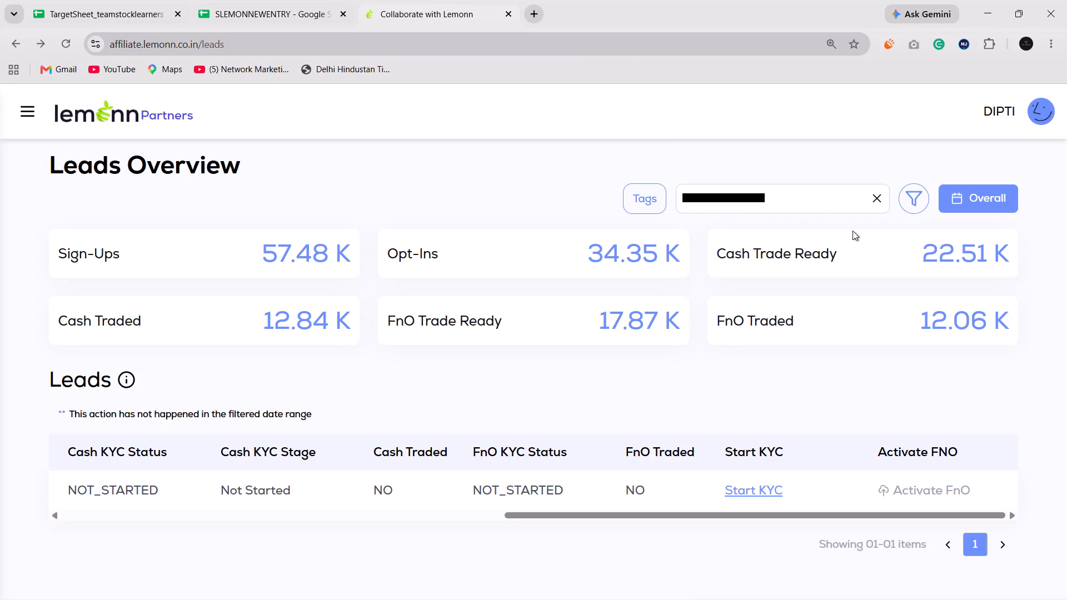
pyautogui.keyDown('ctrl'); pyautogui.click(875, 201); pyautogui.keyUp('ctrl')
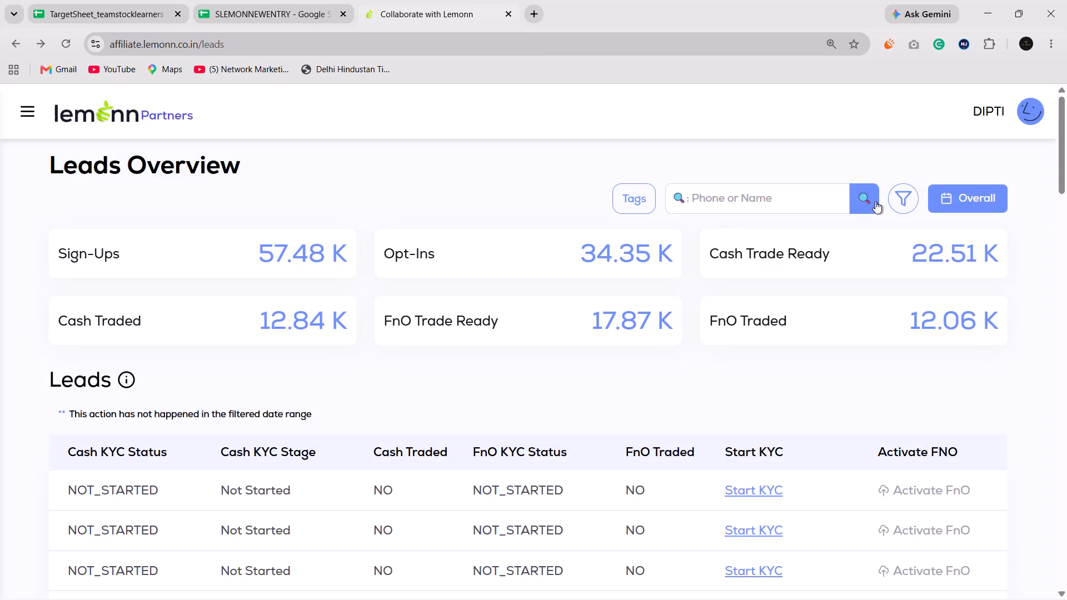
pyautogui.hotkey('ctrl', 'v')
pyautogui.press('Return')
pyautogui.press('Return')
# Select the status cell C365 in SLEMONNEWENTRY and check the searched lead's KYC status on the Lemonn Partners site.
pyautogui.click(263, 1)
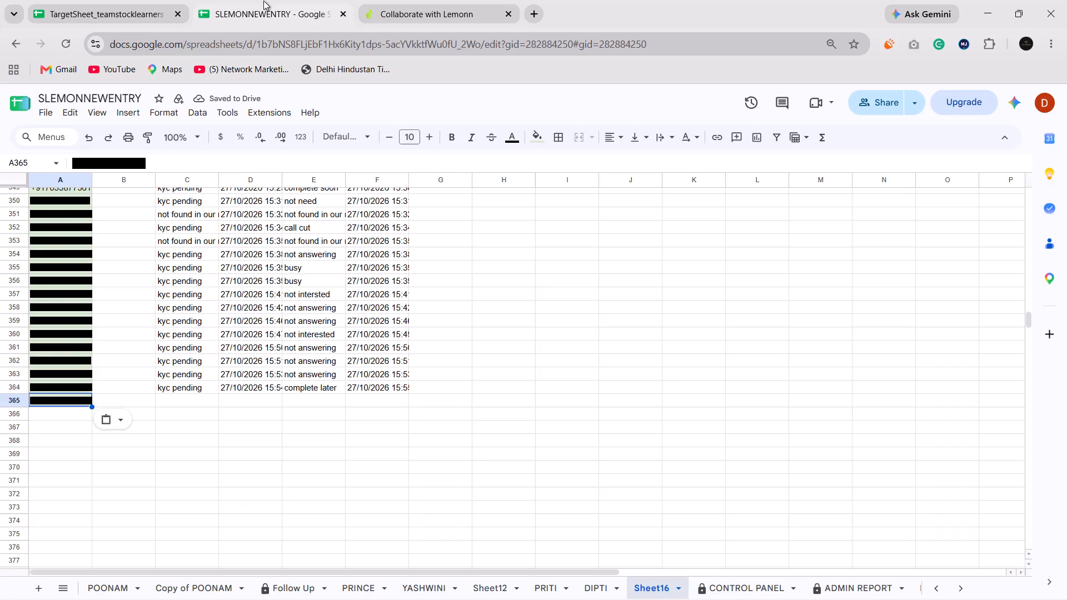
pyautogui.click(202, 404)
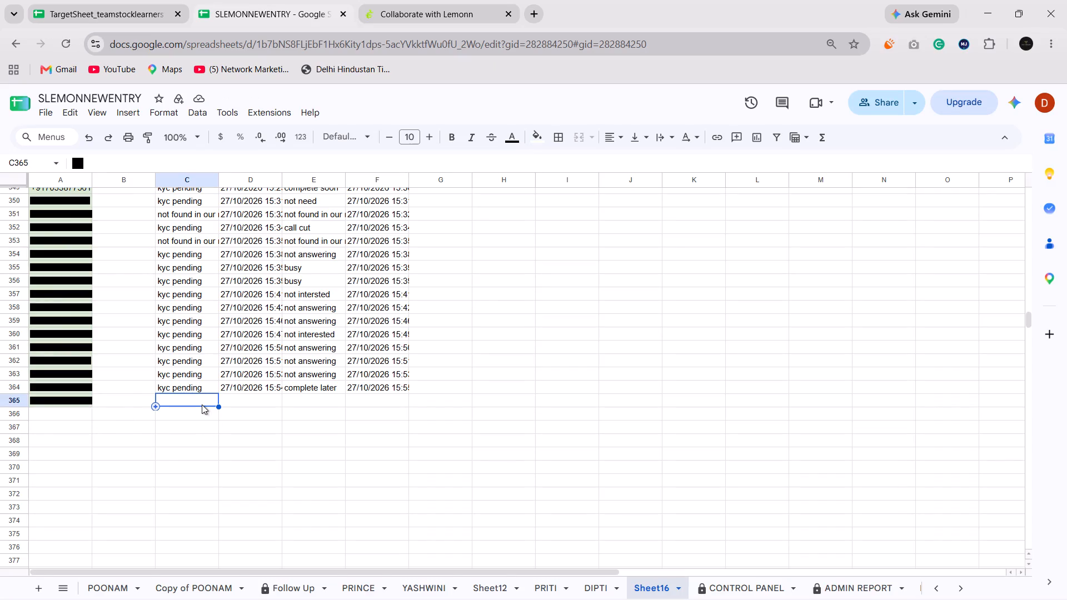
pyautogui.click(405, 0)
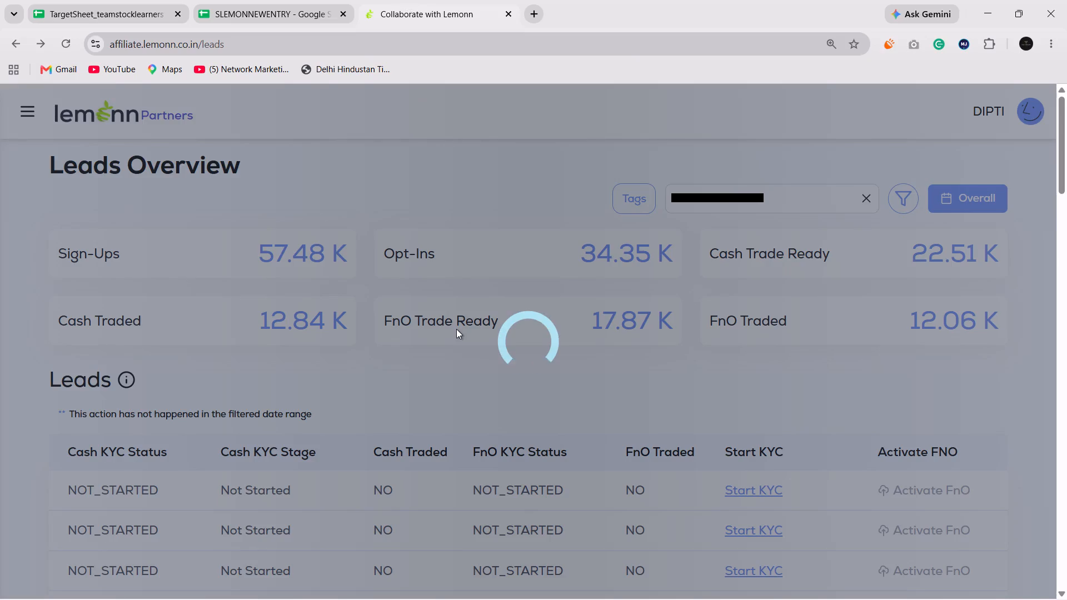
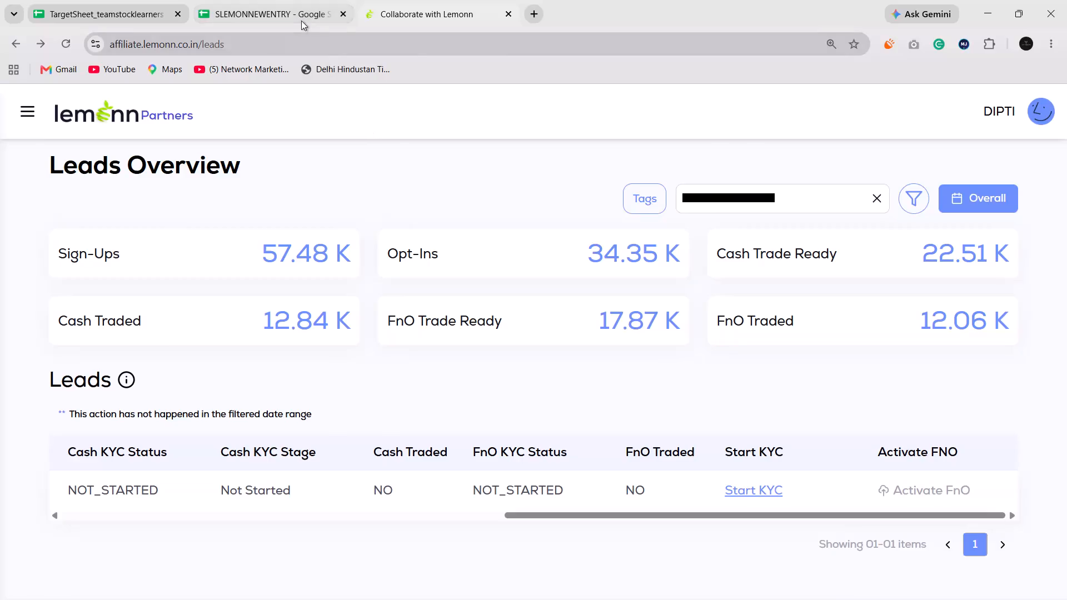
# Enter the status "kyc pending" in cell C365 of SLEMONNEWENTRY and move to the call outcome cell E365.
pyautogui.click(301, 21)
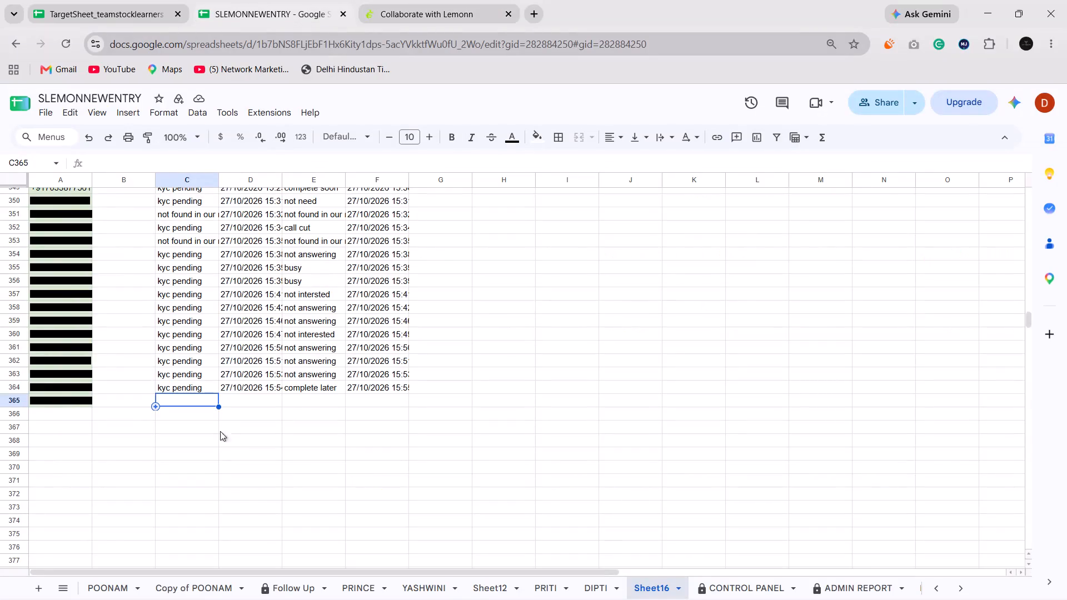
pyautogui.write('kyc po')
pyautogui.press('BackSpace')
pyautogui.write('endinng')
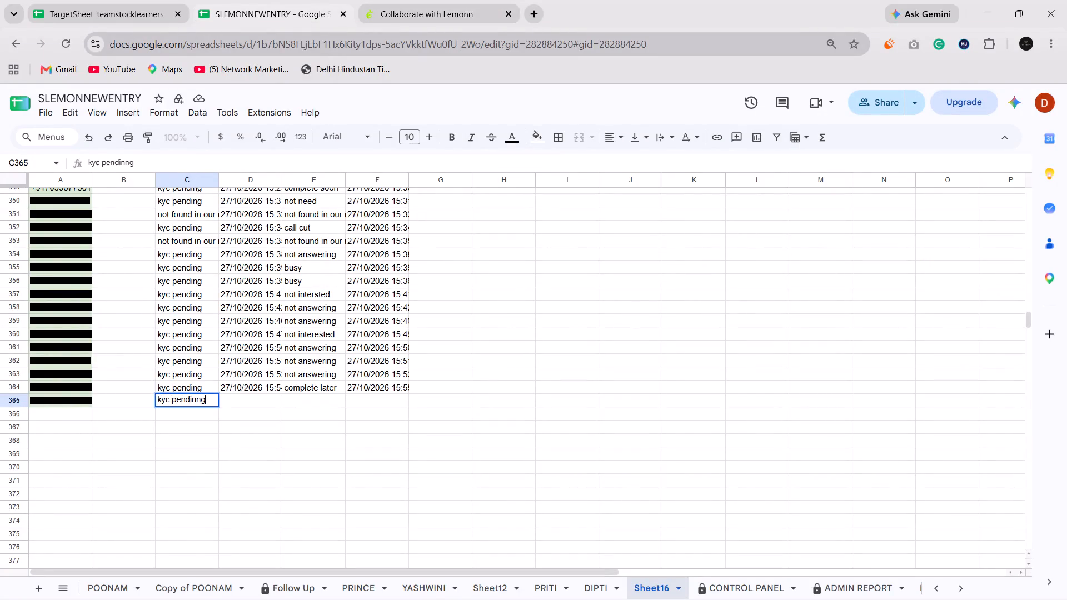
pyautogui.press('BackSpace')
pyautogui.press('BackSpace')
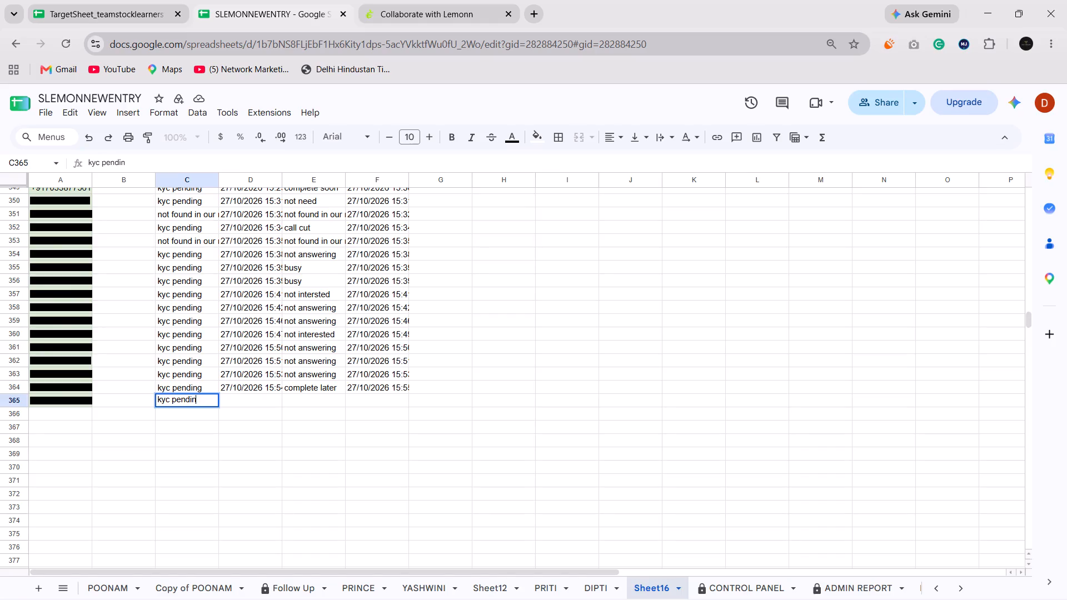
pyautogui.press('g')
pyautogui.press('Right')
pyautogui.press('Right')
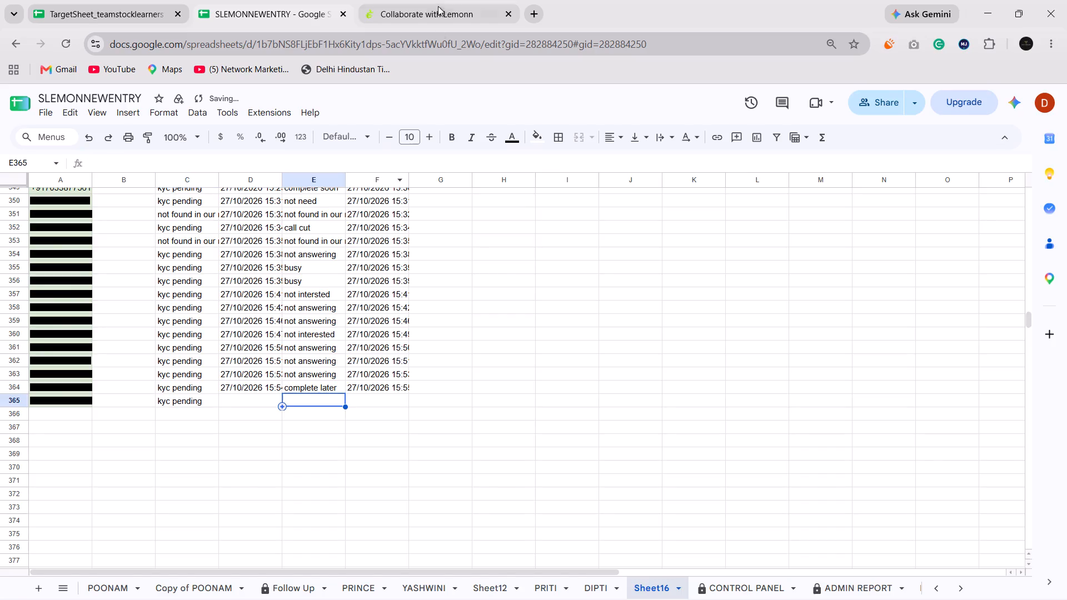
# Review the searched lead's details and KYC status on the Lemonn Partners site, then return to SLEMONNEWENTRY.
pyautogui.click(405, 1)
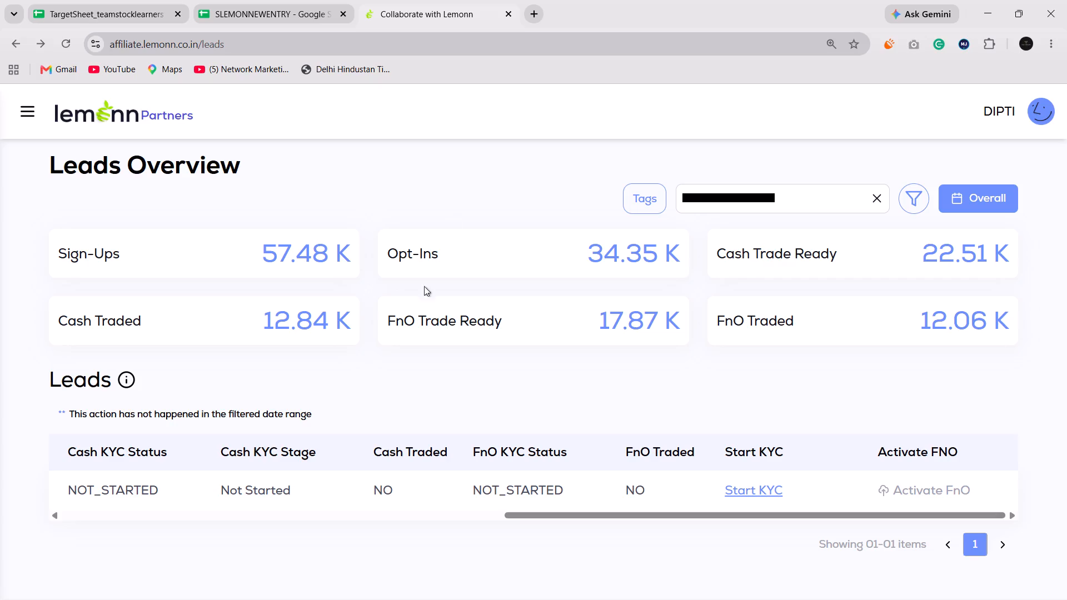
pyautogui.hscroll(12, 325, 497)
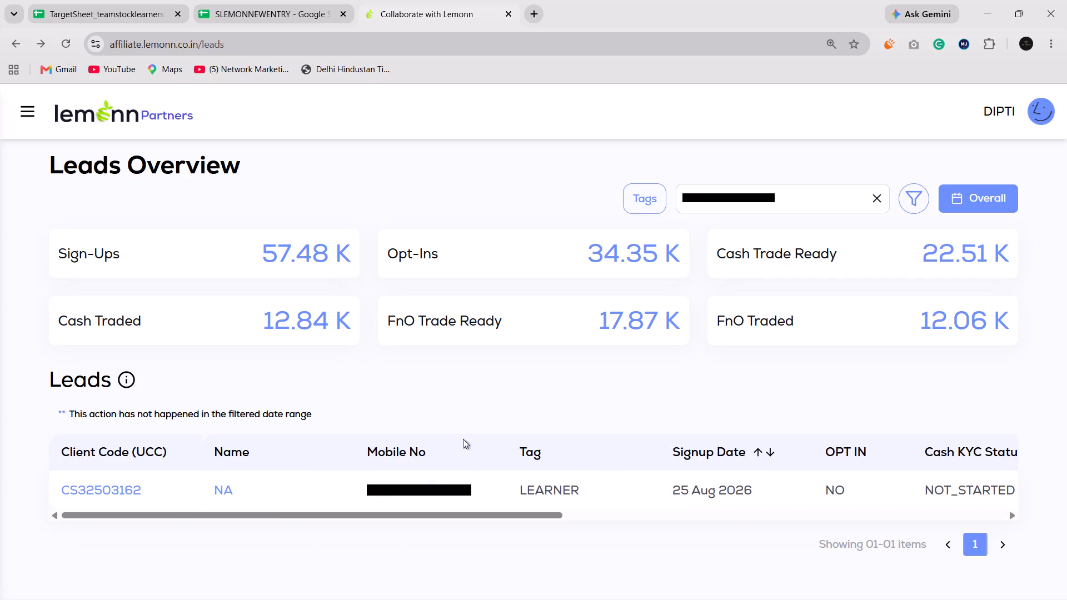
pyautogui.hscroll(-10, 515, 476)
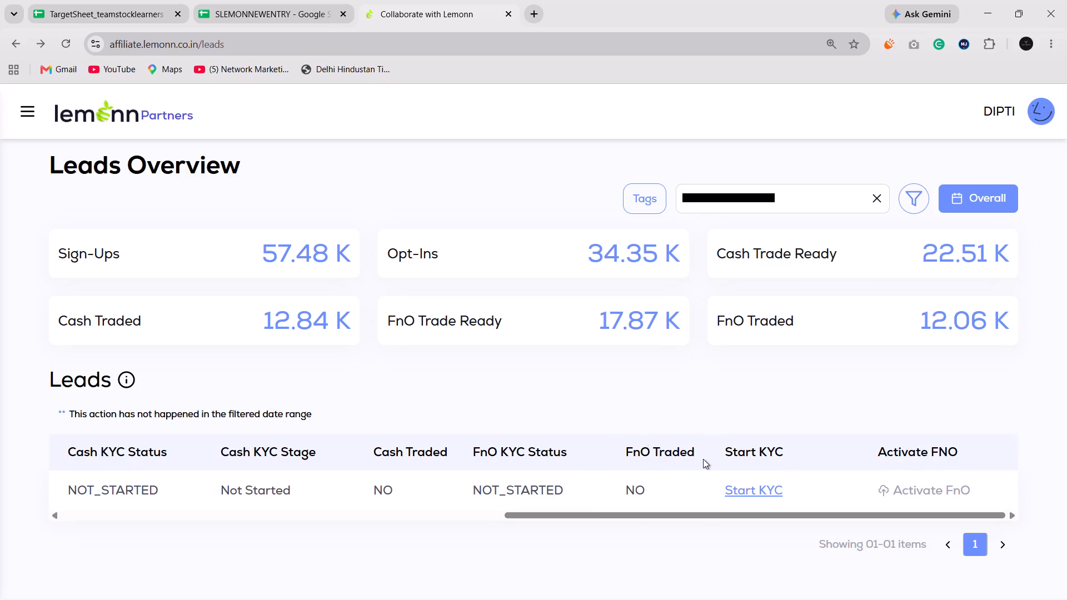
pyautogui.click(291, 0)
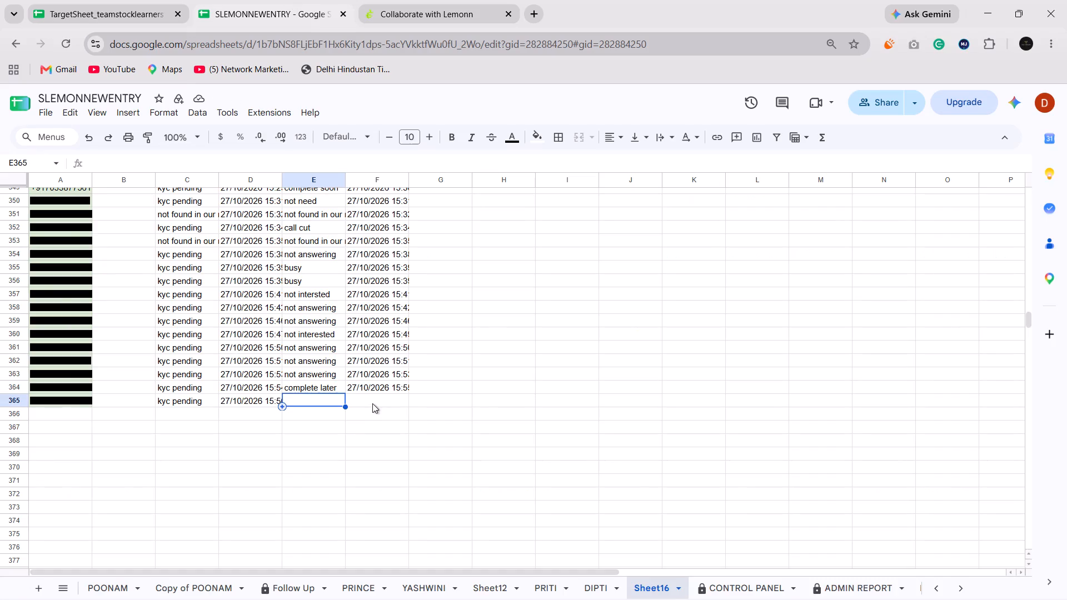
# Enter the call outcome "not interested" in cell E365 of SLEMONNEWENTRY and move to the empty cell A366.
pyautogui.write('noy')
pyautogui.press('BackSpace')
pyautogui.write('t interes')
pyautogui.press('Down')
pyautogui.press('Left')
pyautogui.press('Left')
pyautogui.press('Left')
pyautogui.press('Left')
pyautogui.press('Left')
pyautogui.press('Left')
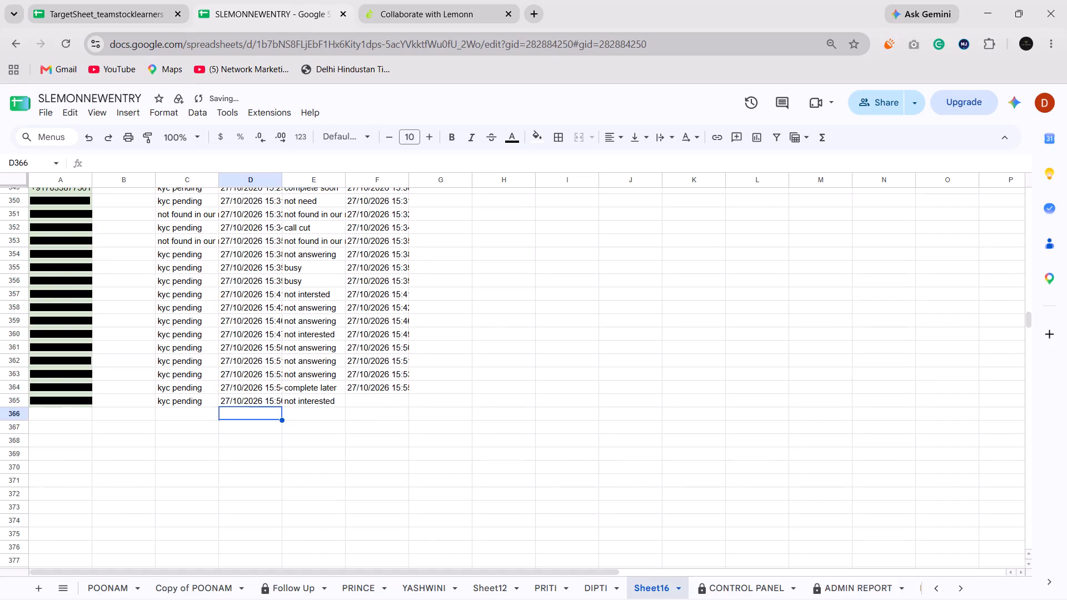
# Copy the mobile number from row 5002 of TargetSheet_teamstocklearners into cell A366 of SLEMONNEWENTRY, dismissing the WhatsApp notification.
pyautogui.click(139, 0)
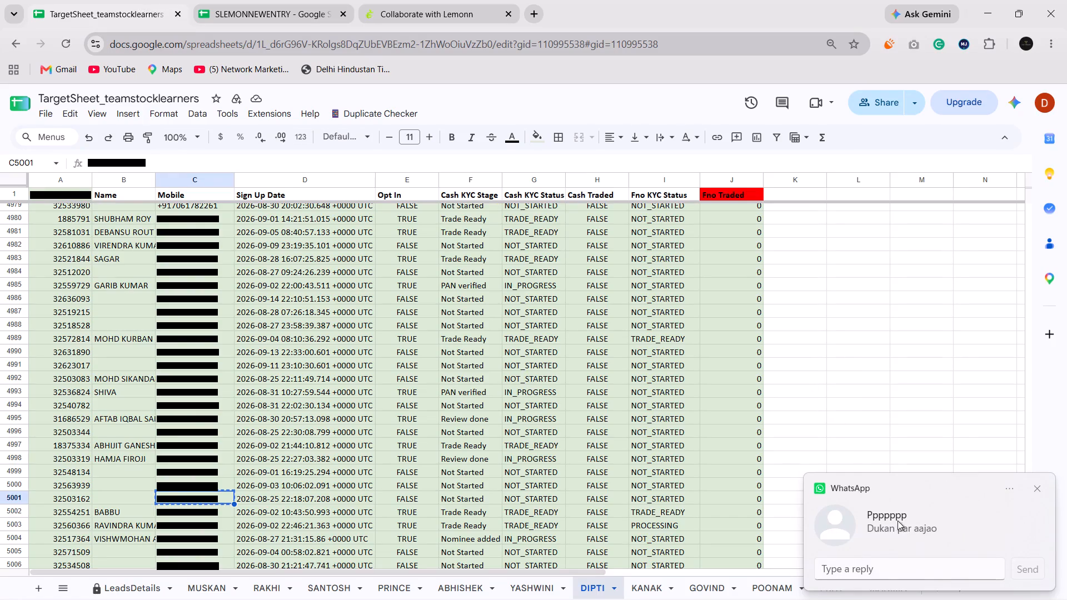
pyautogui.click(1036, 489)
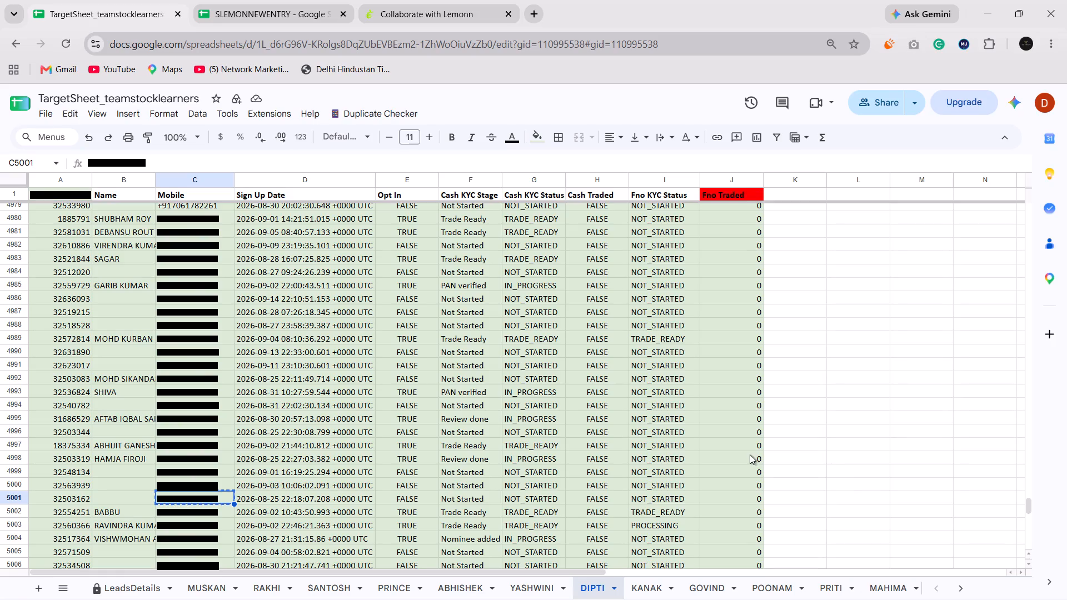
pyautogui.scroll(-2, 461, 404)
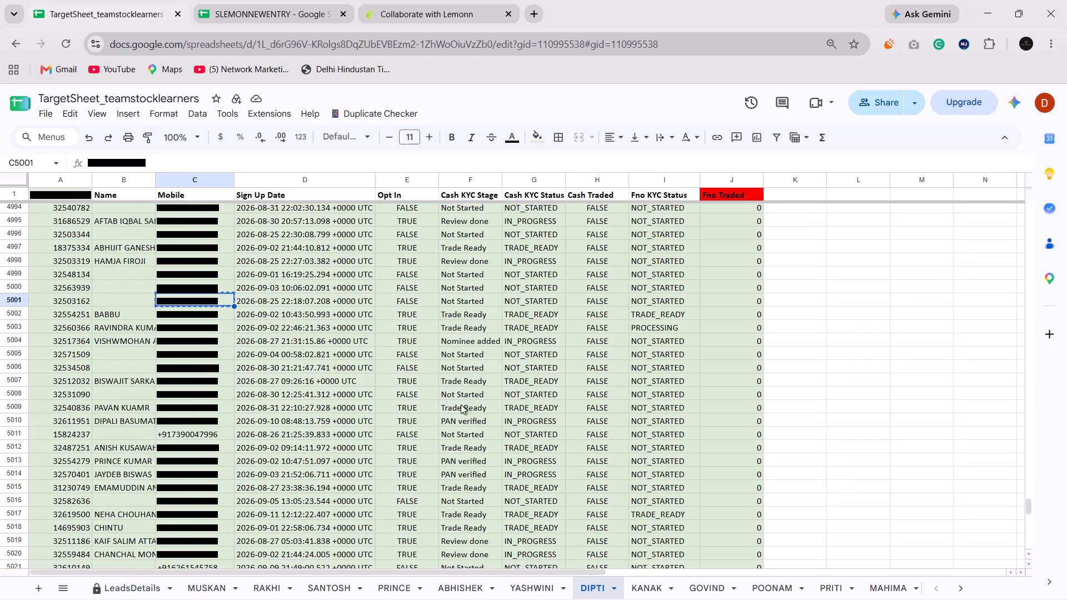
pyautogui.press('Down')
pyautogui.hotkey('ctrl', 'c')
pyautogui.keyDown('ctrl'); pyautogui.click(322, 0); pyautogui.keyUp('ctrl')
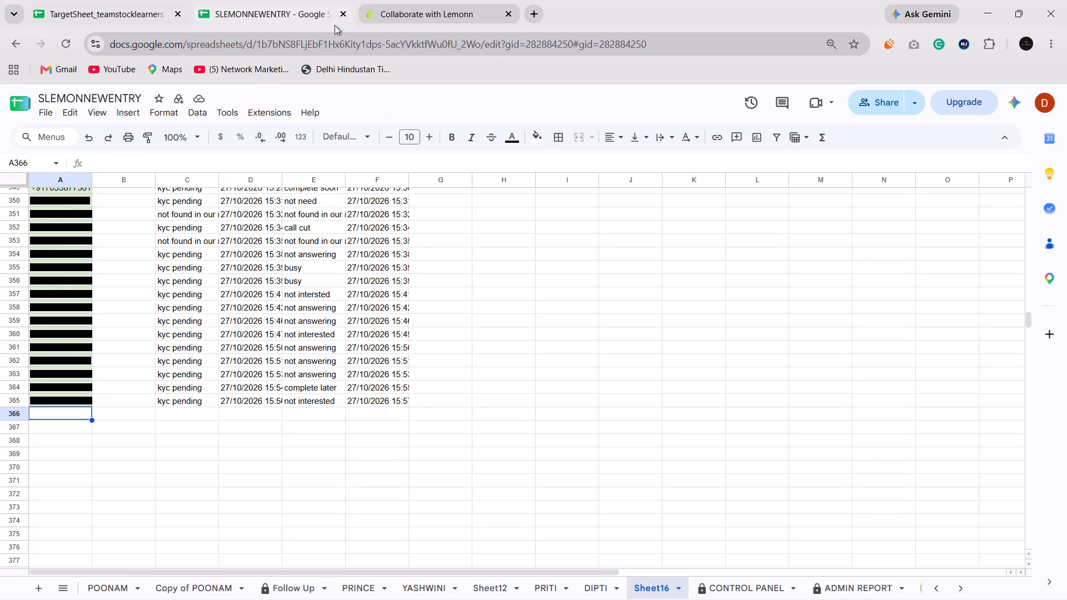
pyautogui.hotkey('ctrl', 'v')
# Search the leads on the Lemonn Partners site for the mobile number copied from row 5002, replacing the previous search.
pyautogui.keyDown('ctrl'); pyautogui.click(499, 10); pyautogui.keyUp('ctrl')
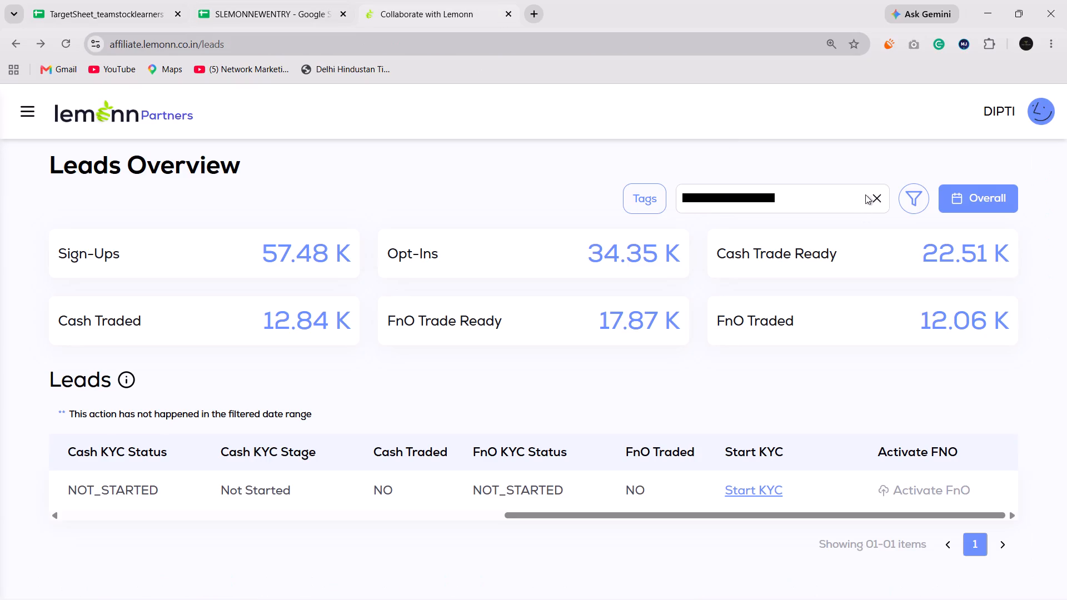
pyautogui.keyDown('ctrl'); pyautogui.click(876, 193); pyautogui.keyUp('ctrl')
pyautogui.hotkey('ctrl', 'v')
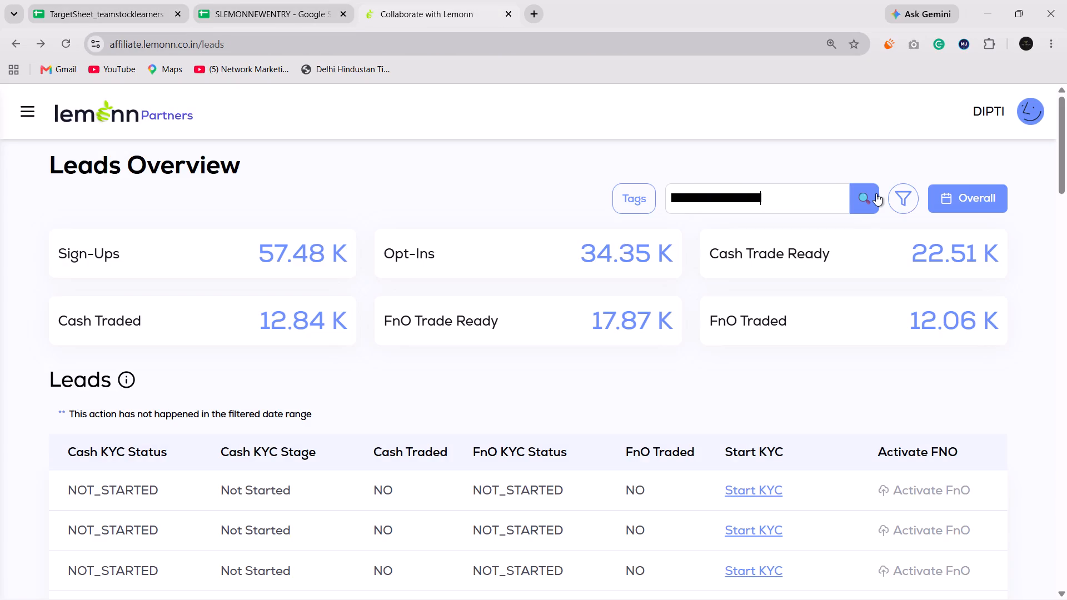
pyautogui.hotkey('ctrl', 'Return')
pyautogui.press('Return')
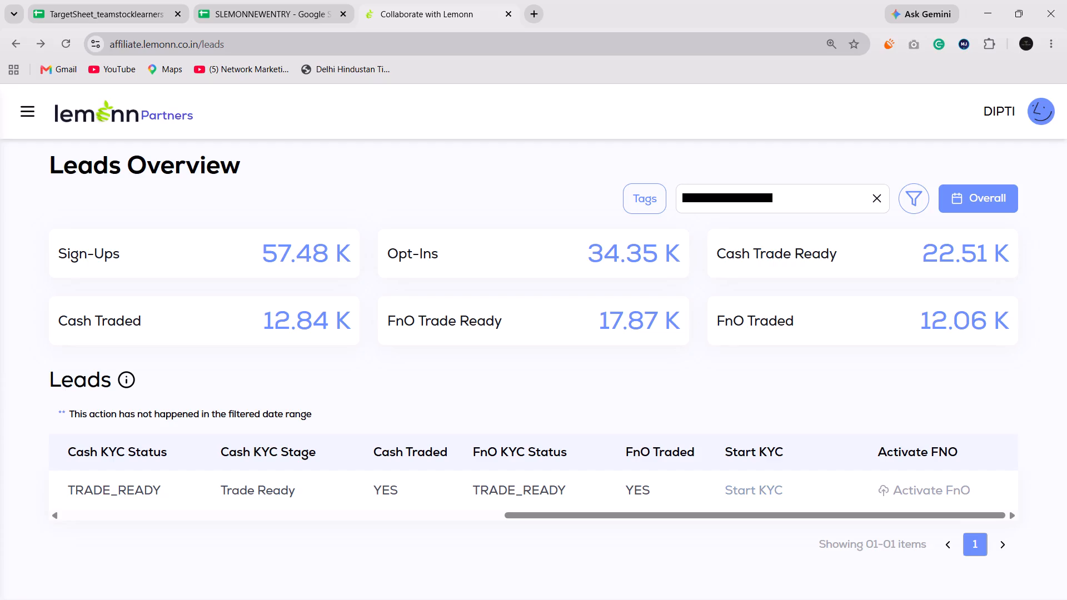
# Enter the status "kyc pending" in cell C366 of SLEMONNEWENTRY.
pyautogui.click(327, 0)
pyautogui.click(196, 420)
pyautogui.write('kyc pending')
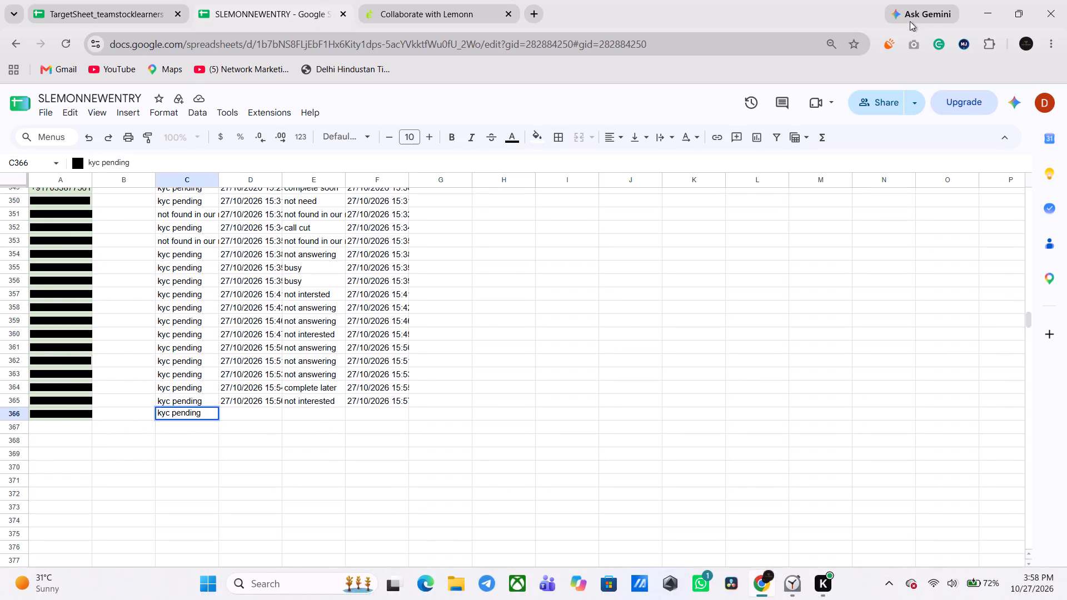
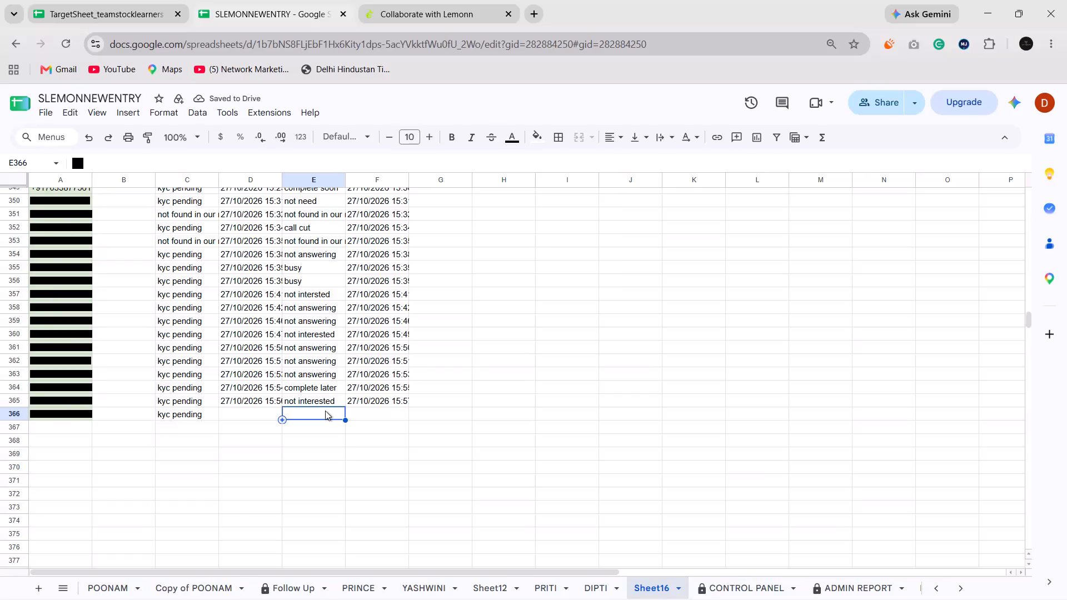
# Recheck the lead's trading status on the Lemonn Partners site and enter the call outcome "already traded" in cell E366 of SLEMONNEWENTRY.
pyautogui.click(445, 0)
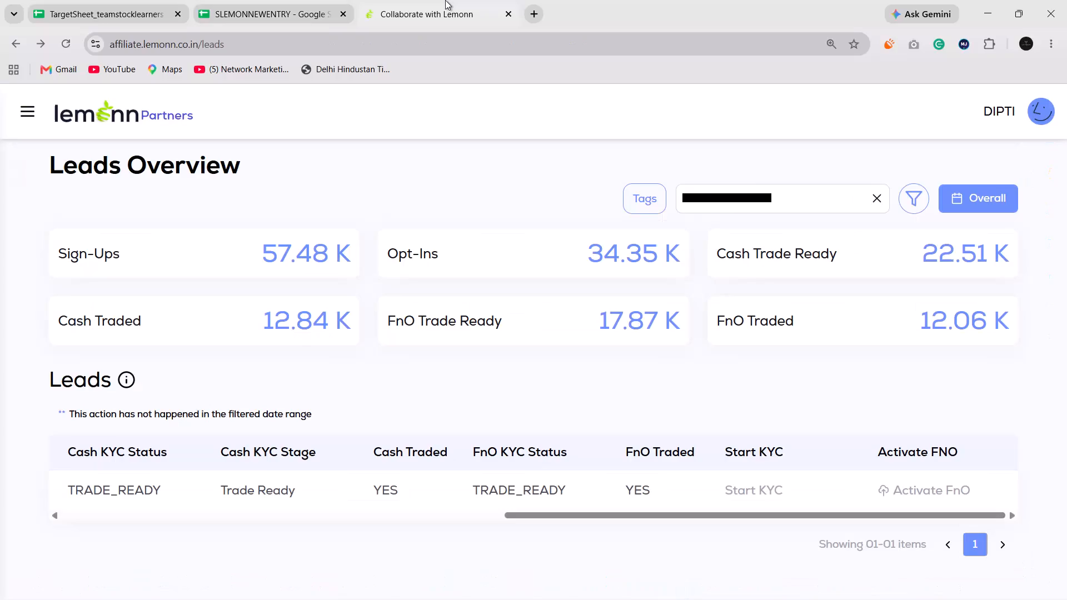
pyautogui.click(316, 0)
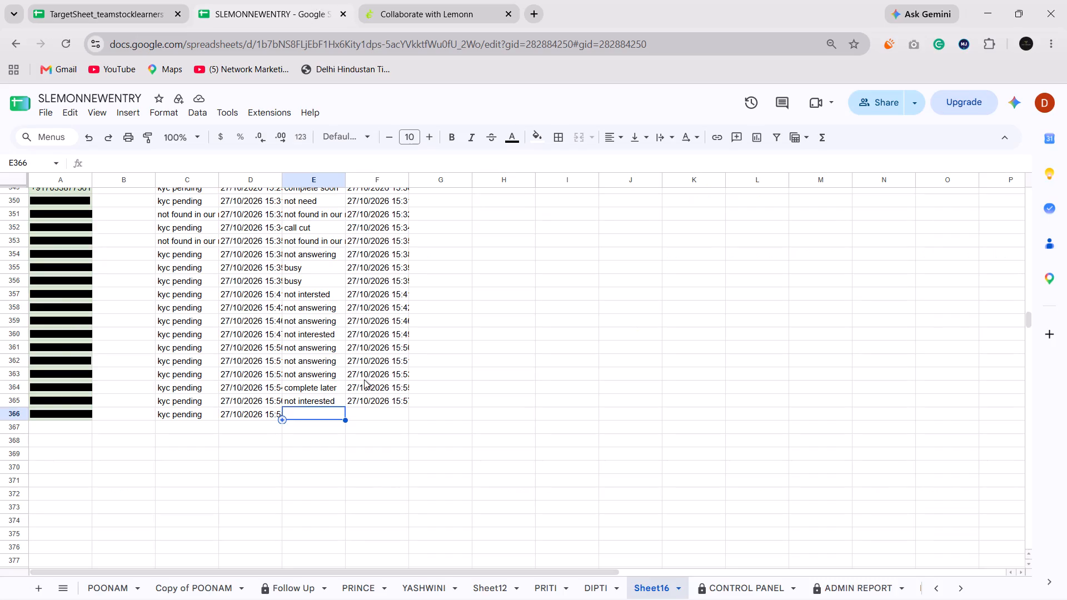
pyautogui.write('alrea')
pyautogui.press('Down')
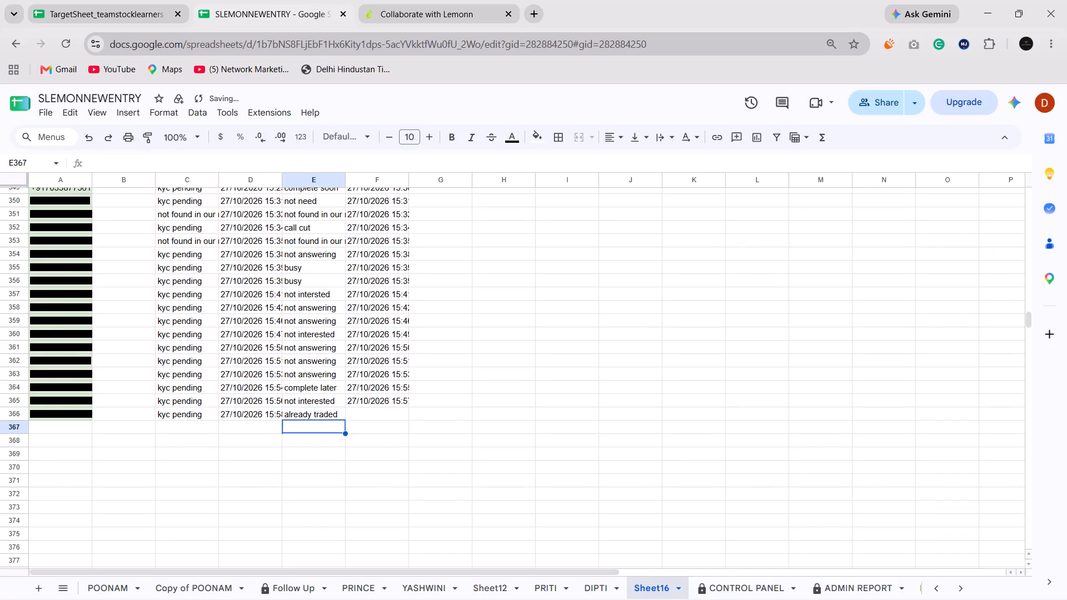
# Copy the next lead's mobile number from cell C5003 of TargetSheet_teamstocklearners into cell A367 of SLEMONNEWENTRY.
pyautogui.press('Left')
pyautogui.press('Left')
pyautogui.press('Left')
pyautogui.press('Left')
pyautogui.press('Left')
pyautogui.press('Left')
pyautogui.press('Left')
pyautogui.click(118, 0)
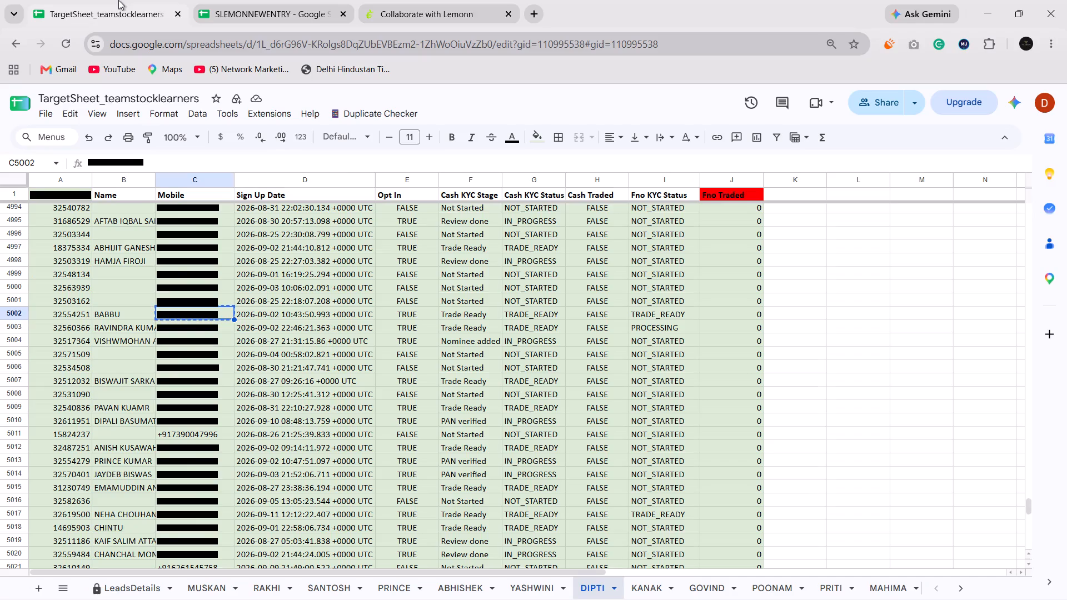
pyautogui.press('Down')
pyautogui.hotkey('ctrl', 'c')
pyautogui.keyDown('ctrl'); pyautogui.click(254, 0); pyautogui.keyUp('ctrl')
pyautogui.hotkey('ctrl', 'v')
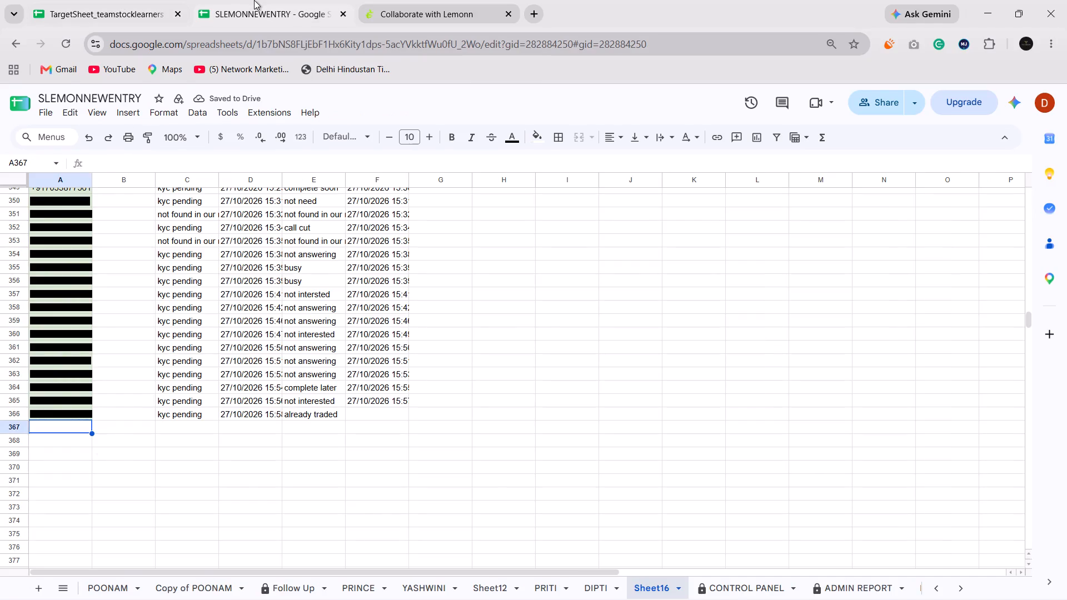
# Replace the previous lead search on the Lemonn Partners site with a search for the copied mobile number.
pyautogui.keyDown('ctrl'); pyautogui.click(410, 0); pyautogui.keyUp('ctrl')
pyautogui.keyDown('ctrl'); pyautogui.click(874, 199); pyautogui.keyUp('ctrl')
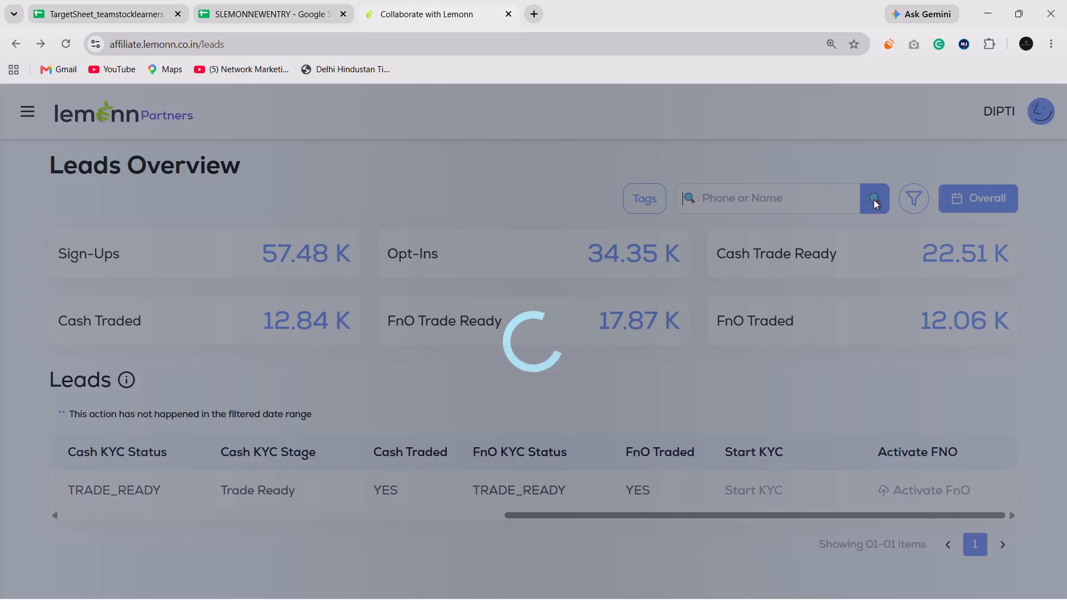
pyautogui.hotkey('ctrl', 'v')
pyautogui.press('Return')
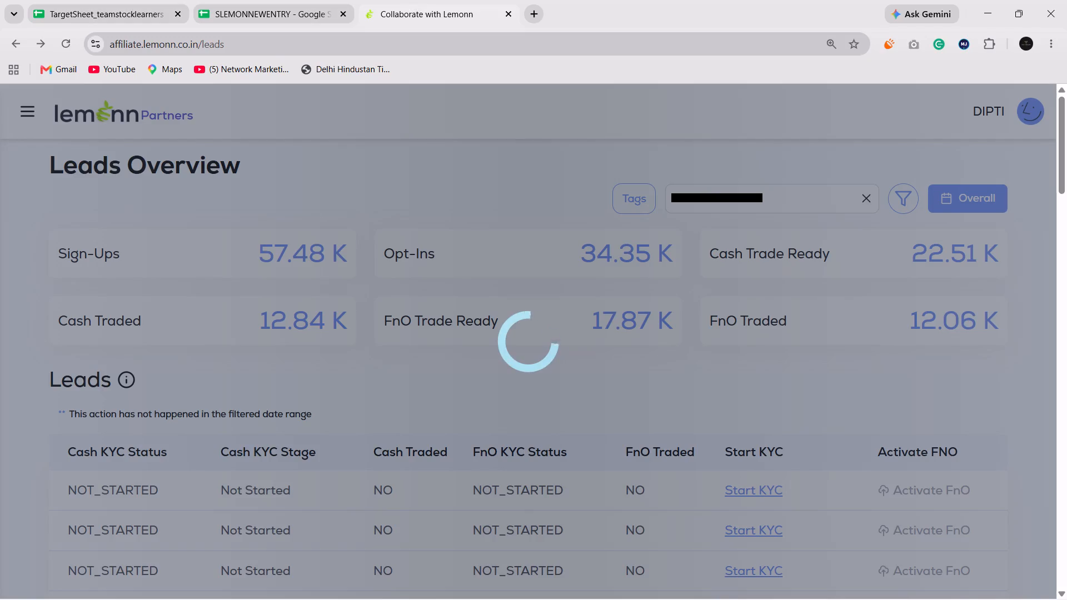
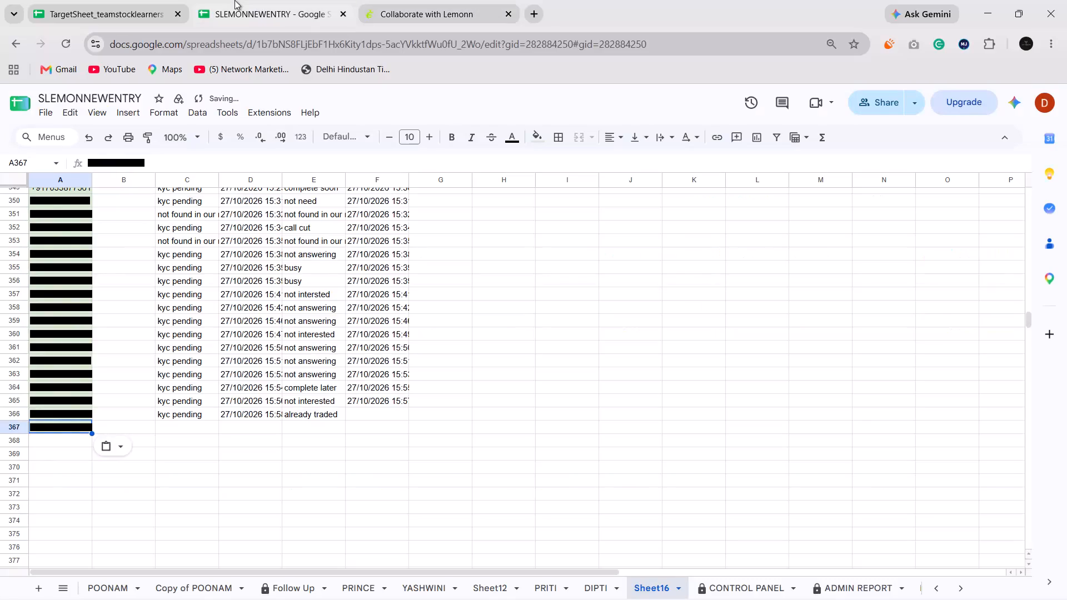
# Enter the status "trade ready" for the lead in cell C367 of SLEMONNEWENTRY.
pyautogui.press('Right')
pyautogui.press('Right')
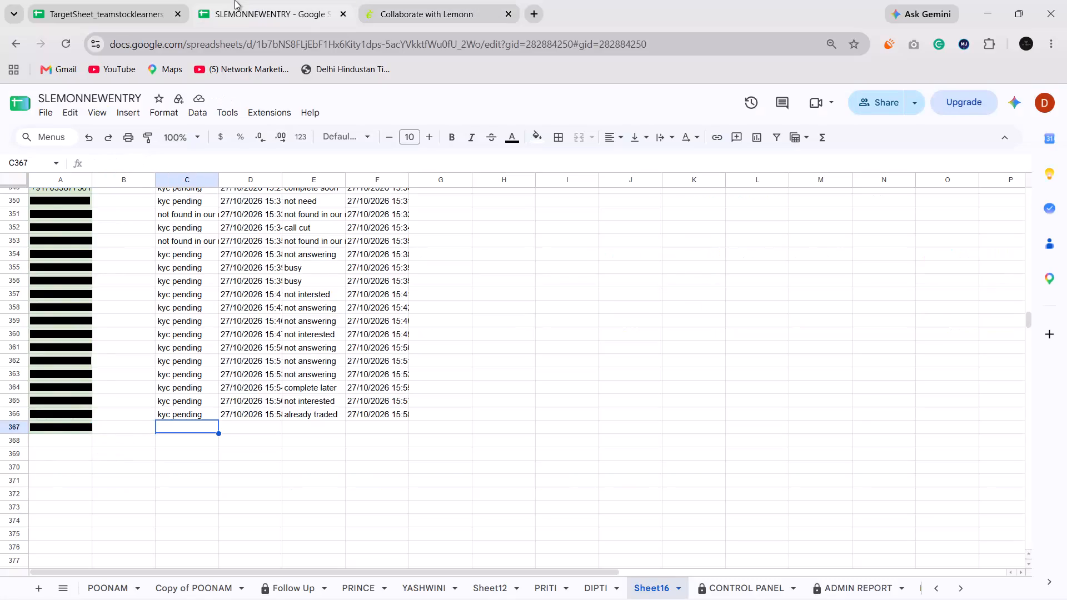
pyautogui.write('trade rea')
pyautogui.press('Right')
# Recheck the lead on the Lemonn Partners site and enter the call outcome "not answering" in cell E367 of SLEMONNEWENTRY.
pyautogui.press('Right')
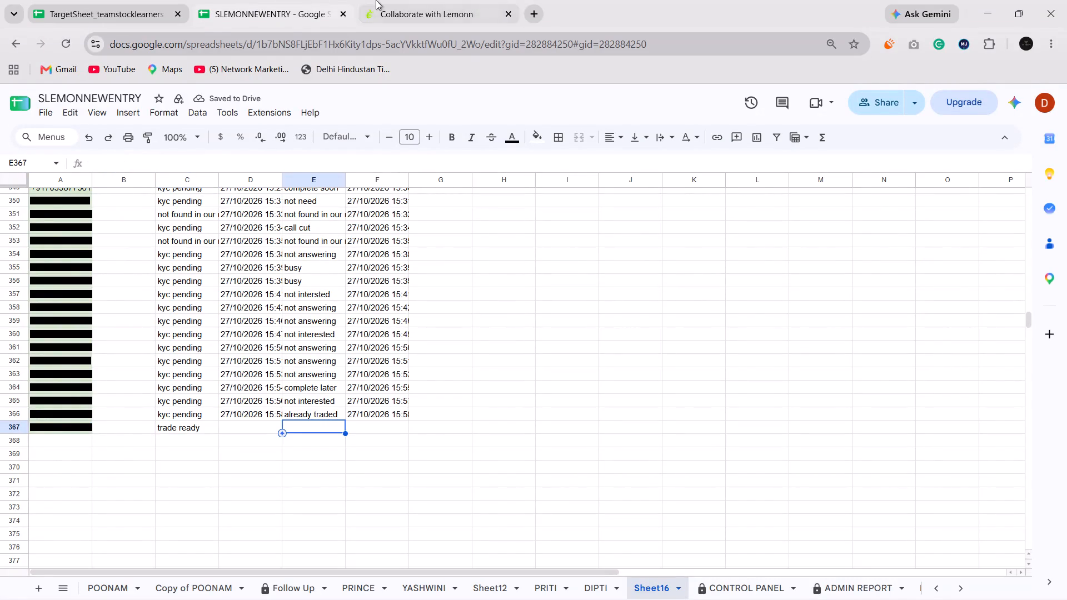
pyautogui.click(376, 0)
pyautogui.click(260, 0)
pyautogui.write('not answering')
pyautogui.press('Down')
# Copy the next lead's mobile number from cell C5004 of TargetSheet_teamstocklearners into cell A368 of SLEMONNEWENTRY.
pyautogui.press('Left')
pyautogui.press('Left')
pyautogui.press('Left')
pyautogui.press('Left')
pyautogui.press('Left')
pyautogui.press('Left')
pyautogui.press('Left')
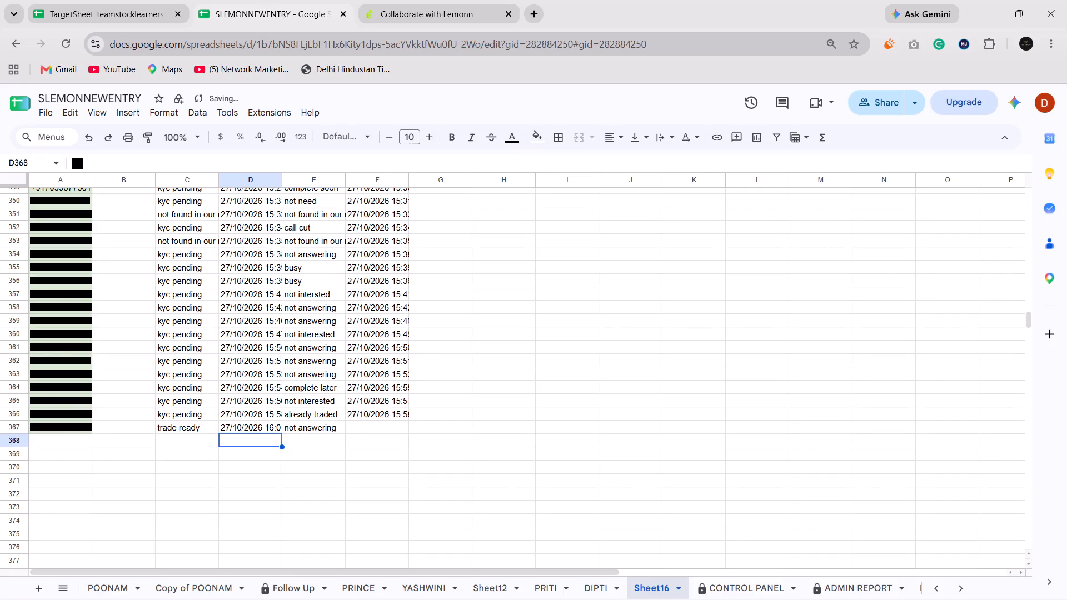
pyautogui.click(124, 1)
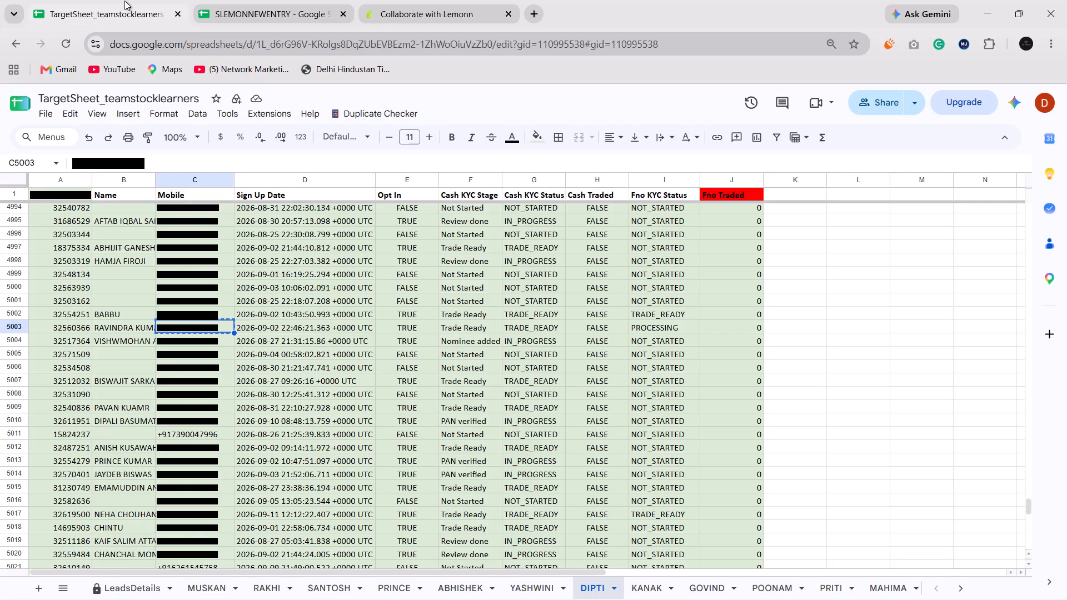
pyautogui.press('Left')
pyautogui.press('Down')
pyautogui.press('Right')
pyautogui.hotkey('ctrl', 'c')
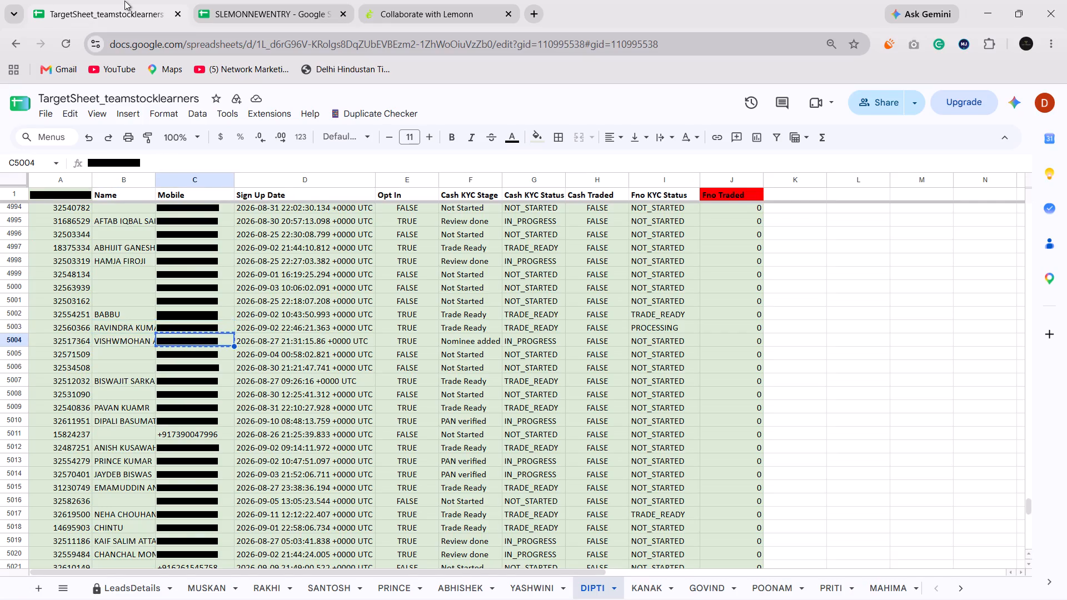
pyautogui.keyDown('ctrl'); pyautogui.click(237, 0); pyautogui.keyUp('ctrl')
pyautogui.hotkey('ctrl', 'v')
# Replace the previous lead search on the Lemonn Partners site with a search for the copied mobile number.
pyautogui.keyDown('ctrl'); pyautogui.click(424, 0); pyautogui.keyUp('ctrl')
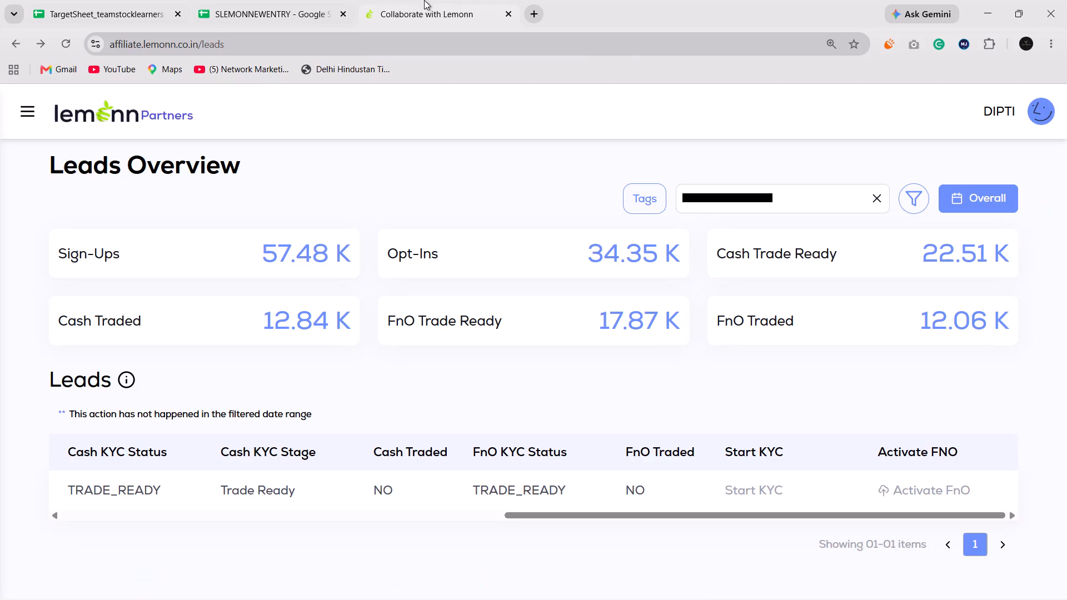
pyautogui.keyDown('ctrl'); pyautogui.click(871, 197); pyautogui.keyUp('ctrl')
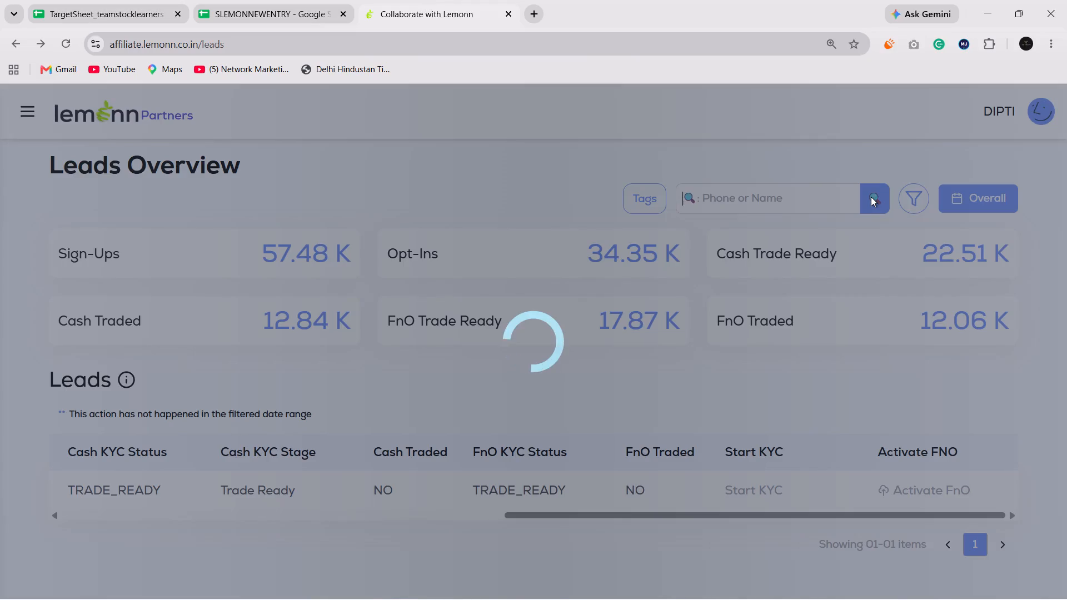
pyautogui.hotkey('ctrl', 'v')
pyautogui.press('Return')
pyautogui.press('Return')
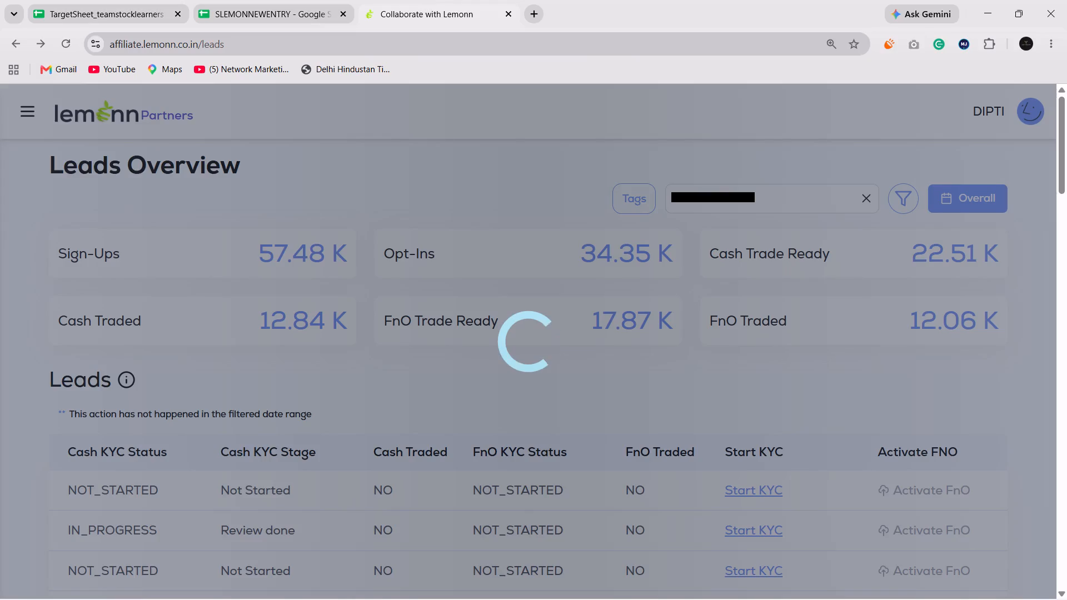
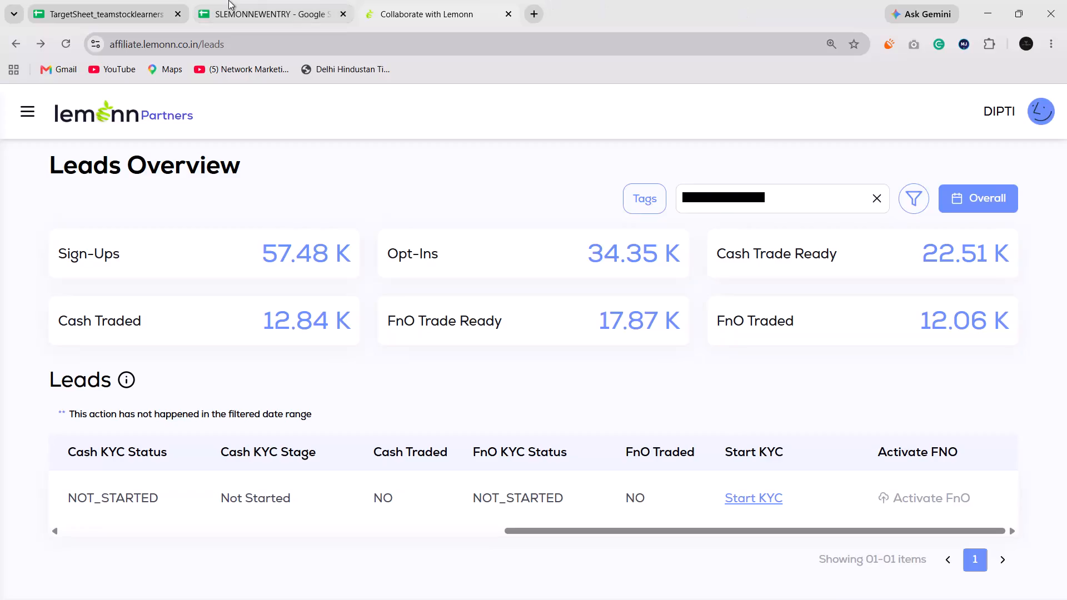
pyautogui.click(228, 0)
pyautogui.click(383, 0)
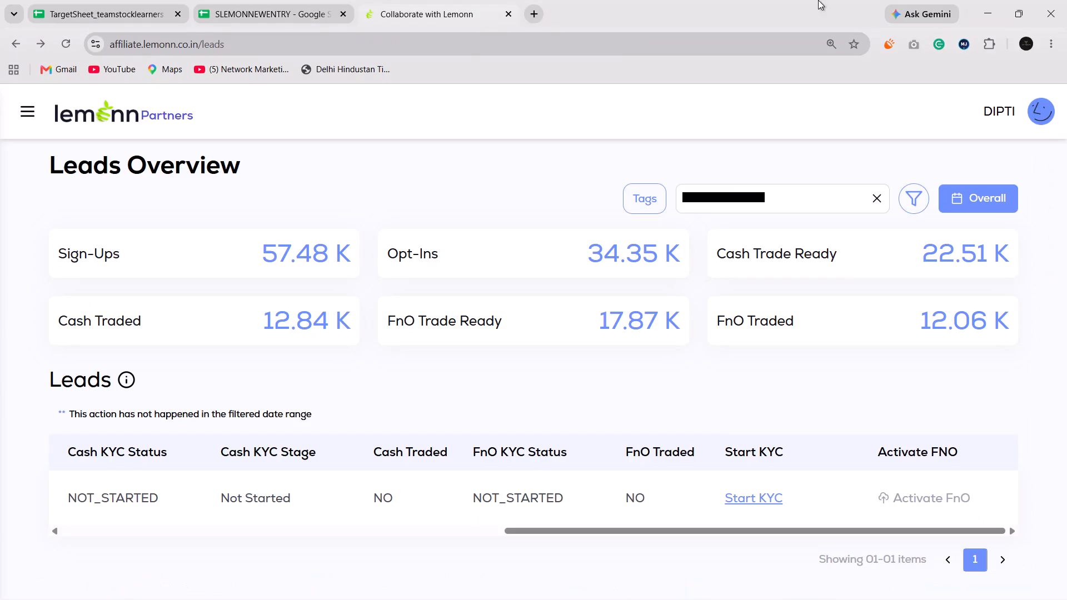
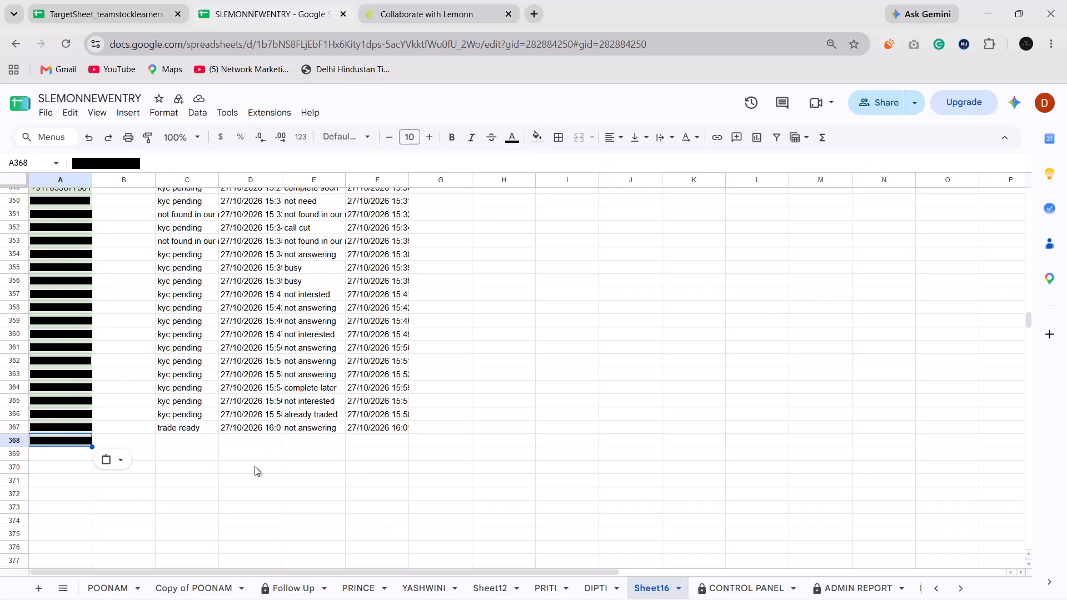
# Log row 368 in SLEMONNEWENTRY with the status "kyc pending" and the call outcome "not connected".
pyautogui.scroll(-2, 255, 466)
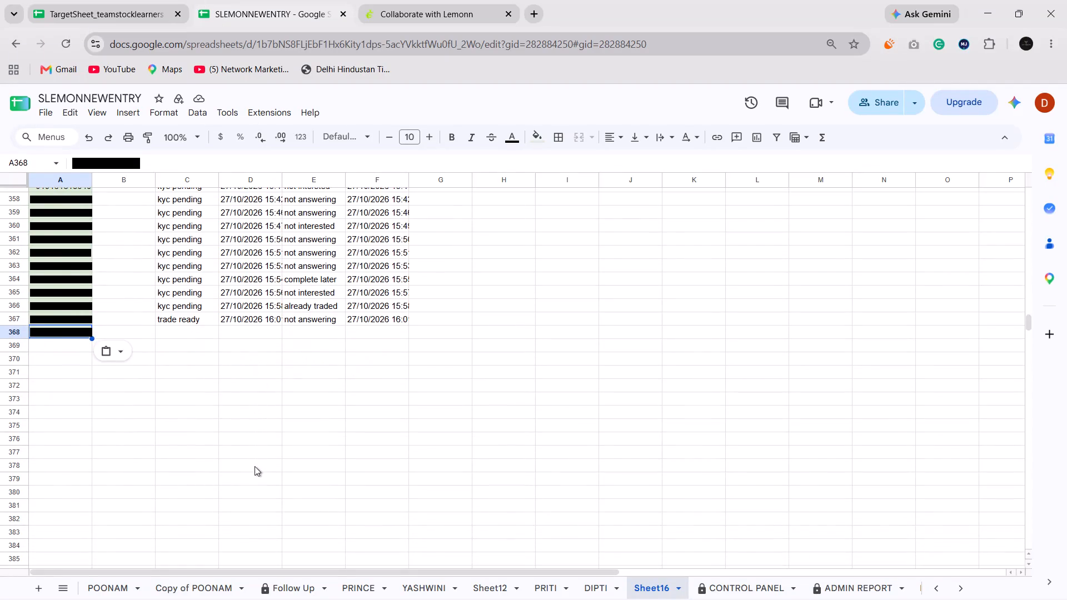
pyautogui.click(402, 0)
pyautogui.click(228, 0)
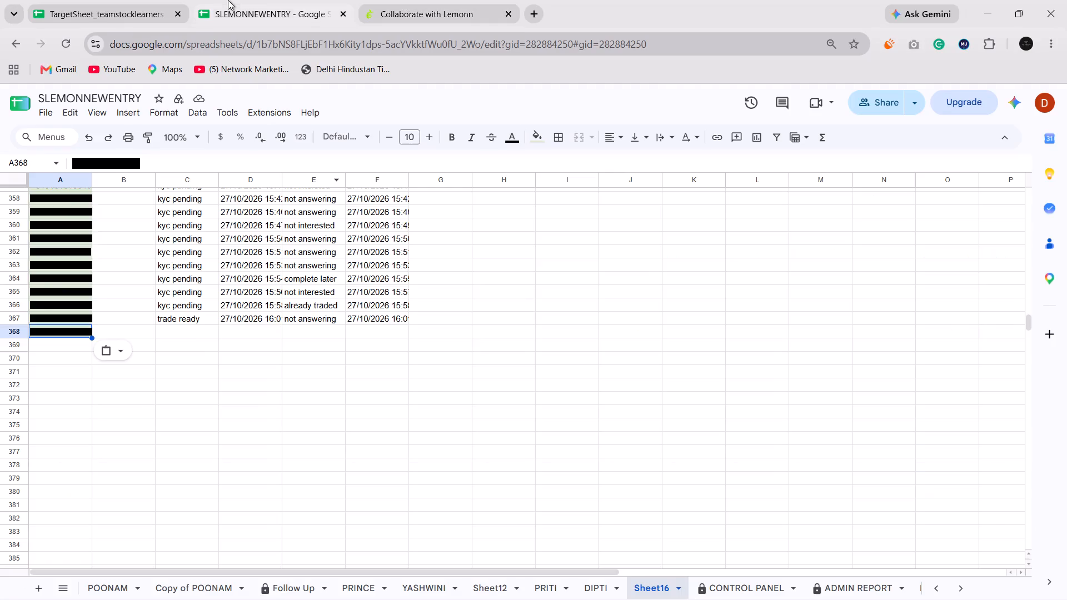
pyautogui.click(180, 331)
pyautogui.write('kyc pending')
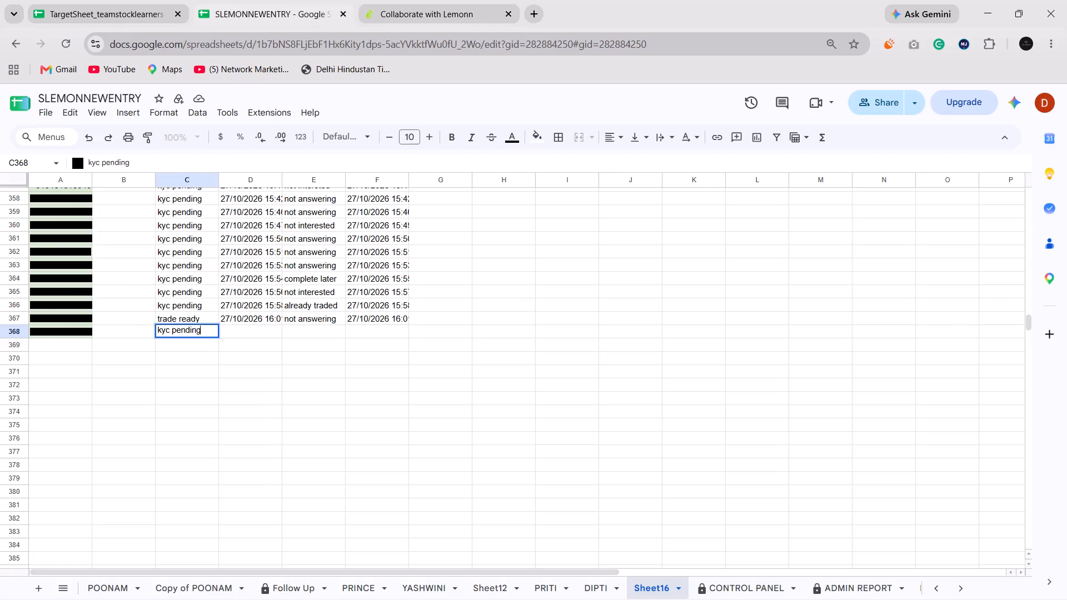
pyautogui.press('Right')
pyautogui.press('Right')
pyautogui.write('not connec')
pyautogui.press('Down')
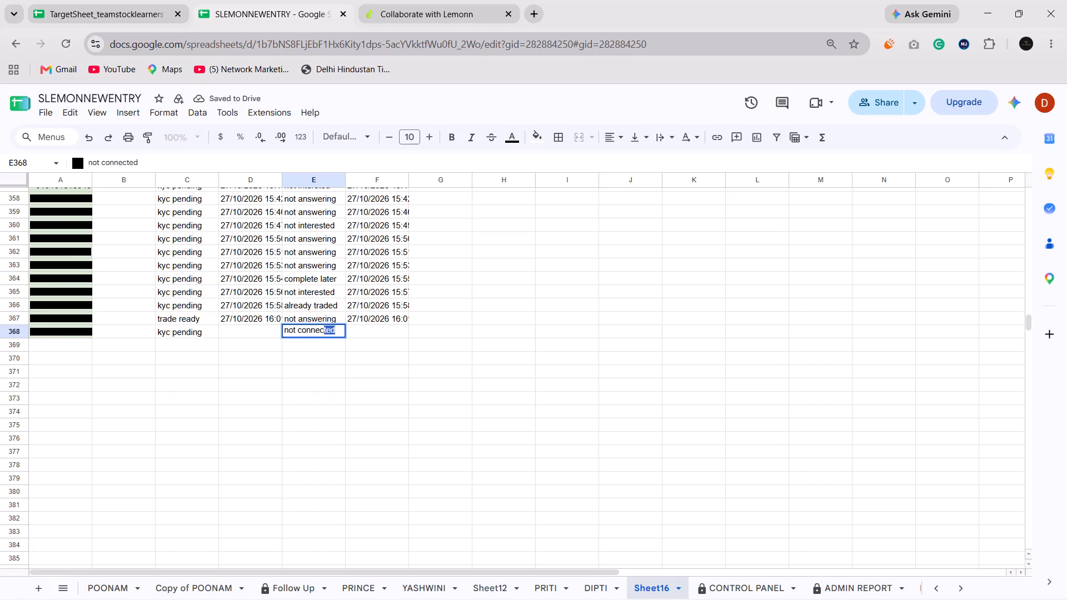
# Copy the next lead's mobile number from C5005 of TargetSheet_teamstocklearners' DIPTI sheet into A369 of SLEMONNEWENTRY.
pyautogui.press('Left')
pyautogui.press('Left')
pyautogui.press('Left')
pyautogui.press('Left')
pyautogui.press('Left')
pyautogui.press('Left')
pyautogui.press('Left')
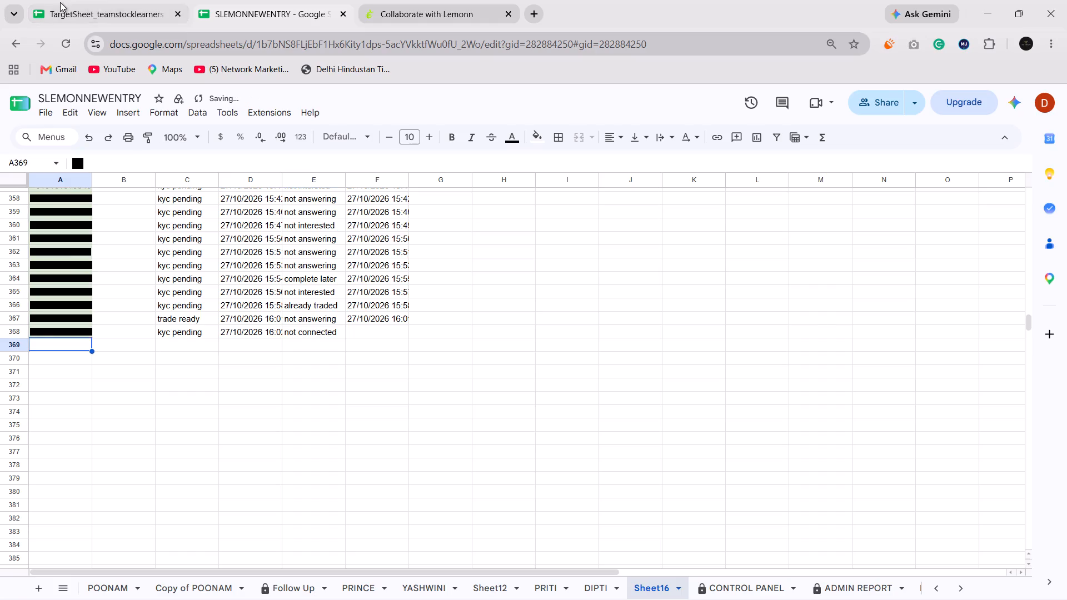
pyautogui.click(60, 2)
pyautogui.press('Down')
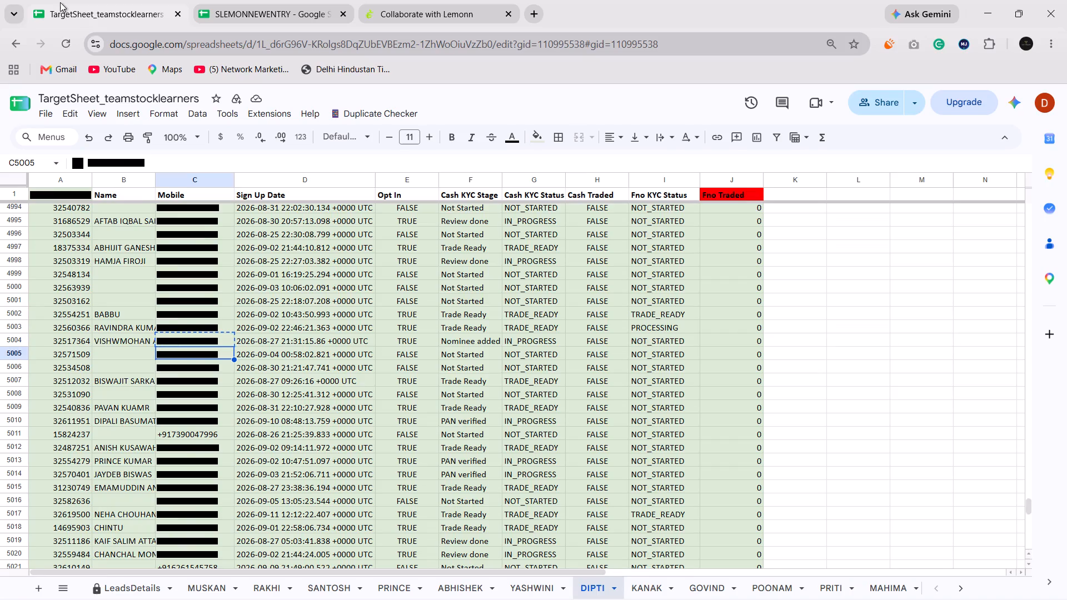
pyautogui.hotkey('ctrl', 'c')
pyautogui.keyDown('ctrl'); pyautogui.click(192, 1); pyautogui.keyUp('ctrl')
pyautogui.hotkey('ctrl', 'v')
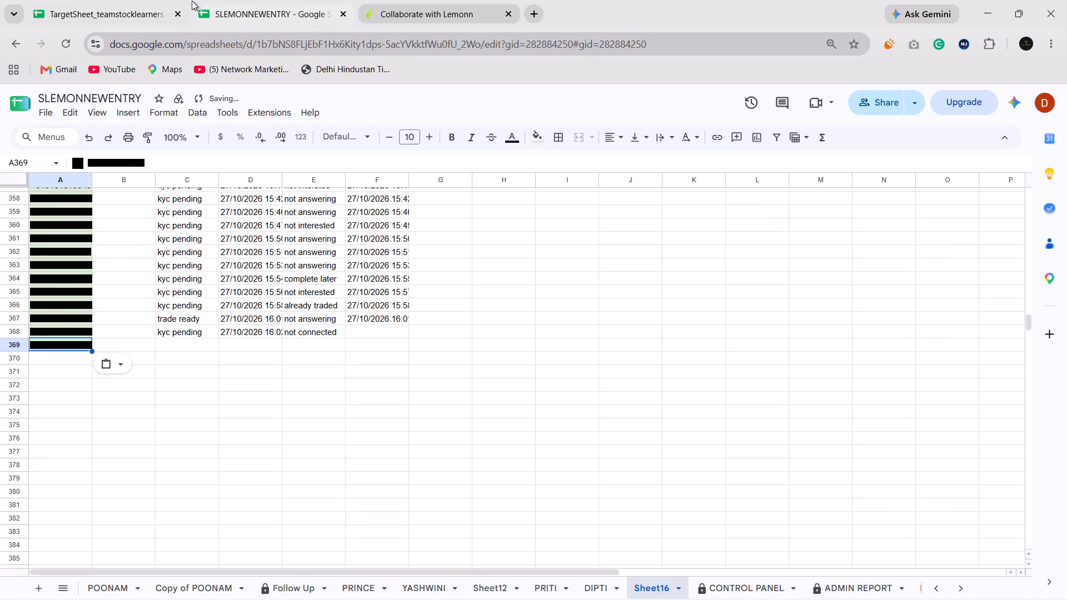
# Switch to Lemonn Partners and replace the leads search with the copied mobile number to look up its KYC status.
pyautogui.keyDown('ctrl'); pyautogui.click(467, 0); pyautogui.keyUp('ctrl')
pyautogui.keyDown('ctrl'); pyautogui.click(877, 193); pyautogui.keyUp('ctrl')
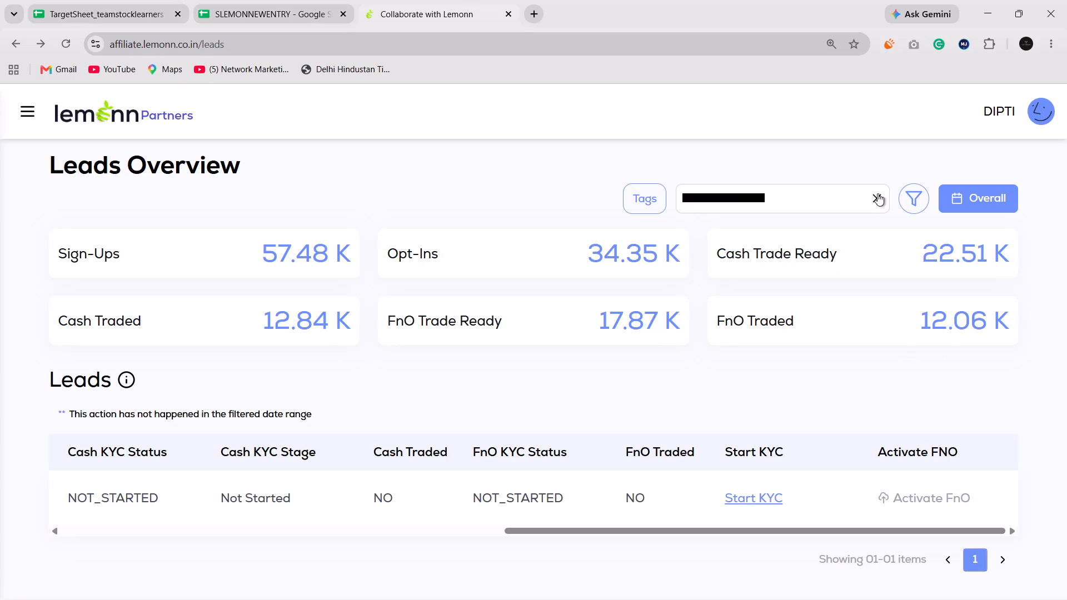
pyautogui.hotkey('ctrl', 'v')
pyautogui.press('Return')
pyautogui.press('Return')
pyautogui.press('Return')
pyautogui.press('Return')
pyautogui.press('Return')
pyautogui.press('Return')
pyautogui.press('Return')
pyautogui.press('Return')
pyautogui.press('Return')
pyautogui.press('Return')
pyautogui.press('Return')
pyautogui.press('Return')
pyautogui.press('Return')
pyautogui.press('Return')
pyautogui.press('Return')
pyautogui.press('Return')
pyautogui.press('Return')
pyautogui.press('Return')
pyautogui.press('Return')
pyautogui.press('Return')
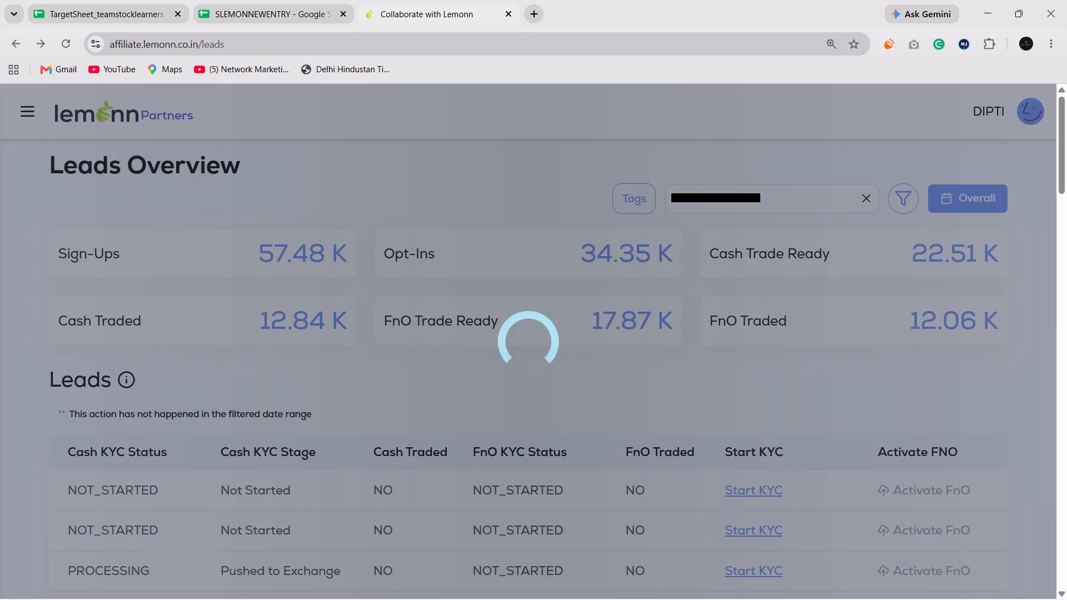
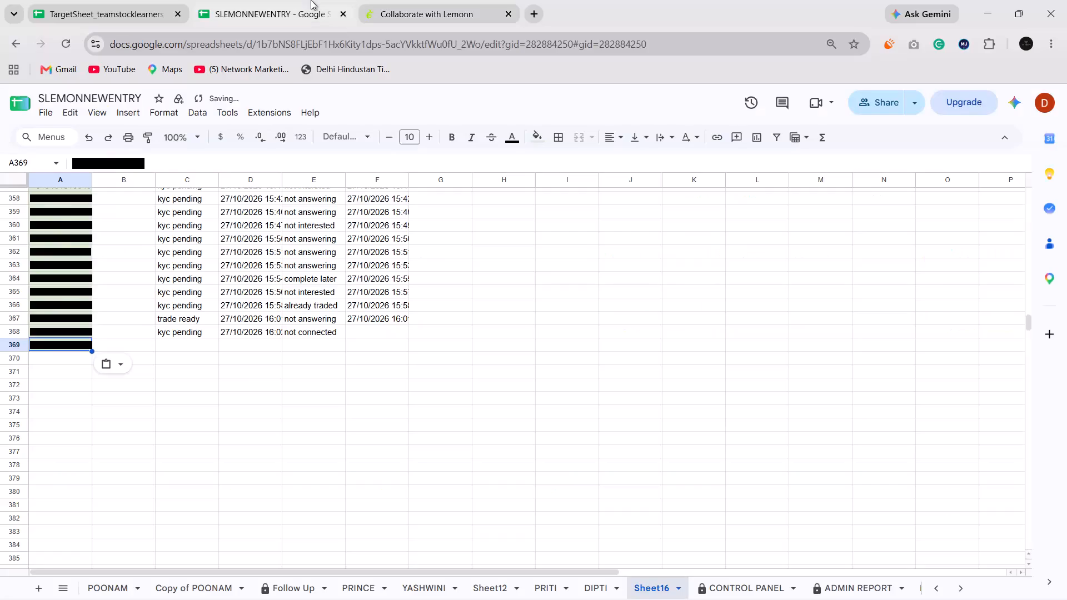
# Log row 369 in SLEMONNEWENTRY with the status "kyc pending" and the call outcome "switched off".
pyautogui.click(201, 352)
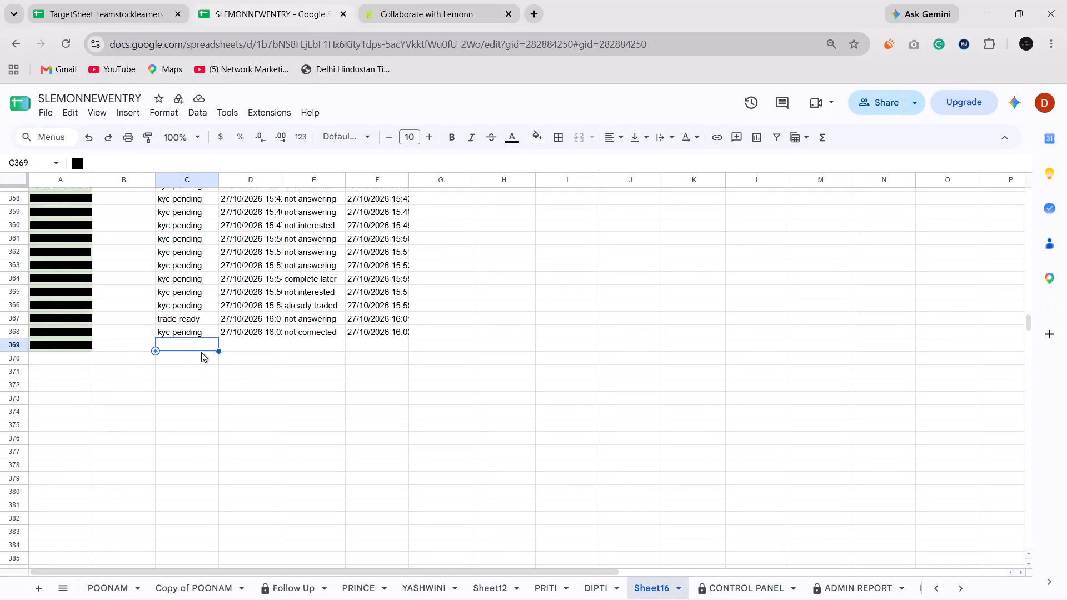
pyautogui.write('kyc pending')
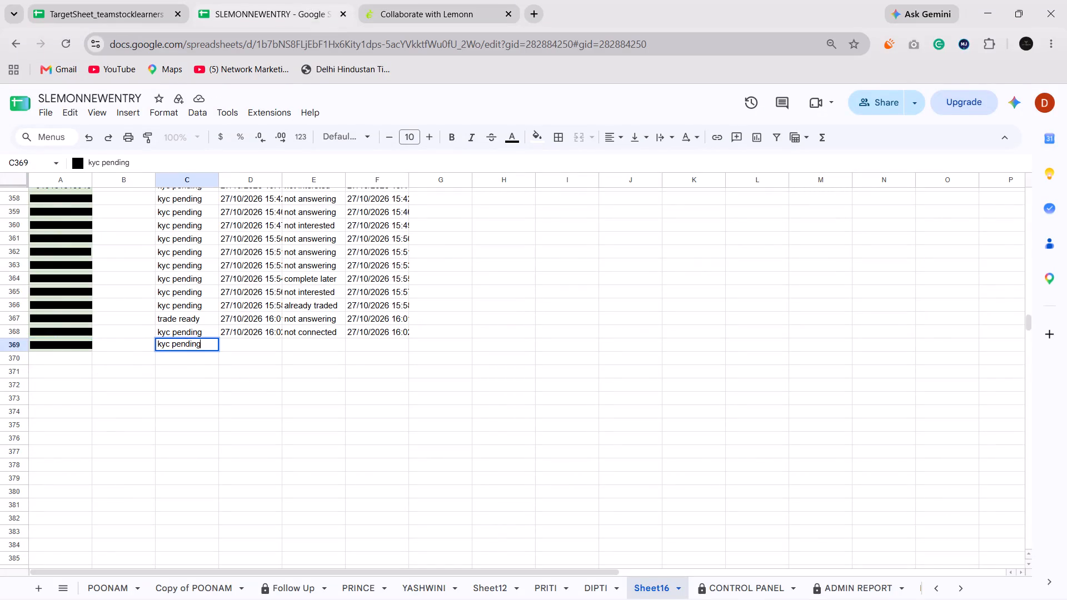
pyautogui.press('Right')
pyautogui.press('Right')
pyautogui.write('switched off')
pyautogui.press('Down')
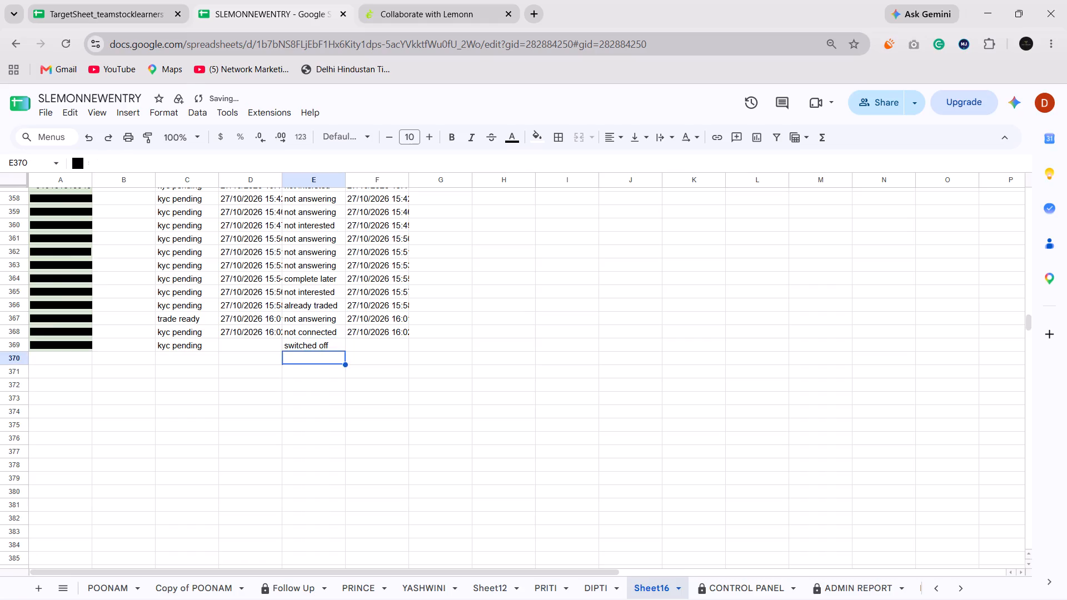
# Copy the next lead's mobile number from C5006 of TargetSheet_teamstocklearners' DIPTI sheet into A370 of SLEMONNEWENTRY.
pyautogui.press('Left')
pyautogui.press('Left')
pyautogui.press('Left')
pyautogui.press('Left')
pyautogui.press('Left')
pyautogui.press('Left')
pyautogui.click(152, 0)
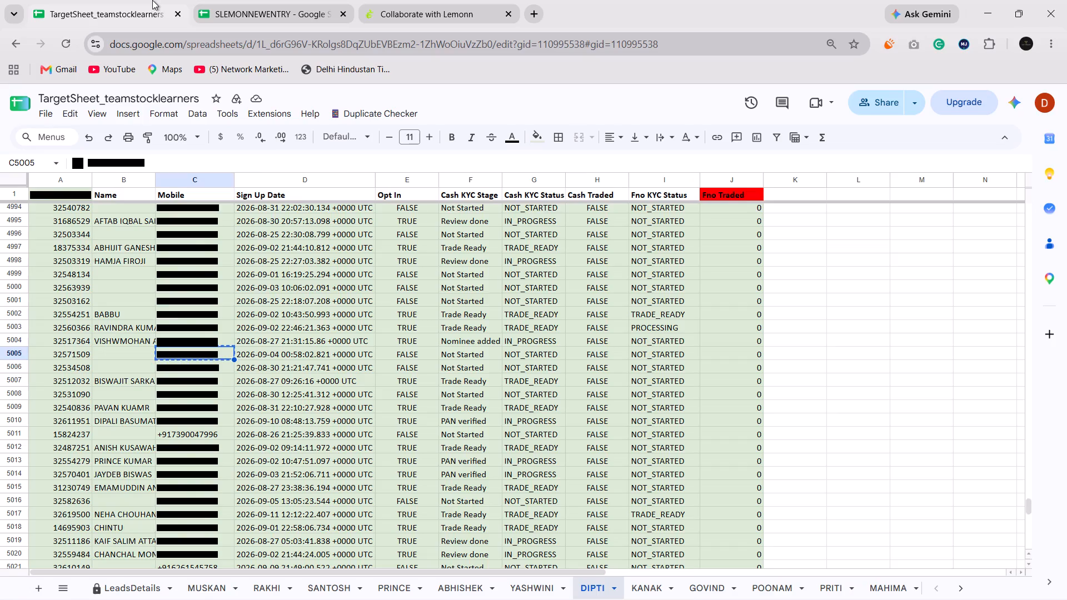
pyautogui.press('Down')
pyautogui.hotkey('ctrl', 'c')
pyautogui.keyDown('ctrl'); pyautogui.click(279, 0); pyautogui.keyUp('ctrl')
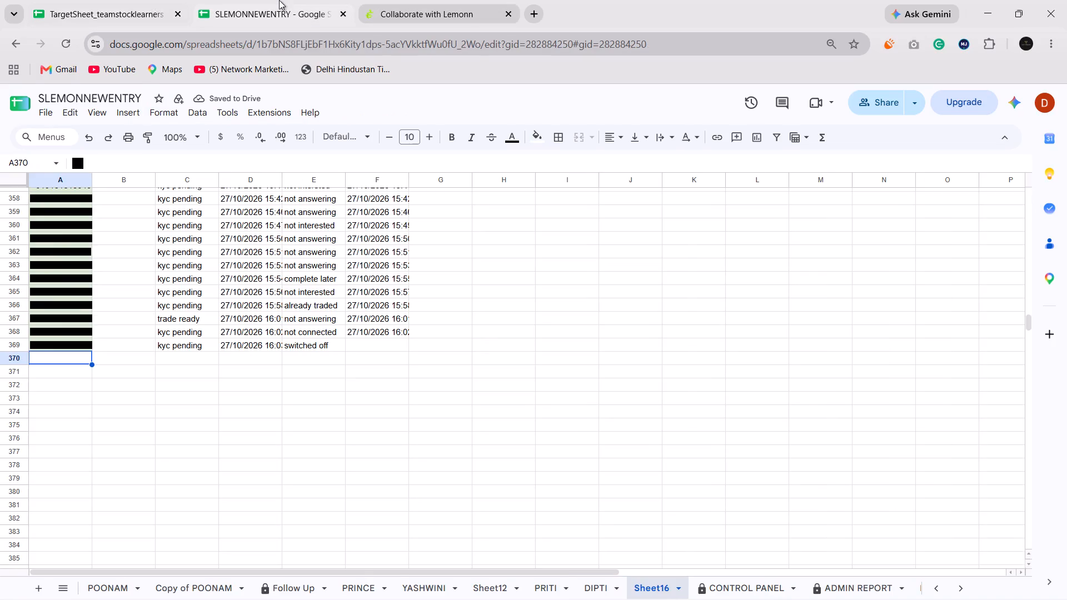
pyautogui.hotkey('ctrl', 'v')
# Switch to Lemonn Partners and replace the leads search with the copied mobile number to look up its KYC status.
pyautogui.keyDown('ctrl'); pyautogui.click(493, 0); pyautogui.keyUp('ctrl')
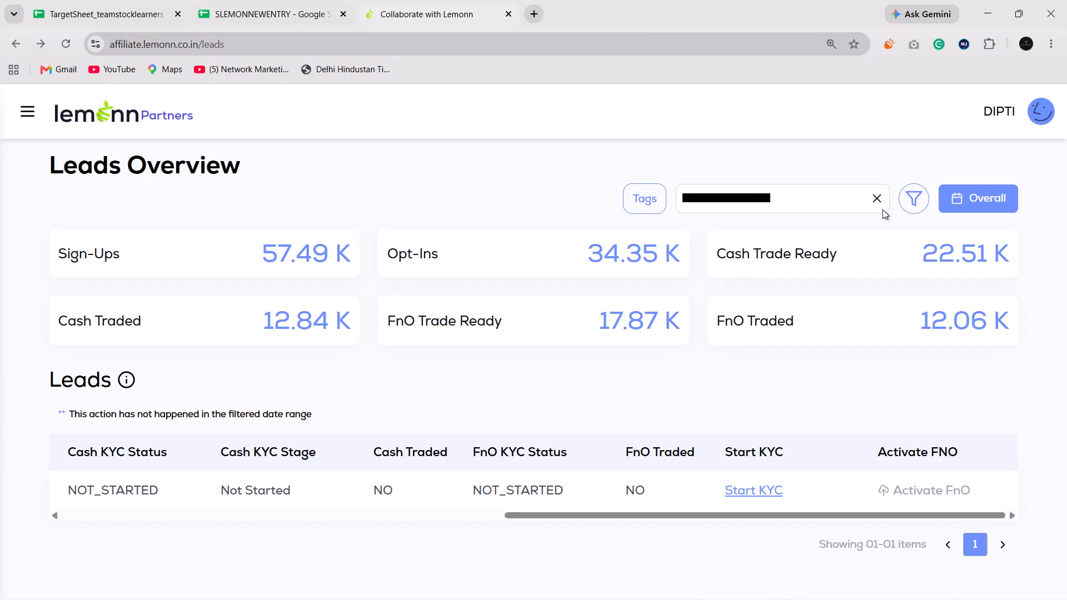
pyautogui.keyDown('ctrl'); pyautogui.click(869, 195); pyautogui.keyUp('ctrl')
pyautogui.keyDown('ctrl'); pyautogui.click(875, 201); pyautogui.keyUp('ctrl')
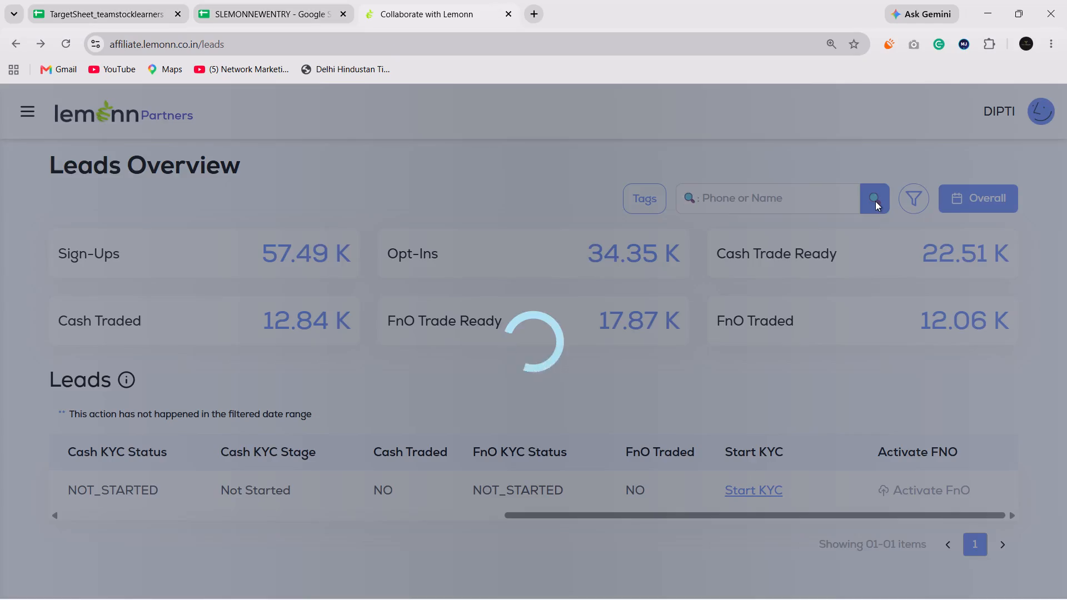
pyautogui.hotkey('ctrl', 'v')
pyautogui.press('Return')
pyautogui.press('Return')
pyautogui.press('Return')
pyautogui.press('Return')
pyautogui.press('Return')
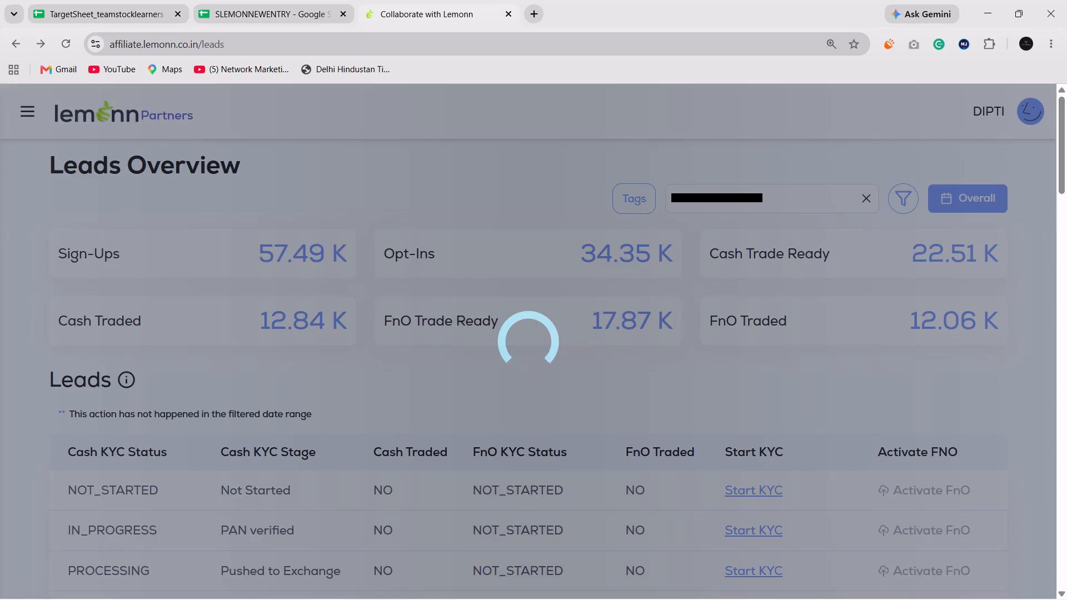
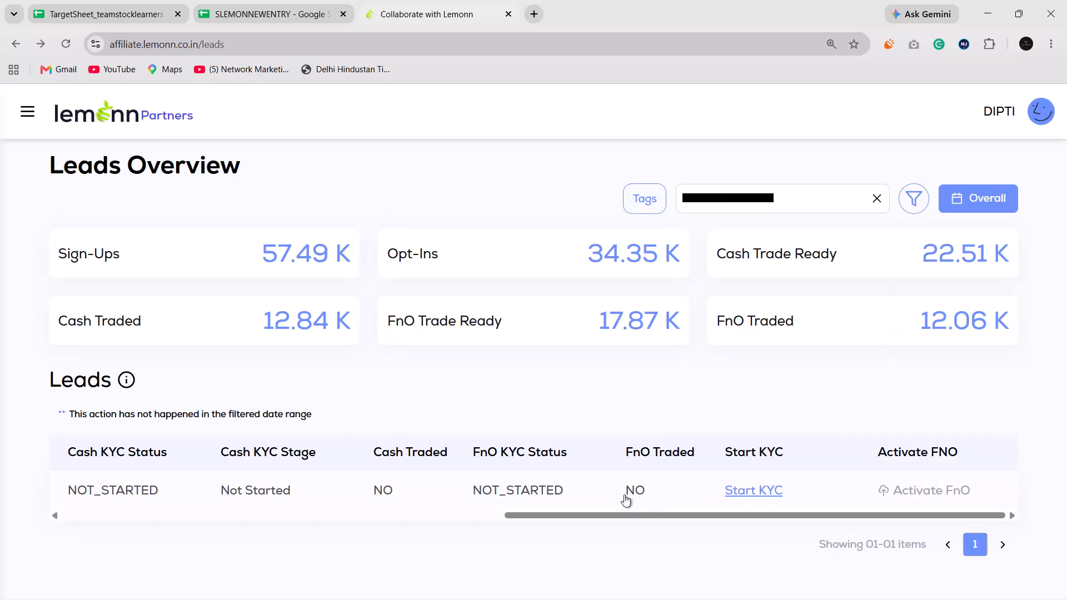
# Review the searched lead's opt-in, cash KYC, FnO KYC and trading statuses in the Leads table.
pyautogui.hscroll(4, 624, 494)
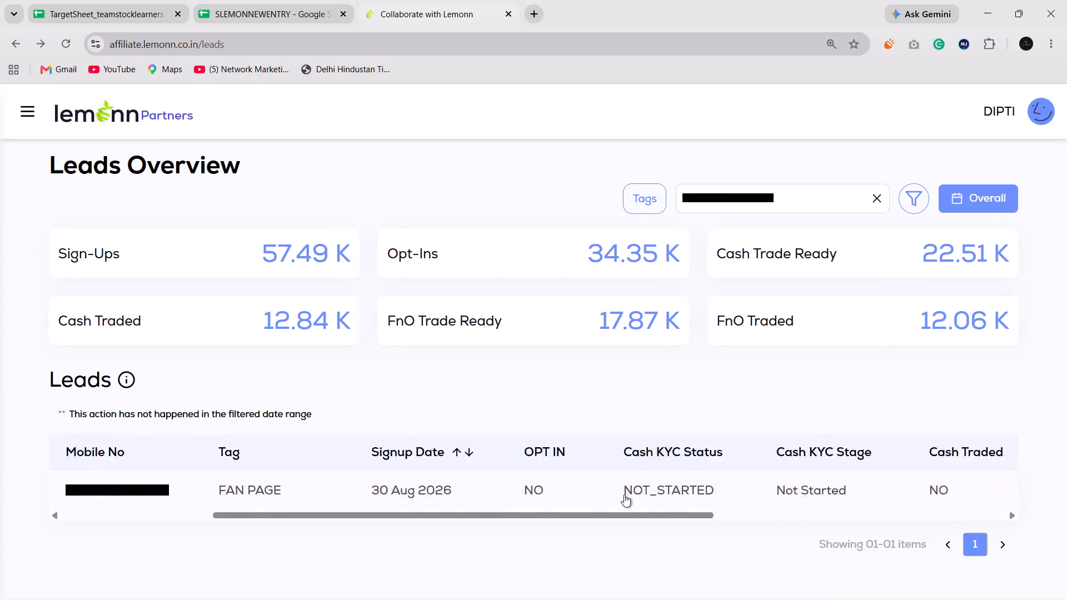
pyautogui.hscroll(7, 624, 494)
pyautogui.hscroll(-9, 460, 494)
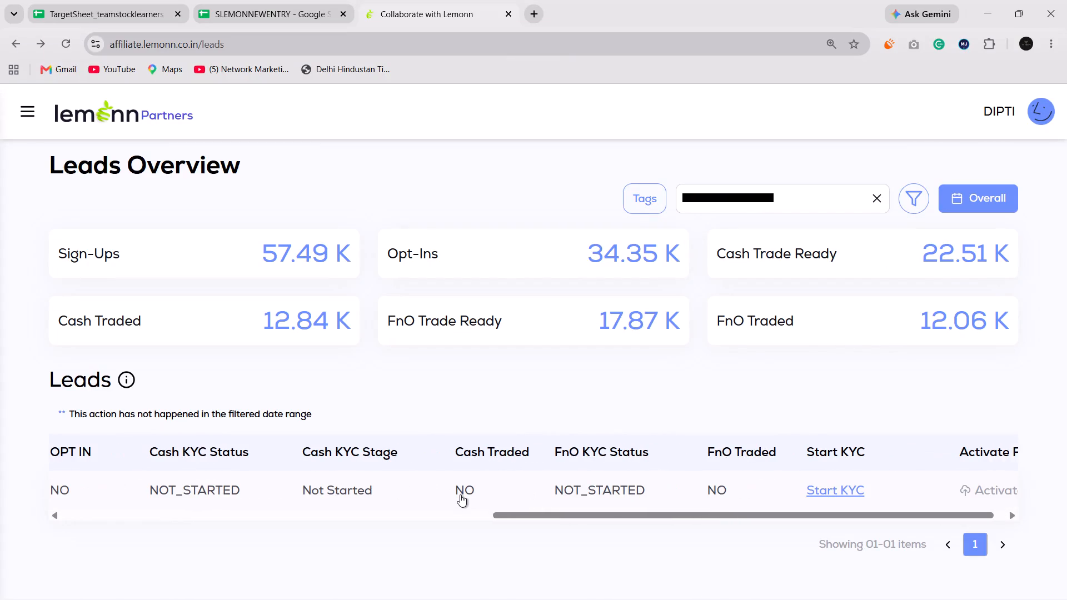
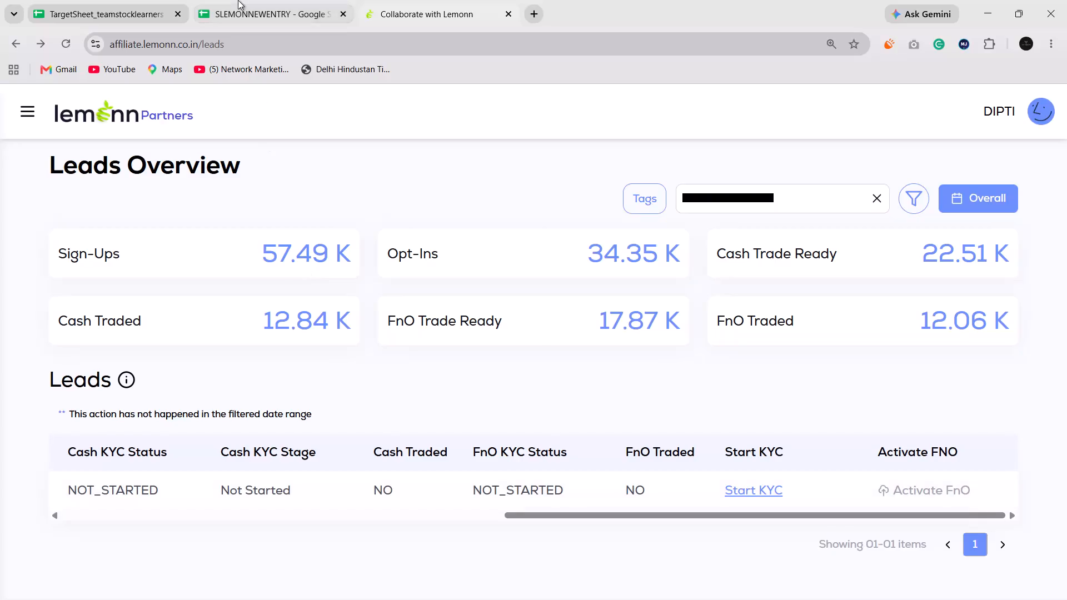
# In SLEMONNEWENTRY, record the looked-up lead's status as "kyc pending" in column C of row 370.
pyautogui.click(238, 0)
pyautogui.click(176, 352)
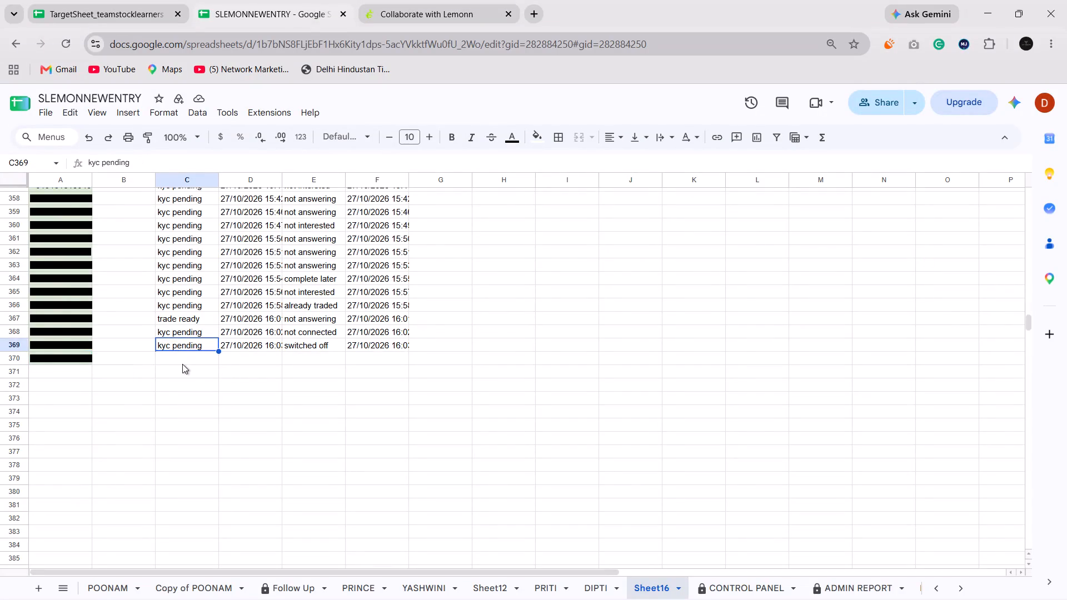
pyautogui.click(182, 364)
pyautogui.click(436, 2)
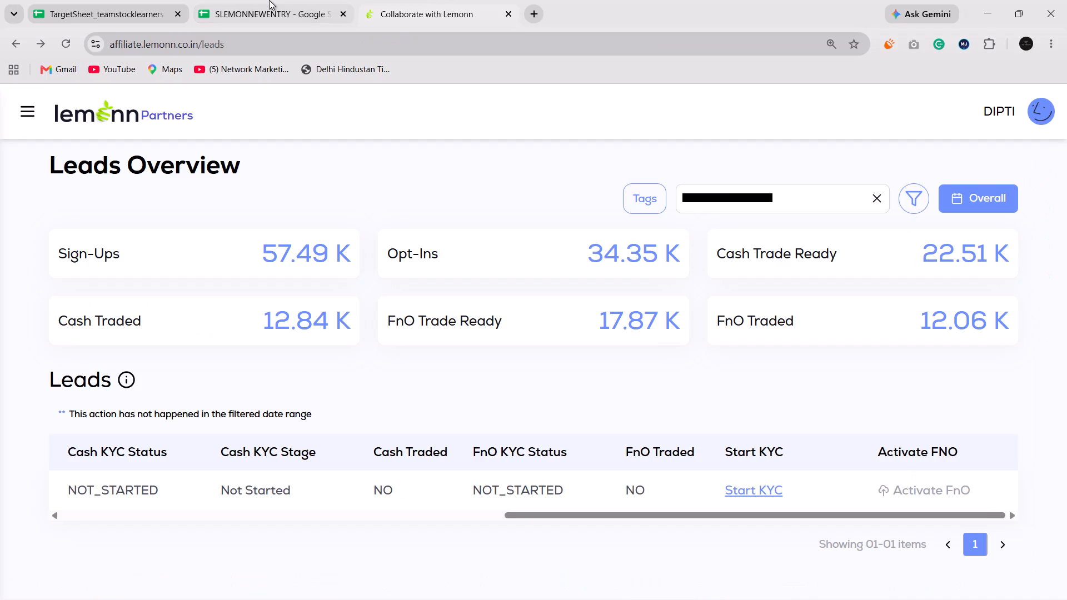
pyautogui.click(269, 0)
pyautogui.write('kyx')
pyautogui.press('BackSpace')
pyautogui.write('c pending')
pyautogui.press('Right')
# Enter the call outcome "complete soon" for the same lead in column E of row 370.
pyautogui.press('Right')
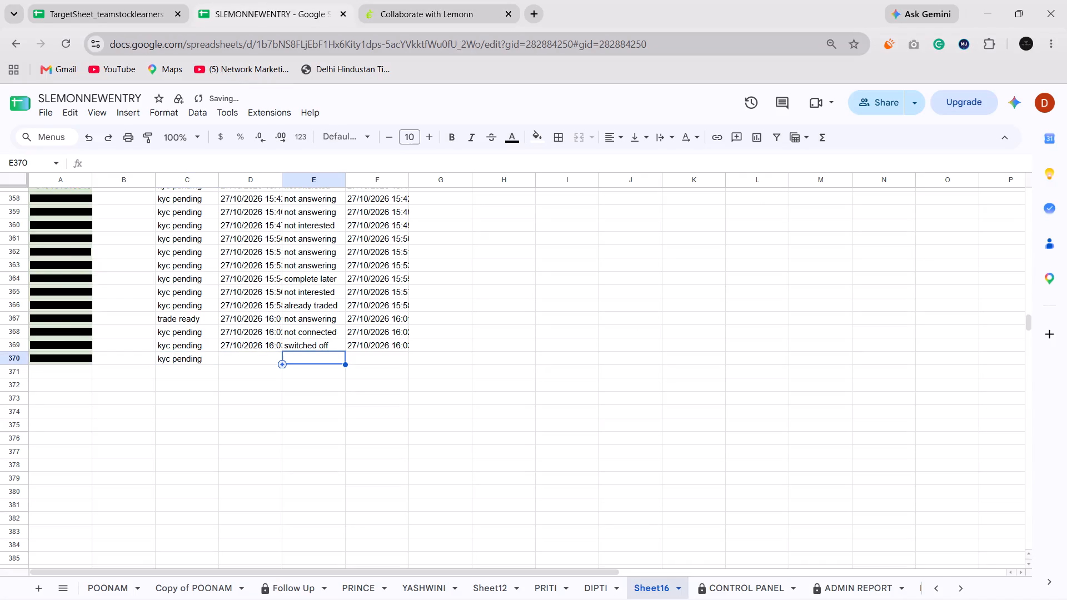
pyautogui.click(370, 0)
pyautogui.click(283, 0)
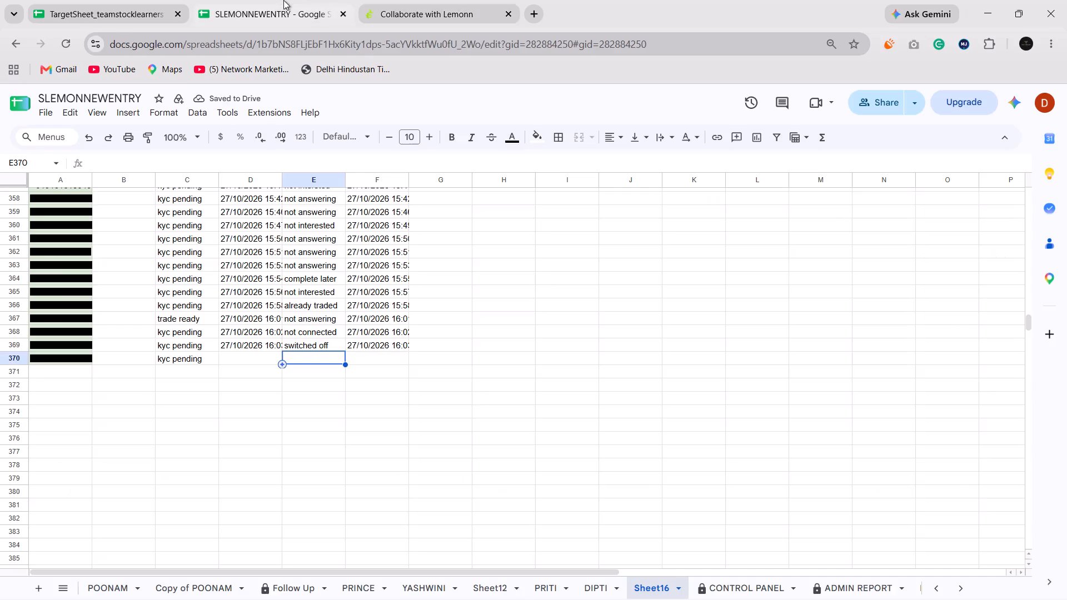
pyautogui.click(495, 0)
pyautogui.click(341, 0)
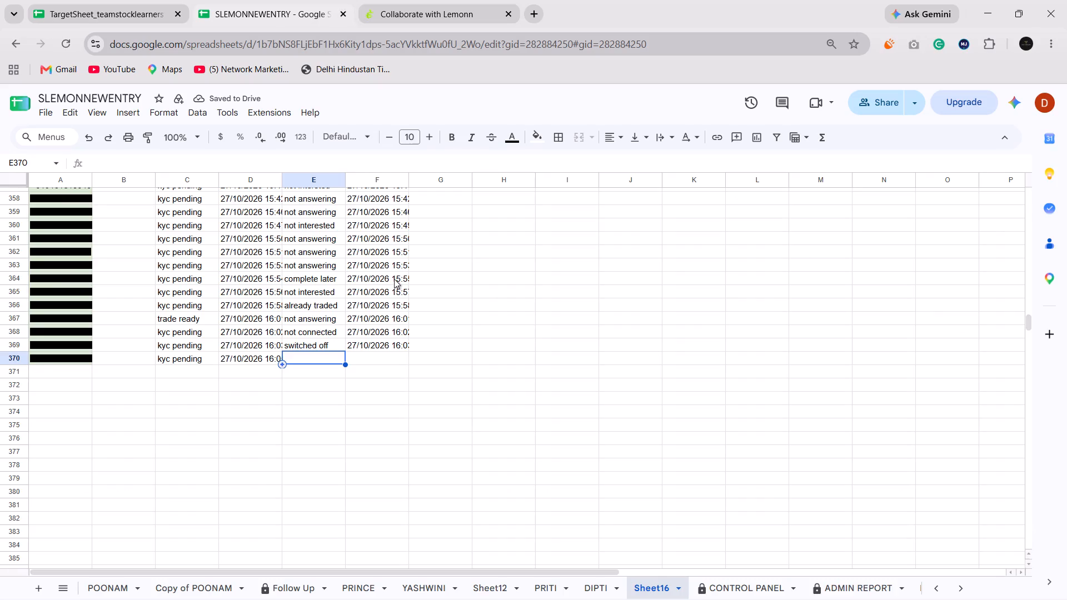
pyautogui.write('complete soon')
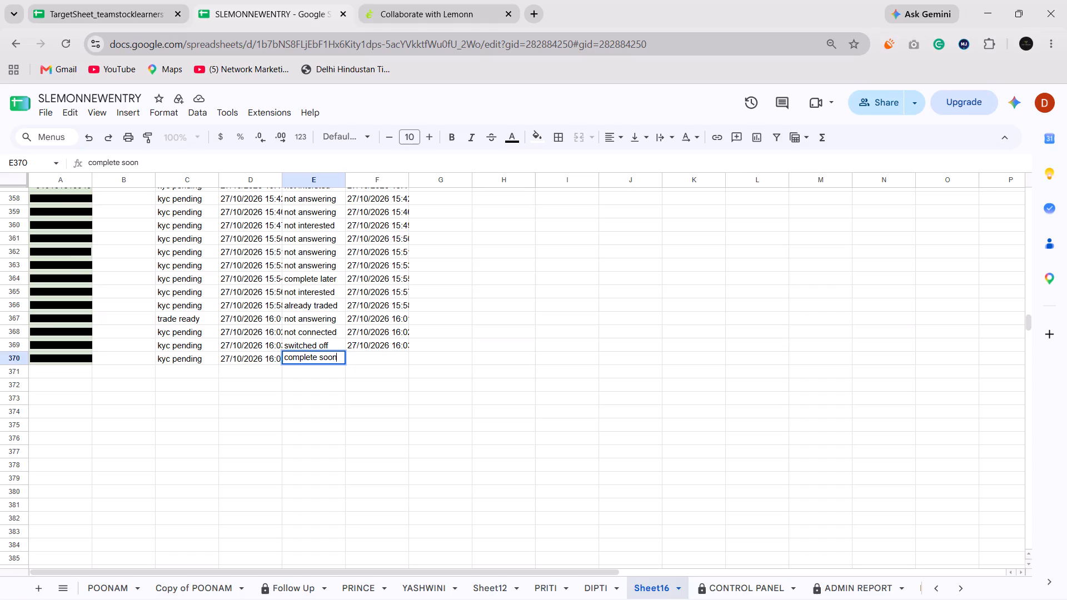
pyautogui.press('Down')
# Copy the next lead's mobile number from row 5007 of TargetSheet_teamstocklearners into cell A371 of SLEMONNEWENTRY.
pyautogui.press('Left')
pyautogui.press('Left')
pyautogui.press('Left')
pyautogui.press('Left')
pyautogui.press('Left')
pyautogui.press('Left')
pyautogui.press('Left')
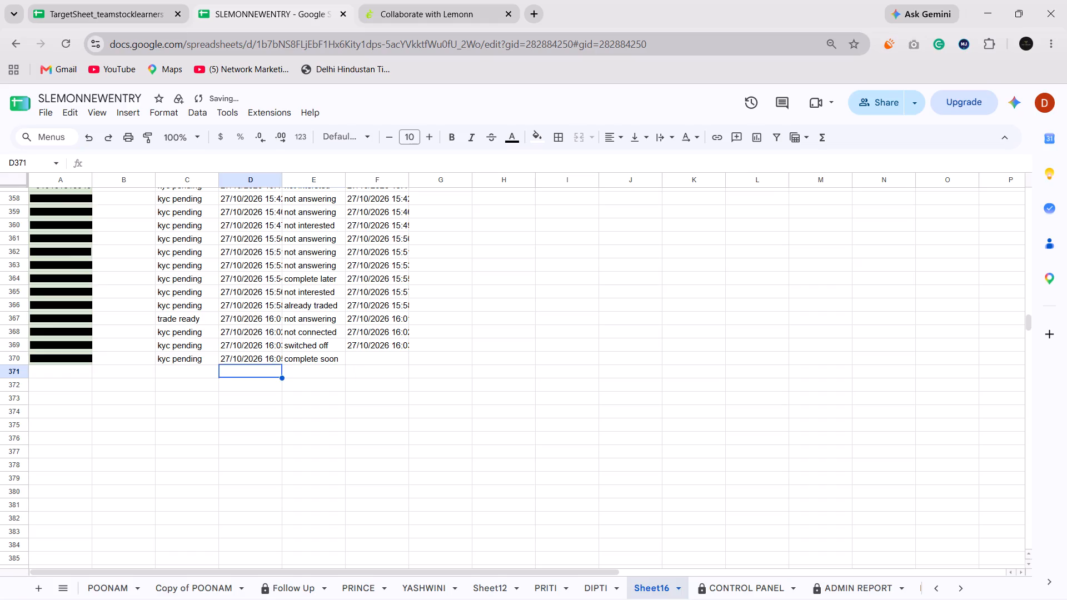
pyautogui.click(138, 0)
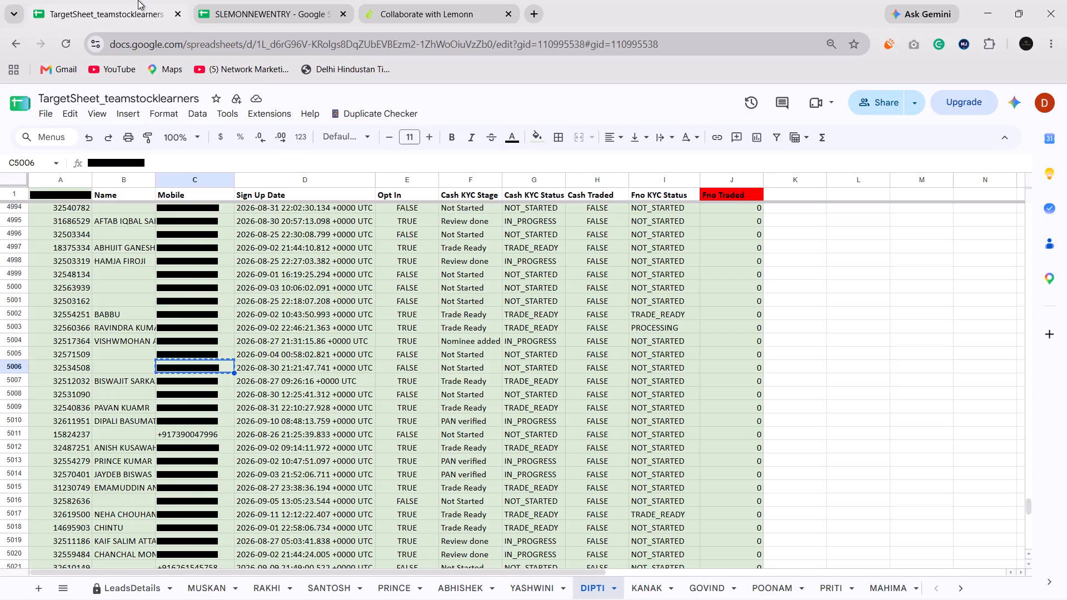
pyautogui.press('Down')
pyautogui.hotkey('ctrl', 'c')
pyautogui.keyDown('ctrl'); pyautogui.click(237, 0); pyautogui.keyUp('ctrl')
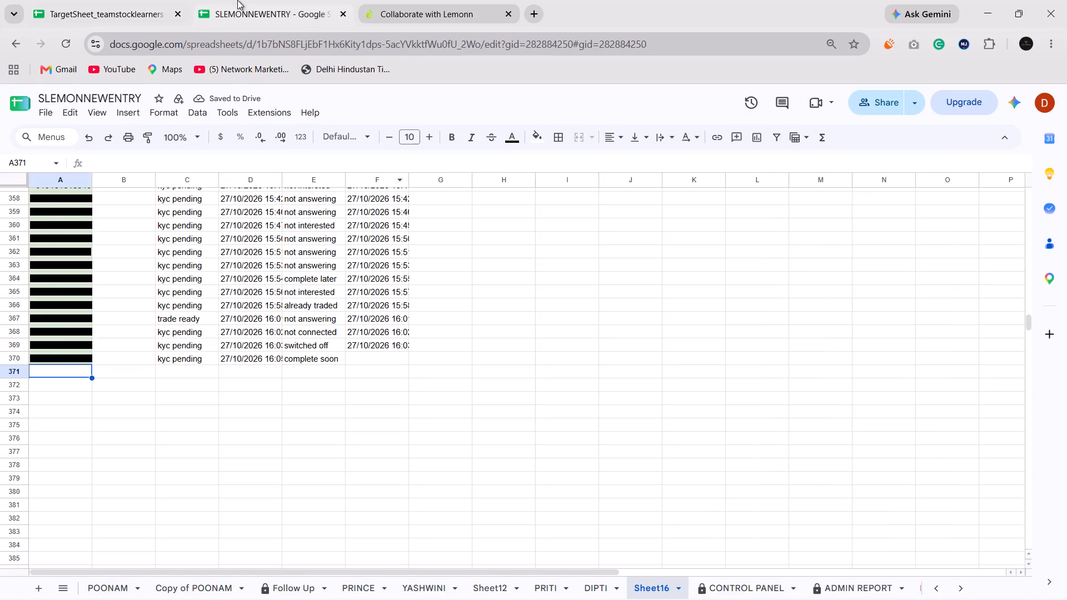
pyautogui.hotkey('ctrl', 'v')
# On the Lemonn Partners leads page, replace the previous search with the copied mobile number and run the lead search.
pyautogui.keyDown('ctrl'); pyautogui.click(386, 0); pyautogui.keyUp('ctrl')
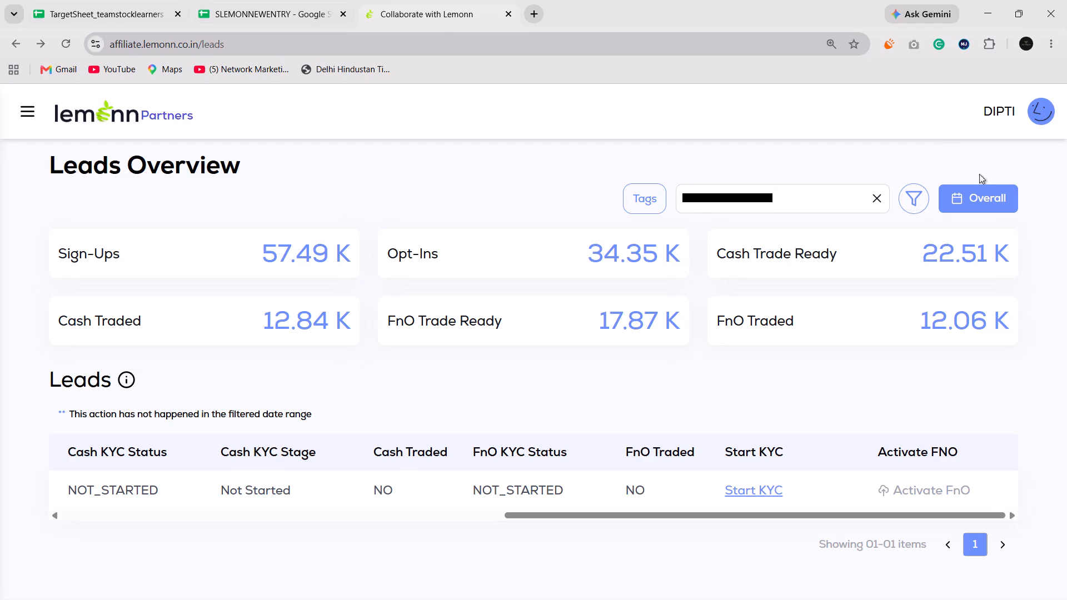
pyautogui.keyDown('ctrl'); pyautogui.click(877, 198); pyautogui.keyUp('ctrl')
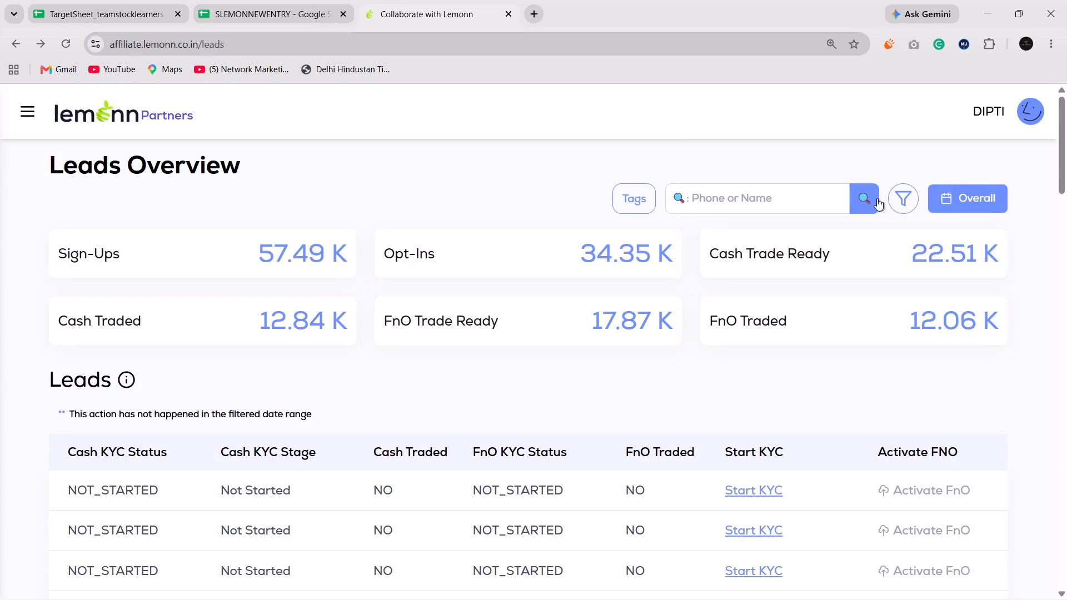
pyautogui.hotkey('ctrl', 'v')
pyautogui.press('Return')
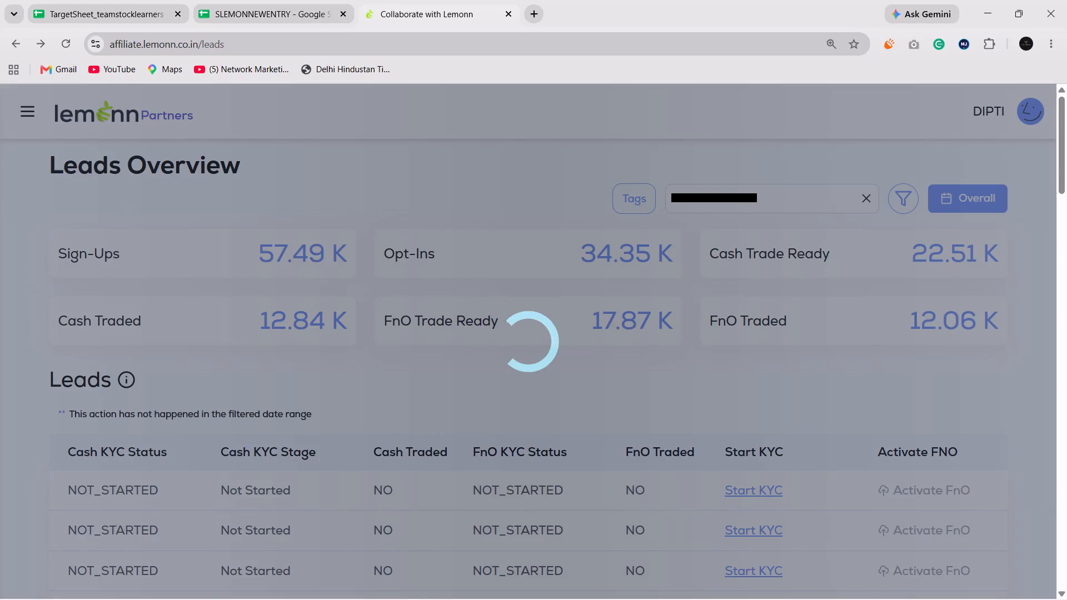
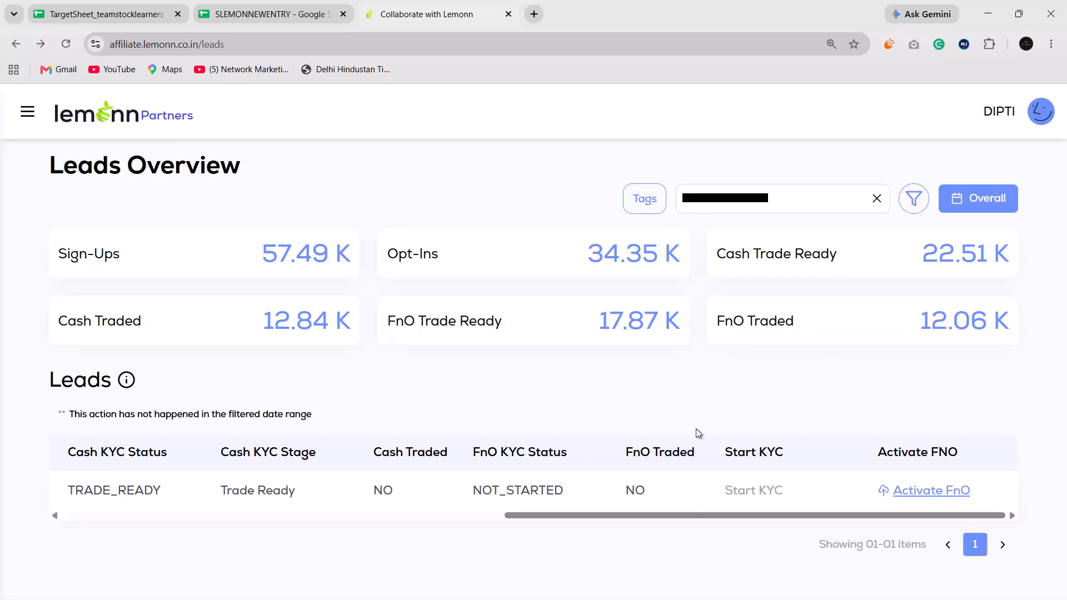
# Examine the found lead's Cash KYC, Cash Traded and FnO status columns on the Lemonn Partners leads page.
pyautogui.hscroll(11, 655, 486)
pyautogui.hscroll(-2, 655, 486)
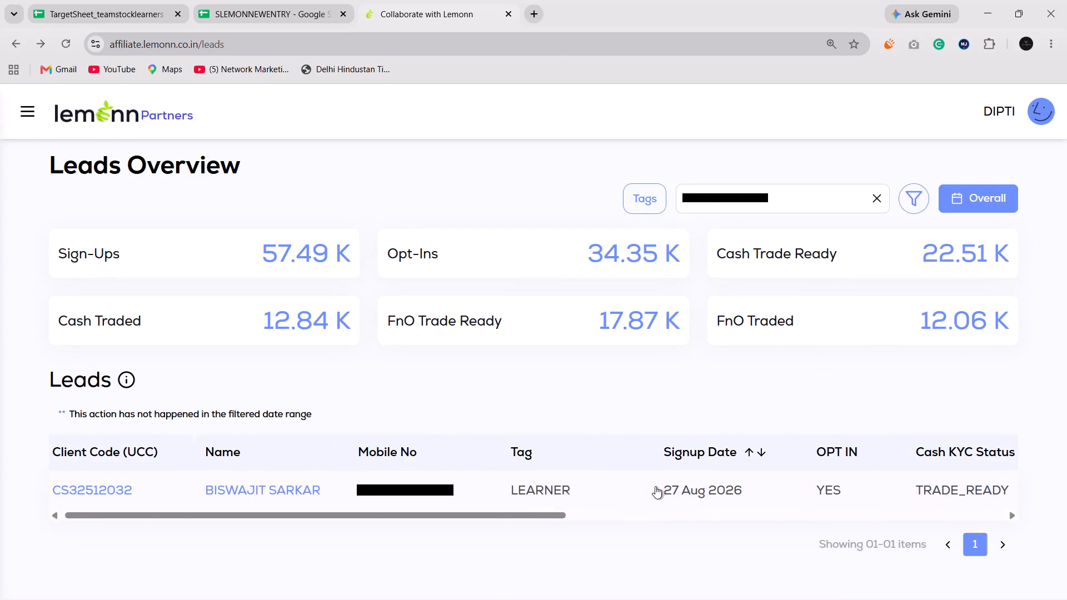
pyautogui.hscroll(-13, 655, 486)
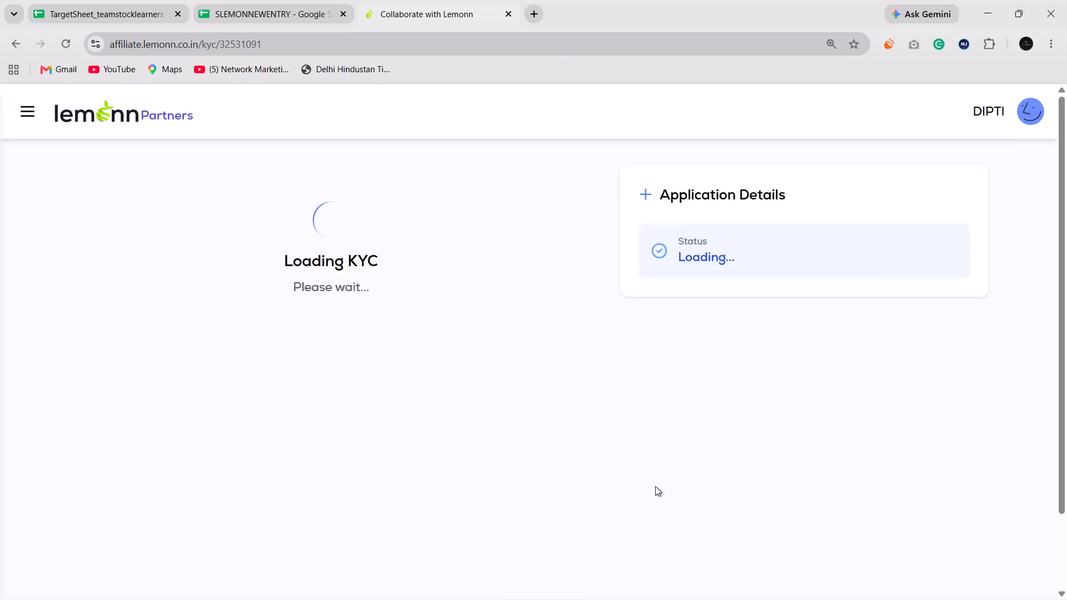
pyautogui.hscroll(5, 655, 486)
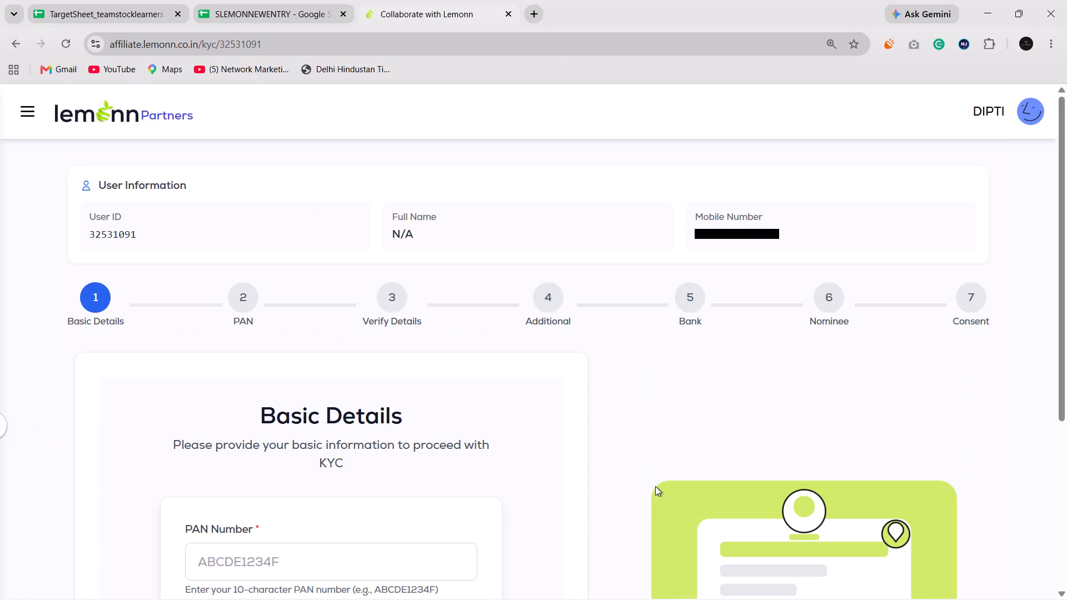
pyautogui.hscroll(10, 655, 486)
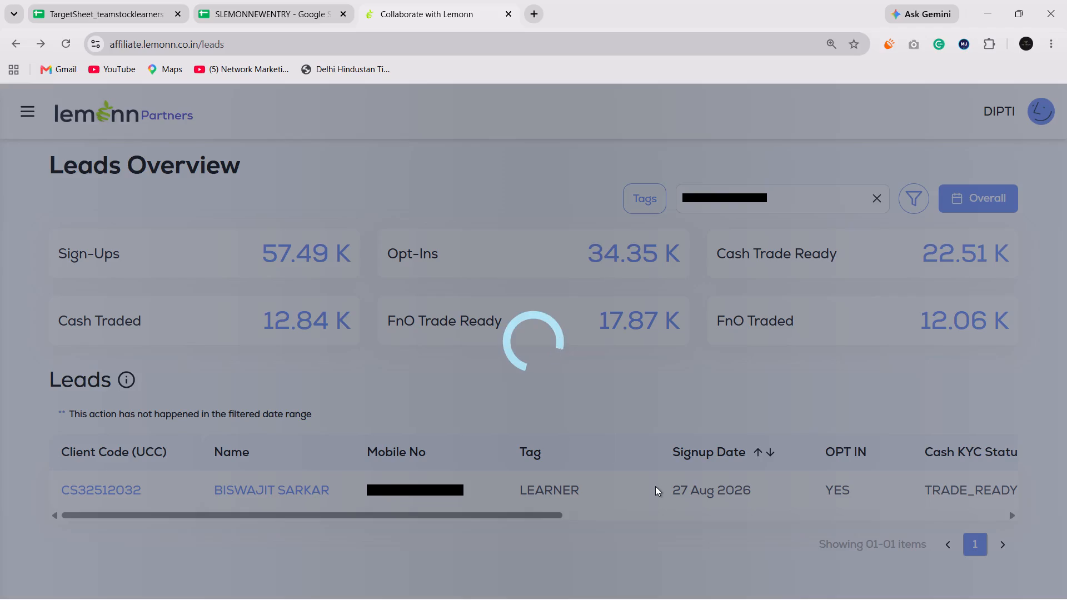
# In SLEMONNEWENTRY, record the looked-up lead's status as "f$o inactive" in column C of row 371.
pyautogui.click(206, 4)
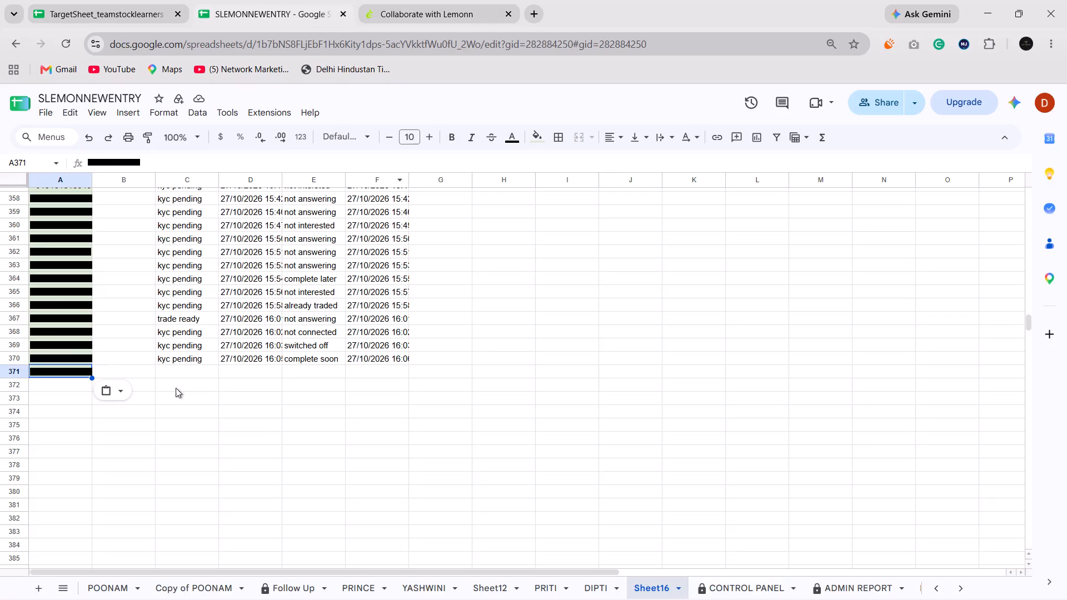
pyautogui.click(175, 378)
pyautogui.press('f')
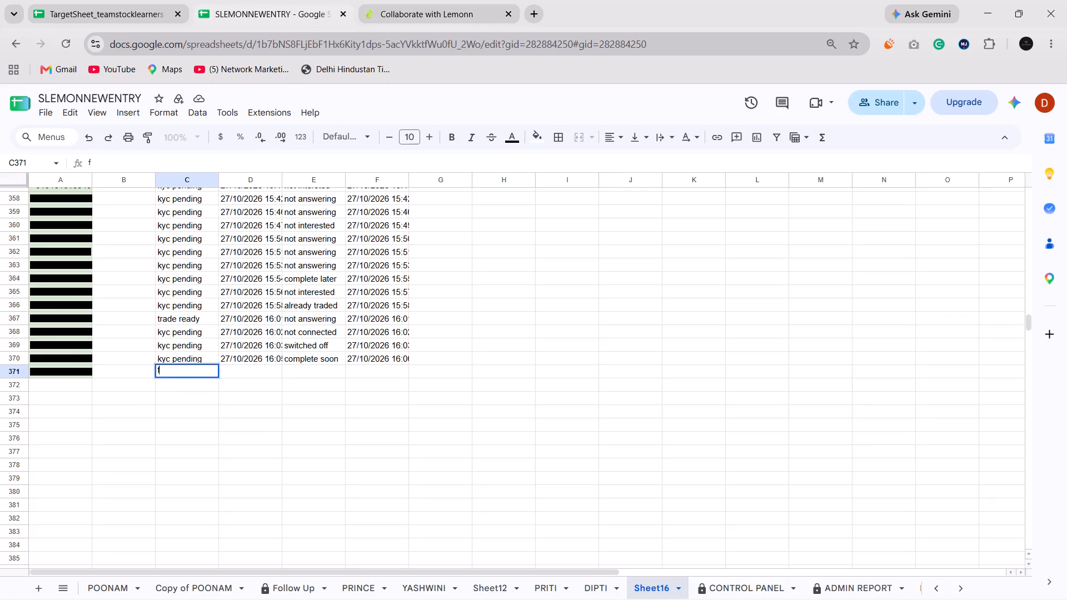
pyautogui.hotkey('shift', '$')
pyautogui.press('Right')
# Enter the call outcome "not answering on call" for the same lead in column E of row 371.
pyautogui.press('Right')
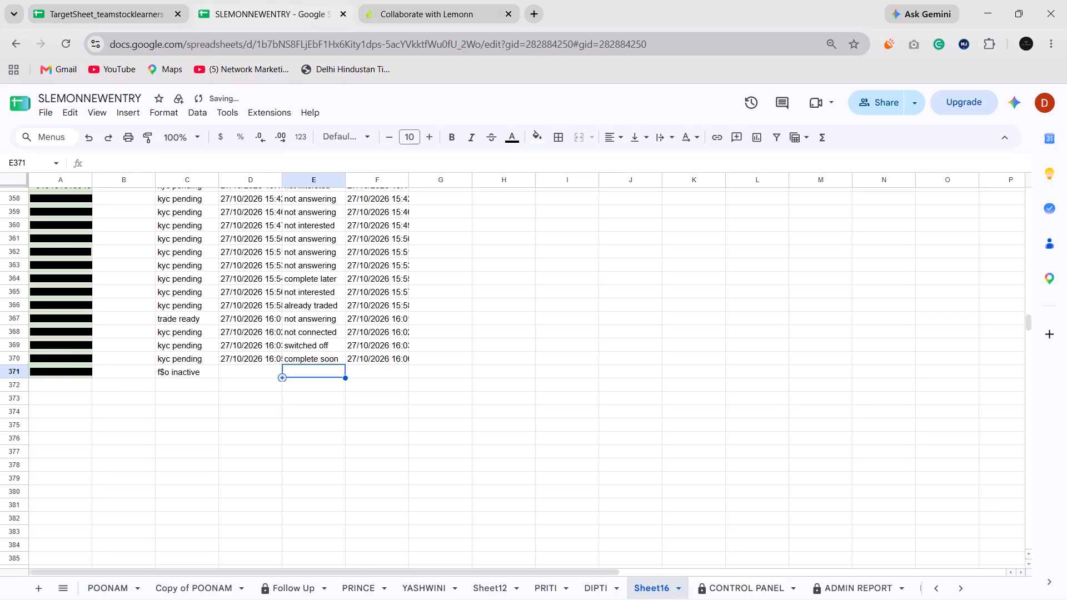
pyautogui.write('not')
pyautogui.press('space')
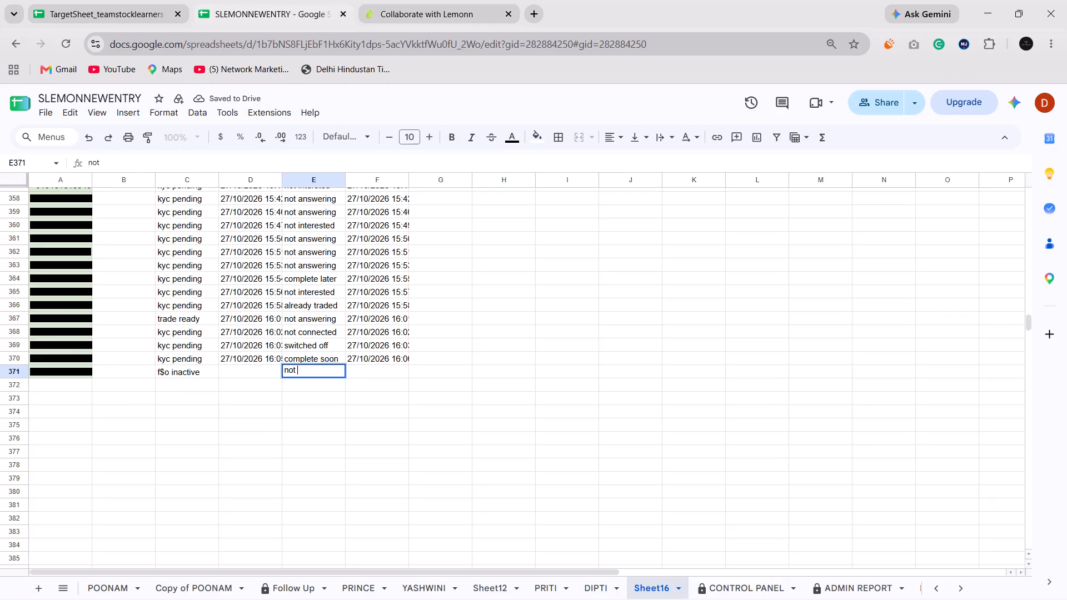
pyautogui.press('BackSpace')
pyautogui.press('space')
pyautogui.write('answering on call')
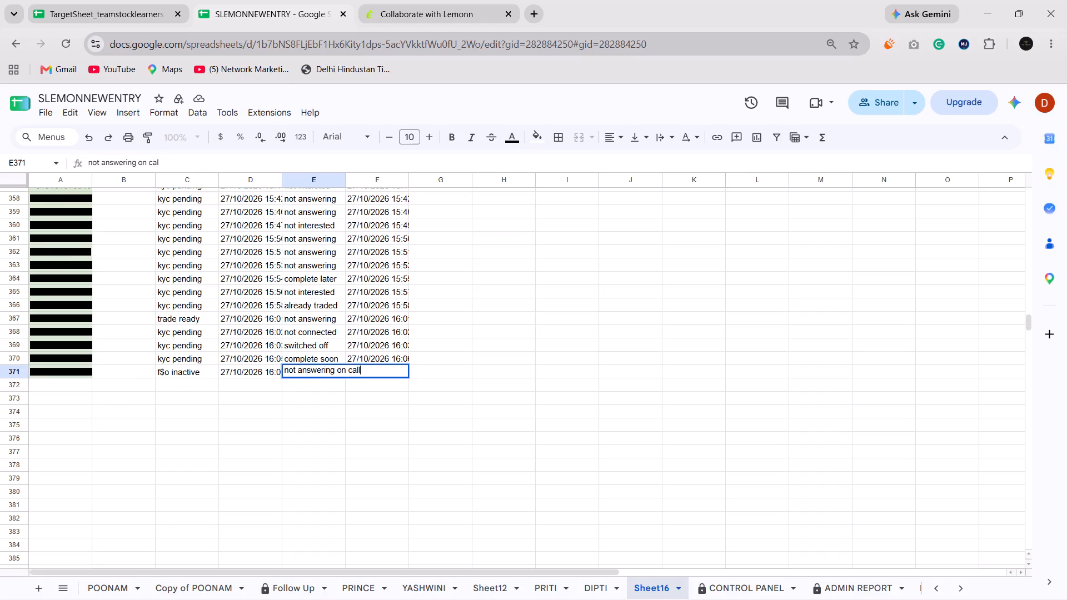
pyautogui.press('Down')
# Copy the next lead's mobile number from the following row of TargetSheet_teamstocklearners into cell A372 of SLEMONNEWENTRY.
pyautogui.press('Left')
pyautogui.press('Left')
pyautogui.press('Left')
pyautogui.press('Left')
pyautogui.press('Left')
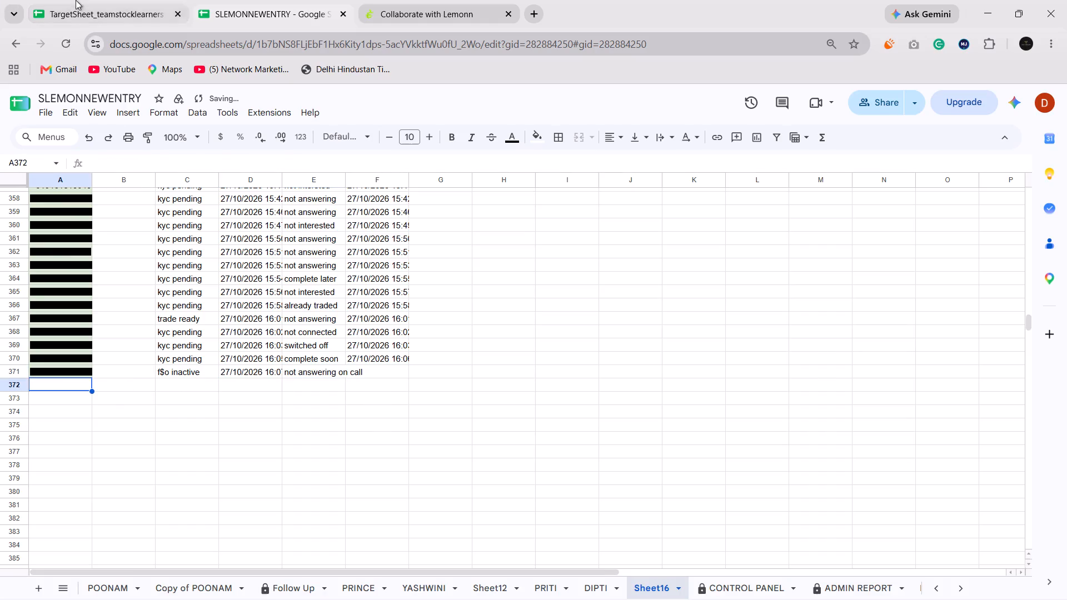
pyautogui.click(76, 0)
pyautogui.press('Down')
pyautogui.hotkey('ctrl', 'c')
pyautogui.keyDown('ctrl'); pyautogui.click(285, 0); pyautogui.keyUp('ctrl')
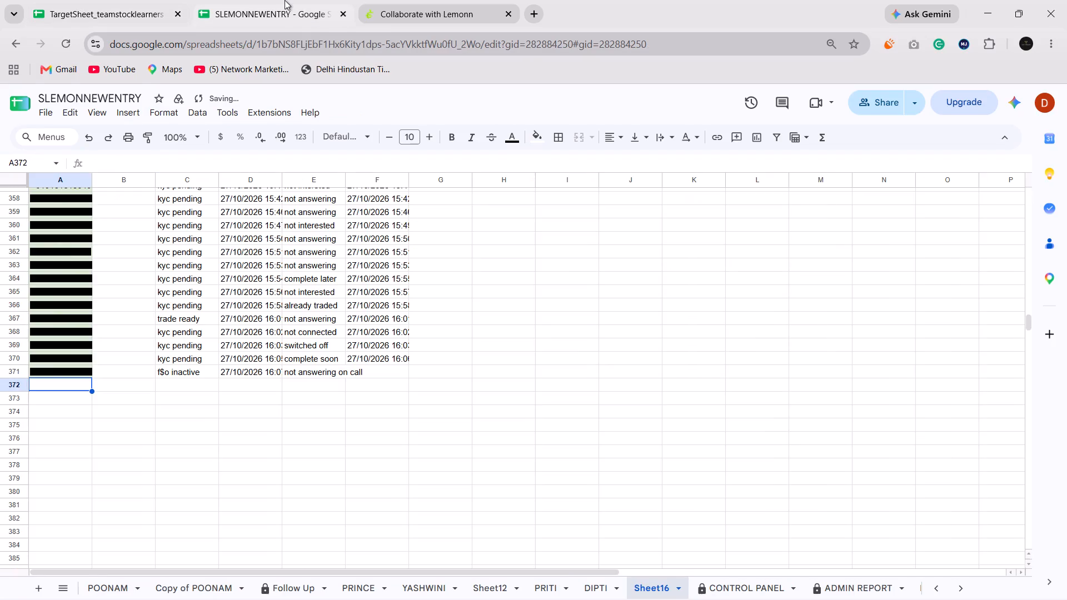
pyautogui.hotkey('ctrl', 'v')
# Return to the Lemonn Partners leads page to look up the copied mobile number.
pyautogui.keyDown('ctrl'); pyautogui.click(473, 0); pyautogui.keyUp('ctrl')
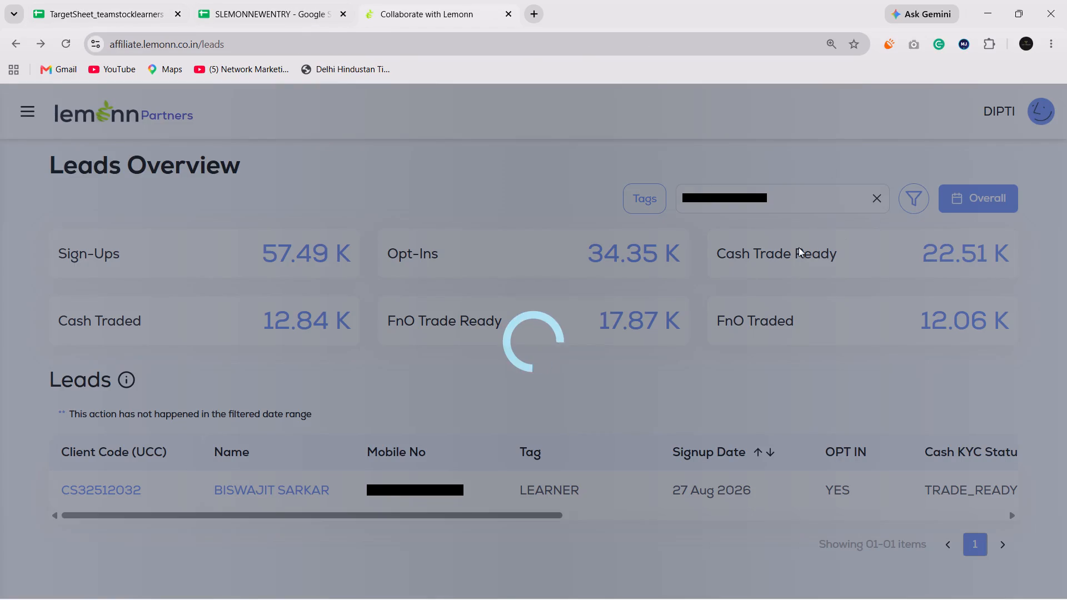
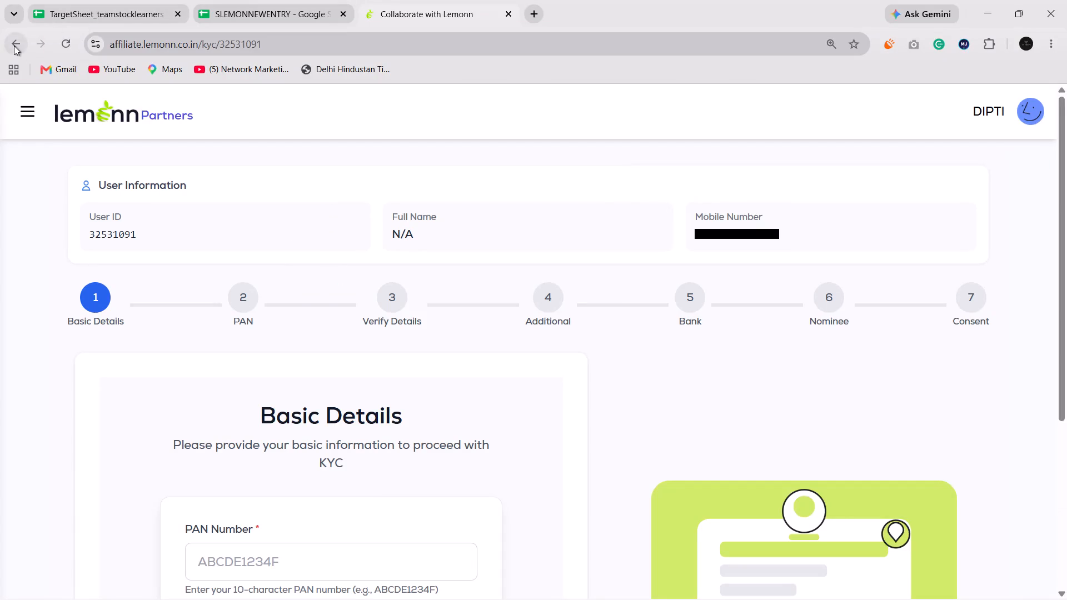
# Search the Lemonn Partners leads for the mobile number copied into cell A372 and check the lead's KYC and F&O status.
pyautogui.click(14, 46)
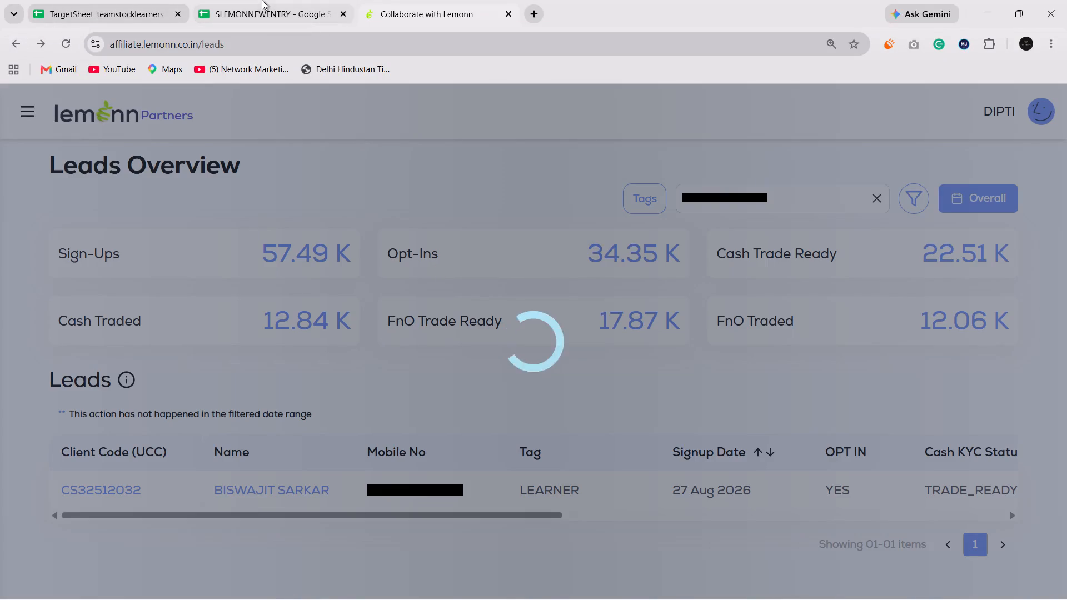
pyautogui.click(262, 0)
pyautogui.click(450, 0)
pyautogui.click(245, 4)
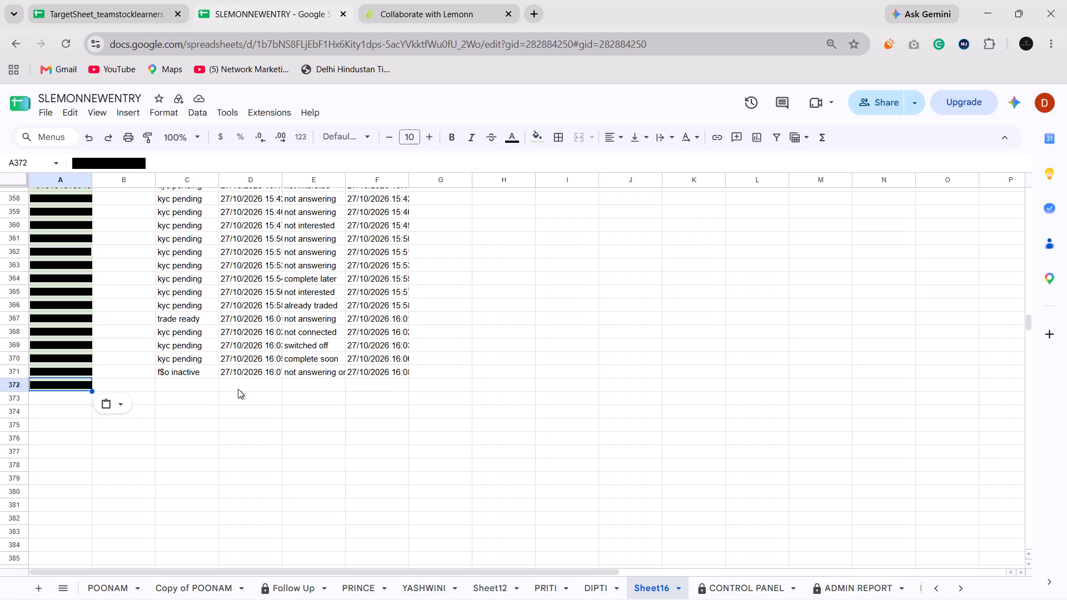
pyautogui.scroll(-2, 238, 389)
pyautogui.click(418, 1)
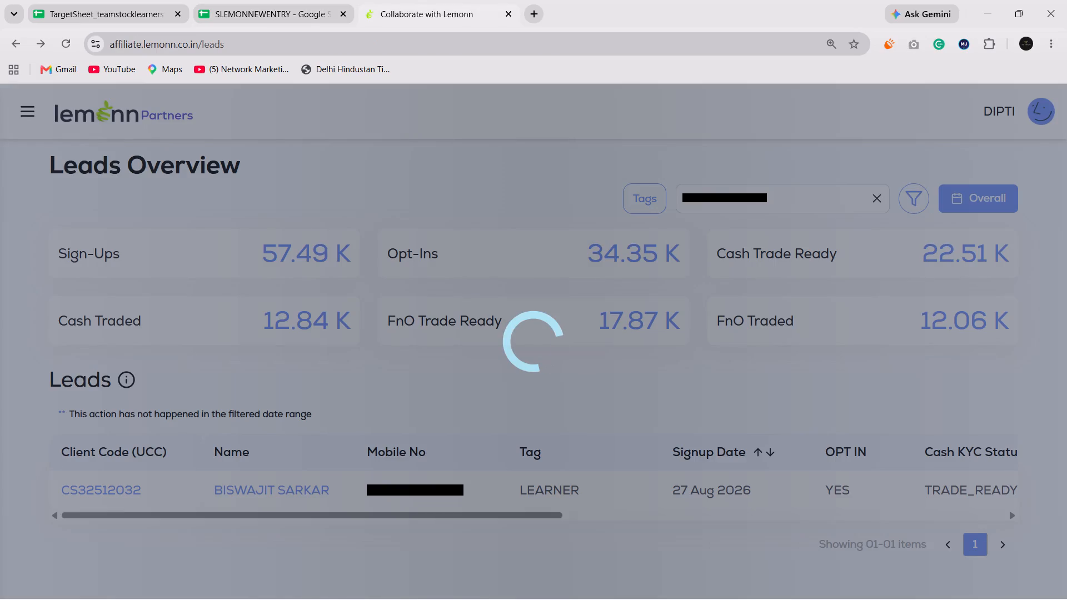
pyautogui.click(871, 200)
pyautogui.hotkey('ctrl', 'v')
pyautogui.press('Return')
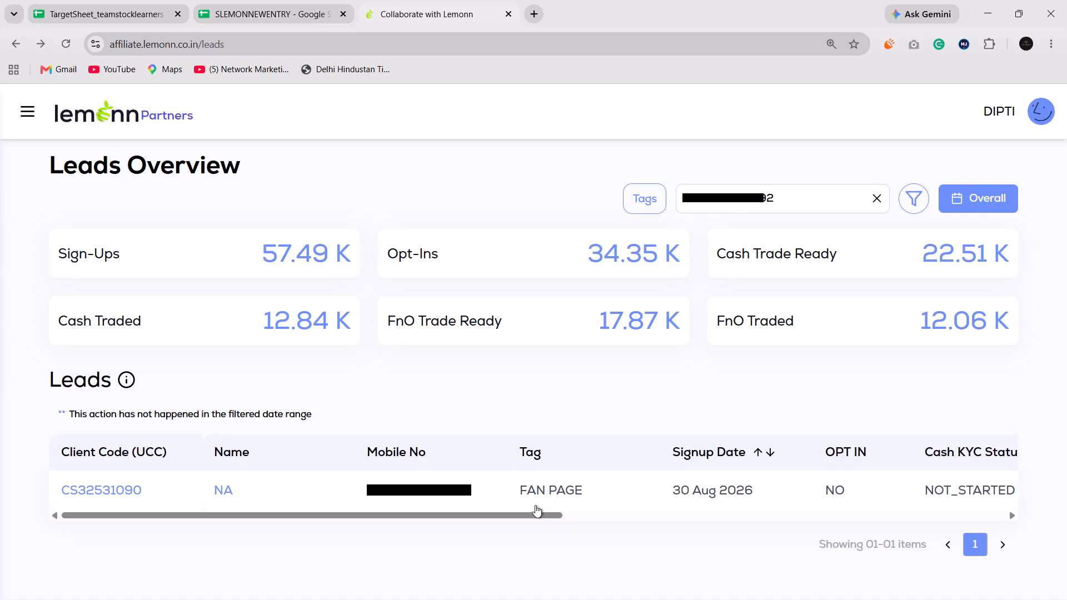
pyautogui.hscroll(-10, 526, 499)
# In SLEMONNEWENTRY, record the looked-up lead's status as "kyc pending" in column C of row 372.
pyautogui.click(301, 0)
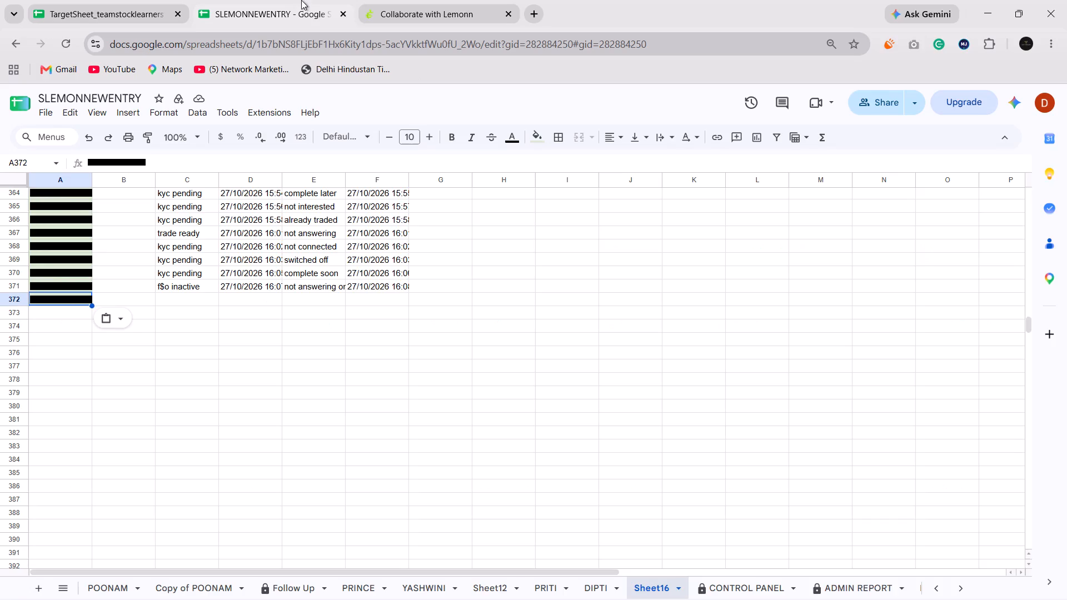
pyautogui.click(182, 301)
pyautogui.write('kyc')
pyautogui.press('space')
pyautogui.write('pending')
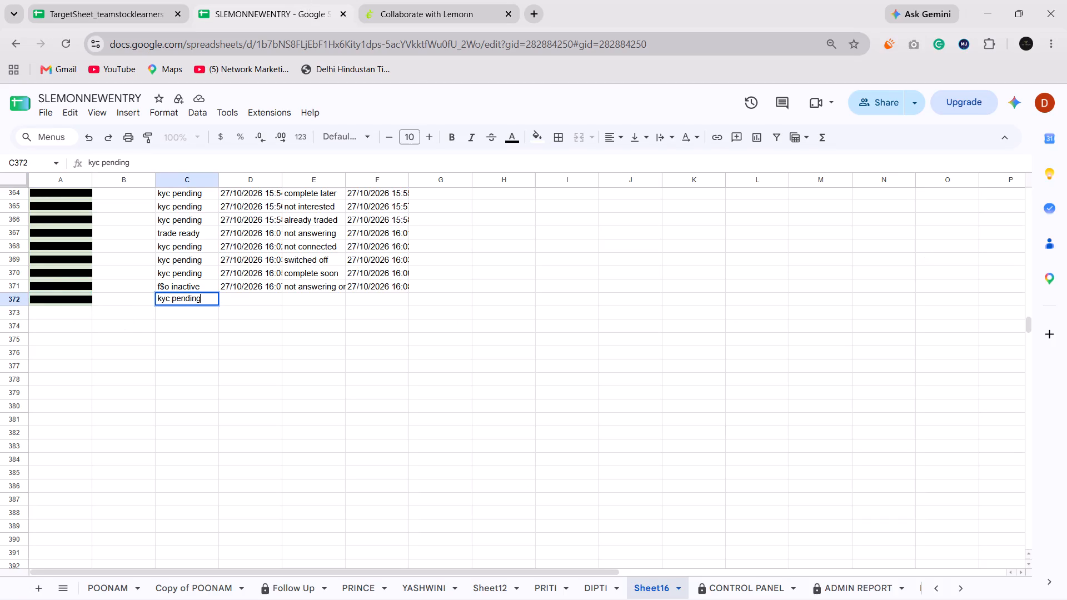
# Return to the looked-up lead's entry on the Lemonn Partners leads page.
pyautogui.click(405, 1)
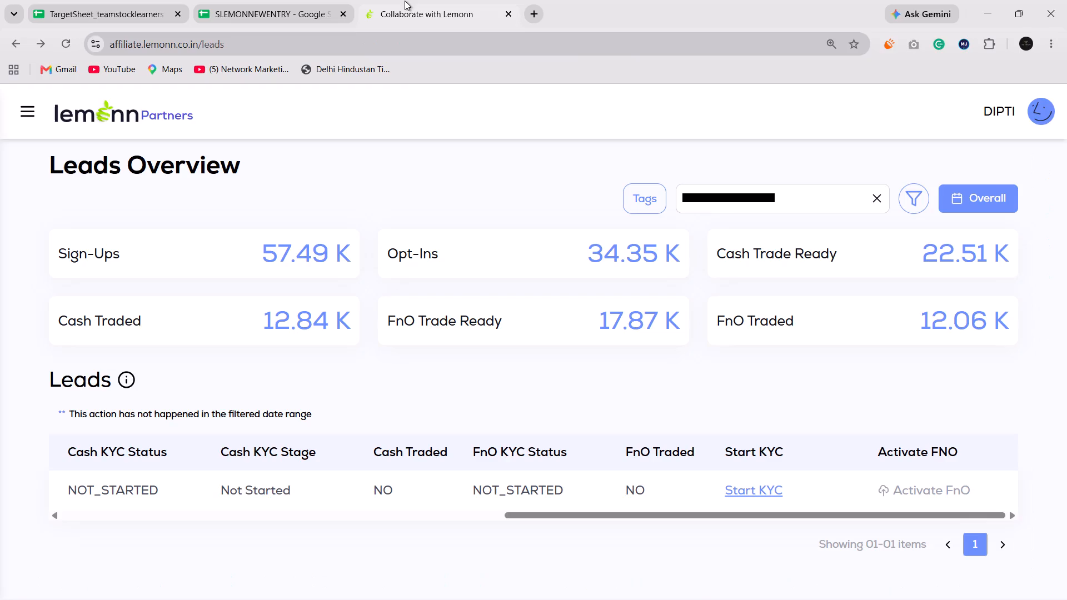
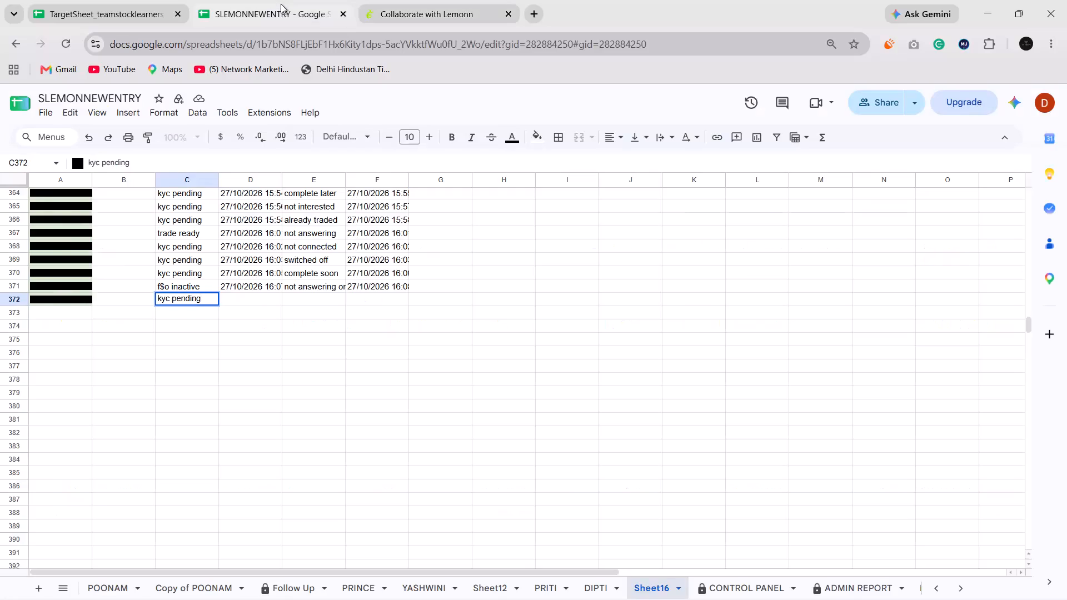
# Record the call outcome "not answering" in column E of row 372.
pyautogui.press('Down')
pyautogui.press('Down')
pyautogui.press('Right')
pyautogui.press('Right')
pyautogui.press('Up')
pyautogui.press('Up')
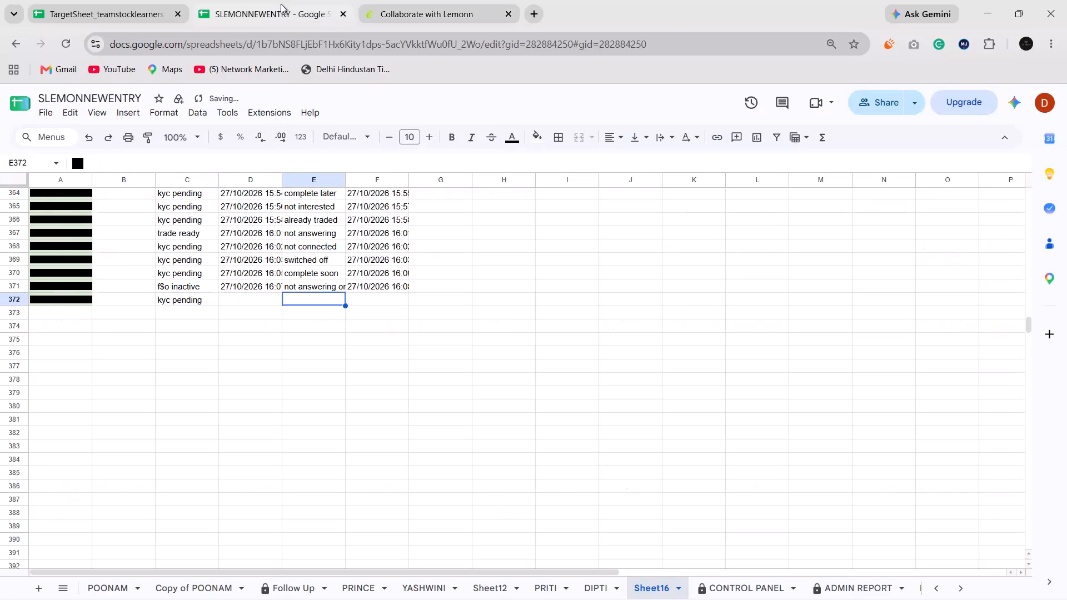
pyautogui.write('not answering')
pyautogui.press('Down')
# Copy the mobile number in cell C5009 of TargetSheet_teamstocklearners into cell A373 of SLEMONNEWENTRY.
pyautogui.press('Left')
pyautogui.press('Left')
pyautogui.press('Left')
pyautogui.press('Left')
pyautogui.press('Left')
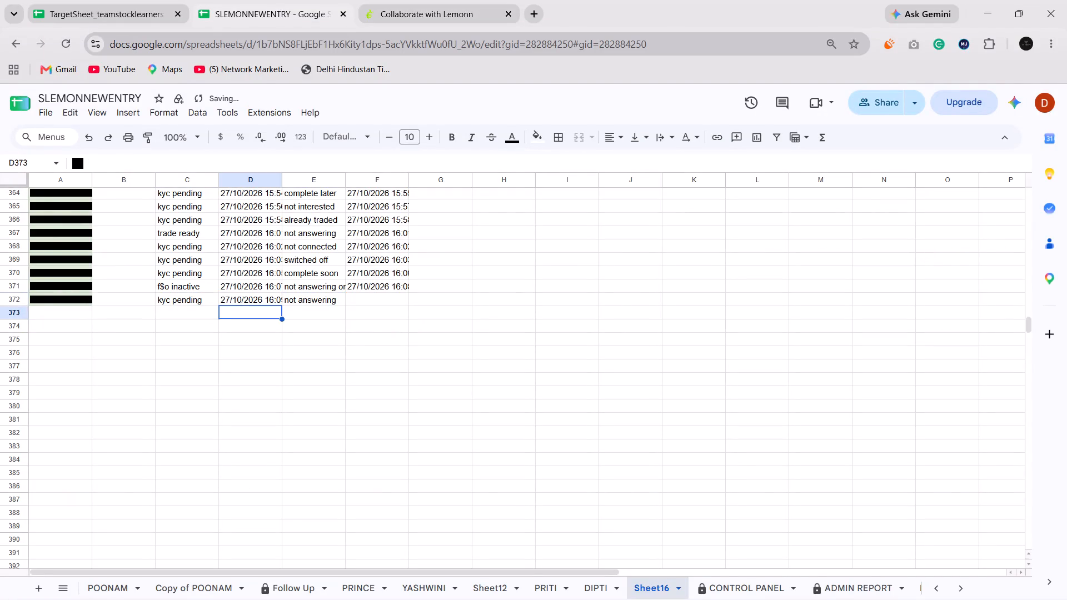
pyautogui.click(89, 0)
pyautogui.press('Down')
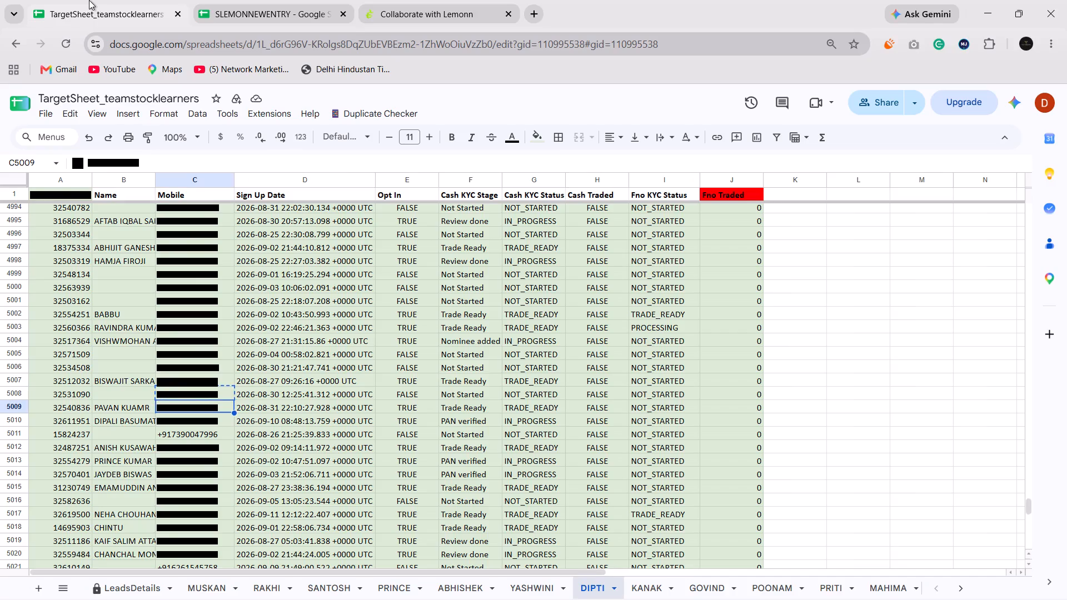
pyautogui.hotkey('ctrl', 'c')
pyautogui.keyDown('ctrl'); pyautogui.click(269, 0); pyautogui.keyUp('ctrl')
pyautogui.hotkey('ctrl', 'v')
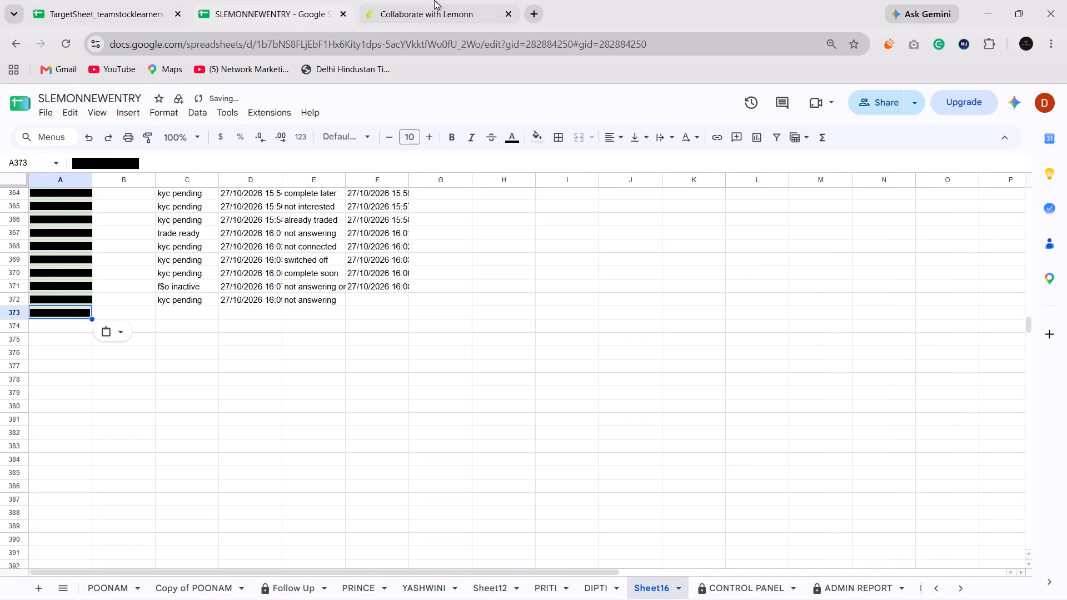
# Replace the previous search on the Lemonn Partners leads page with a search for the mobile number copied into cell A373.
pyautogui.keyDown('ctrl'); pyautogui.click(434, 0); pyautogui.keyUp('ctrl')
pyautogui.keyDown('ctrl'); pyautogui.click(873, 202); pyautogui.keyUp('ctrl')
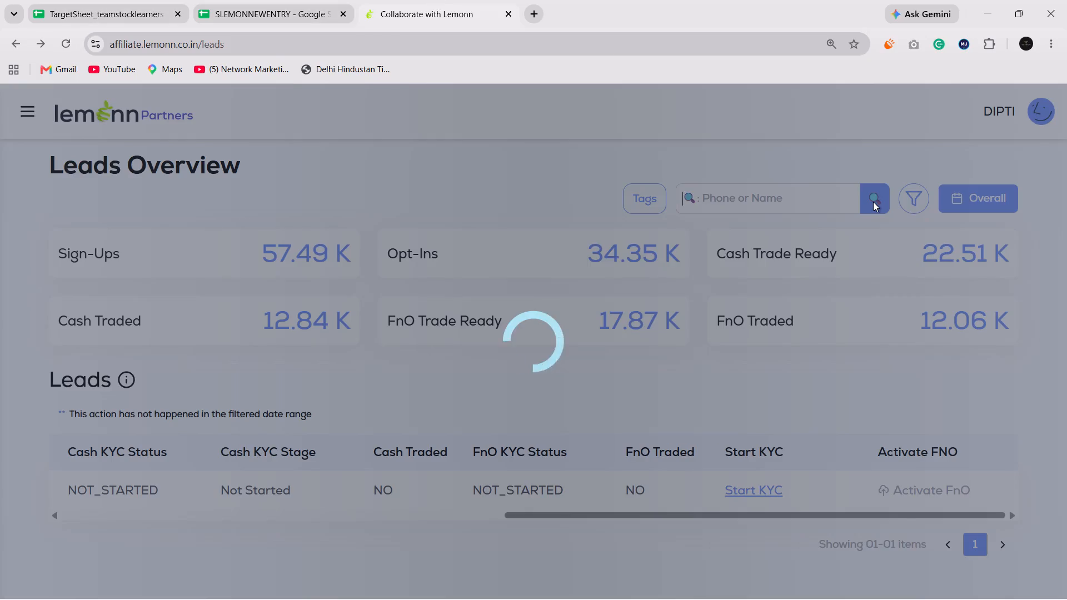
pyautogui.hotkey('ctrl', 'v')
pyautogui.press('Return')
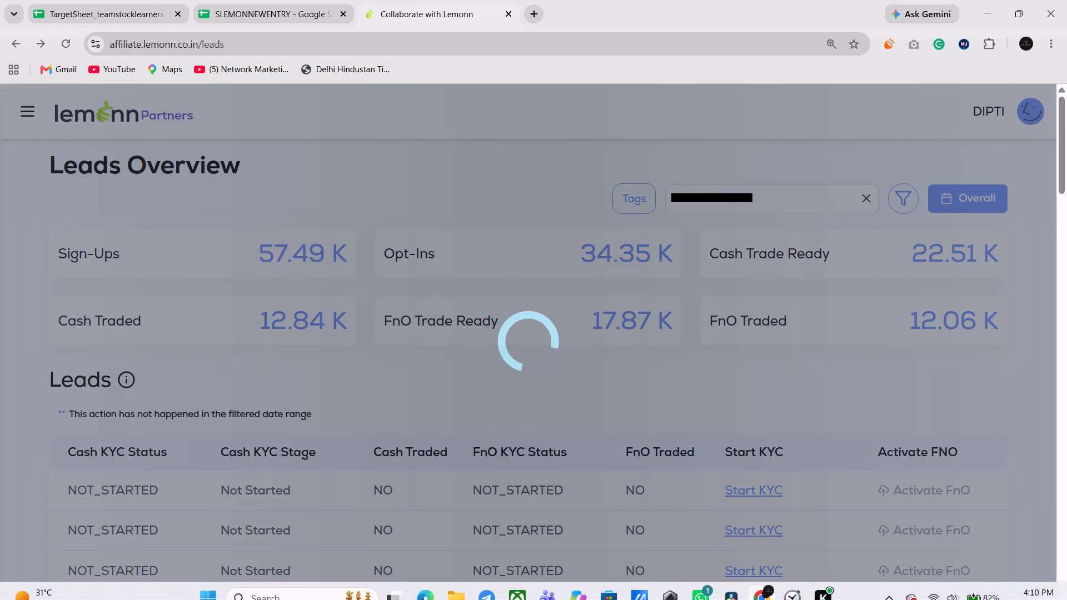
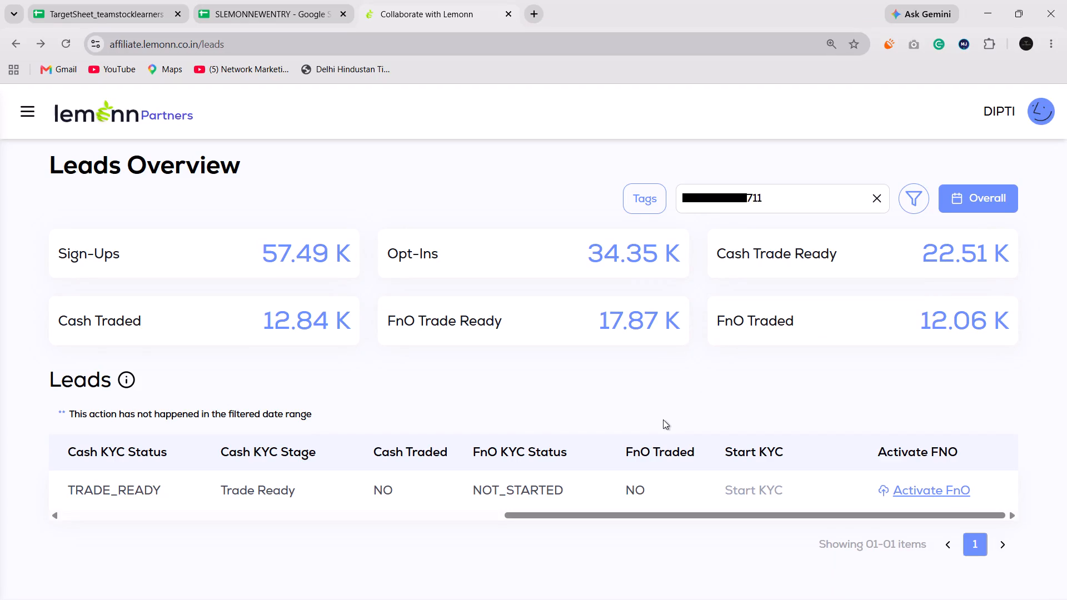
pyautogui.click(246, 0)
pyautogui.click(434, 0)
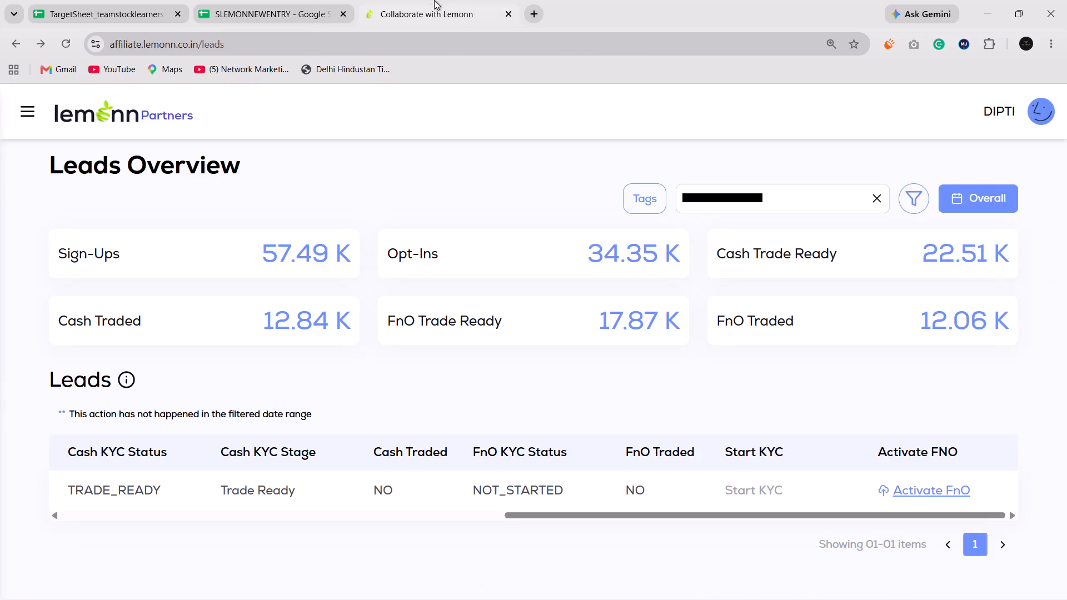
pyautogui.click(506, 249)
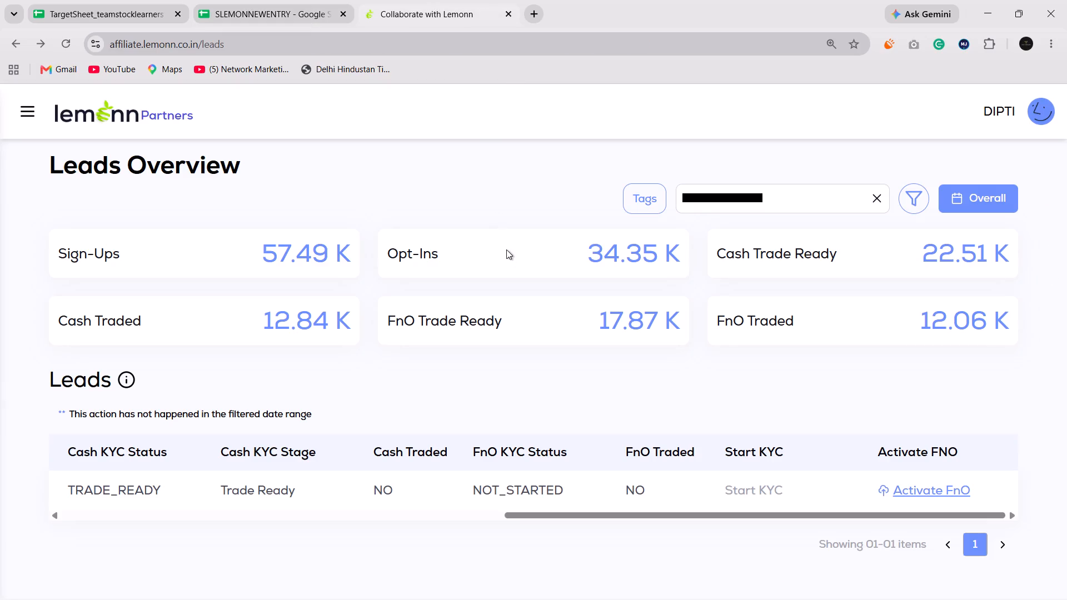
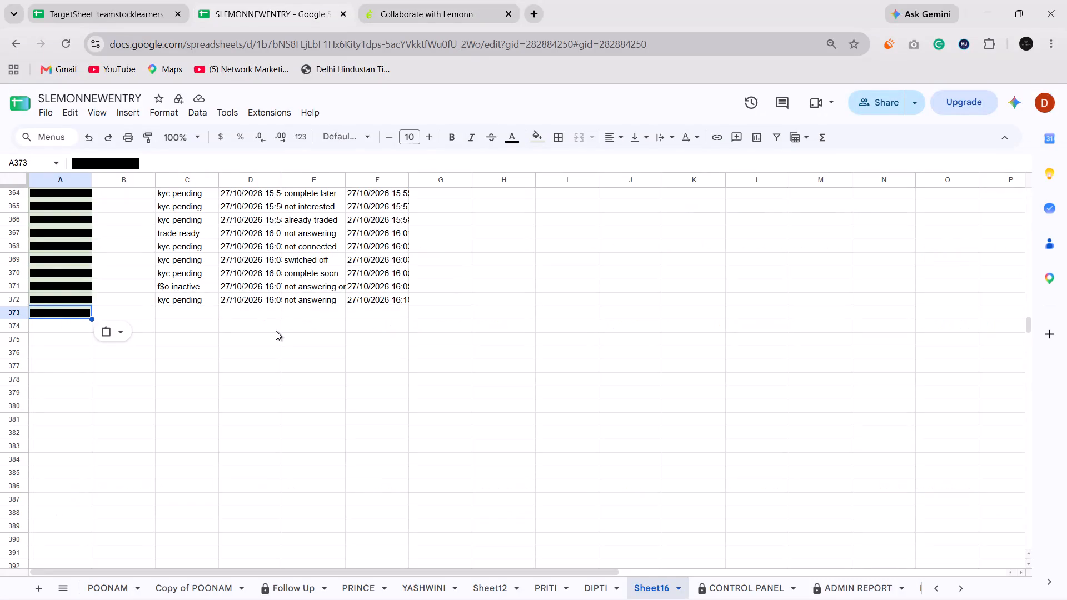
# Switch to the Lemonn Partners leads page and check the searched lead's cash KYC, cash traded, FnO KYC and FnO traded columns.
pyautogui.click(402, 2)
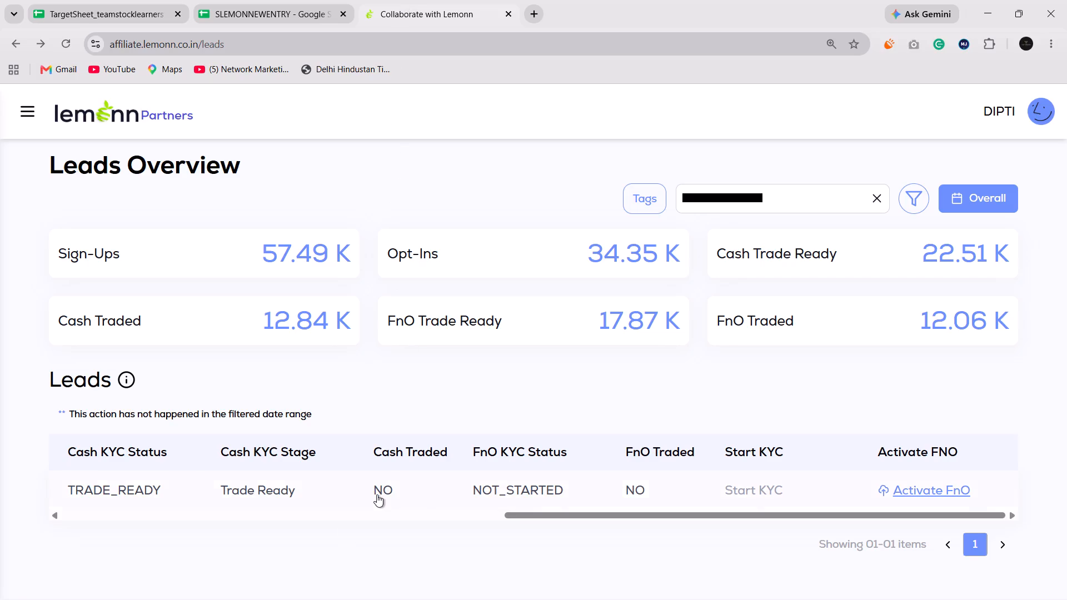
pyautogui.hscroll(12, 377, 494)
pyautogui.hscroll(-9, 377, 494)
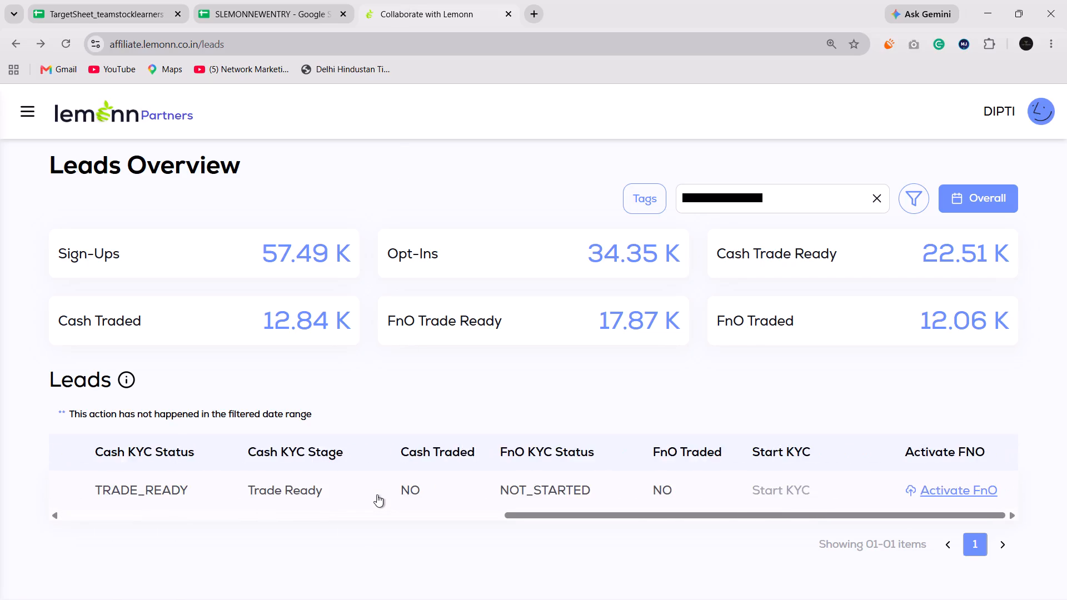
pyautogui.hscroll(9, 591, 482)
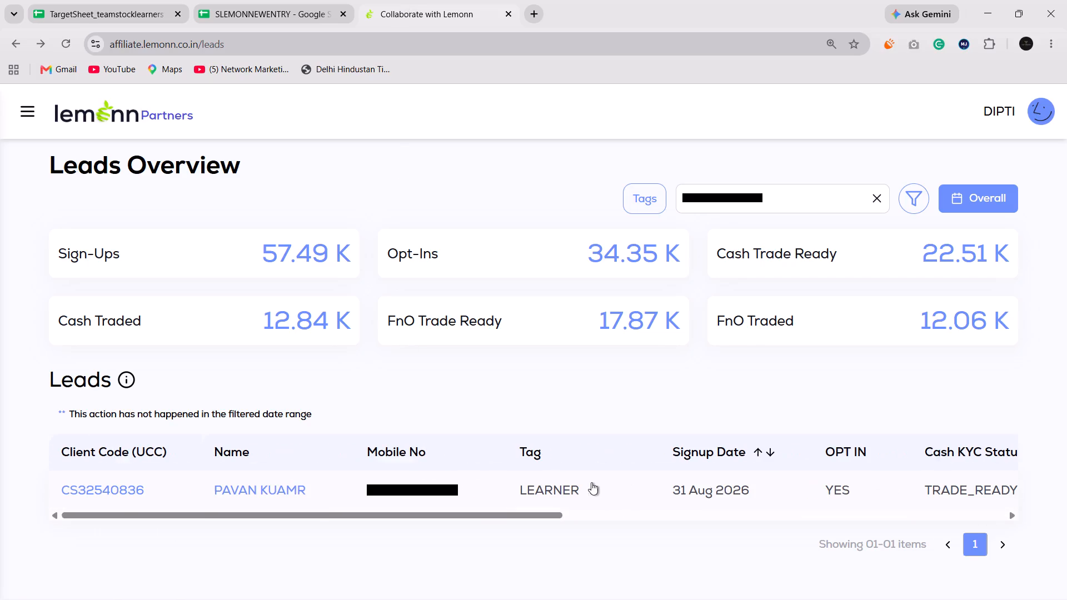
pyautogui.hscroll(3, 591, 482)
# Open the lead's detail page and review the cash and F&O status and every KYC stage through Trade Ready.
pyautogui.click(249, 493)
pyautogui.scroll(-1, 417, 452)
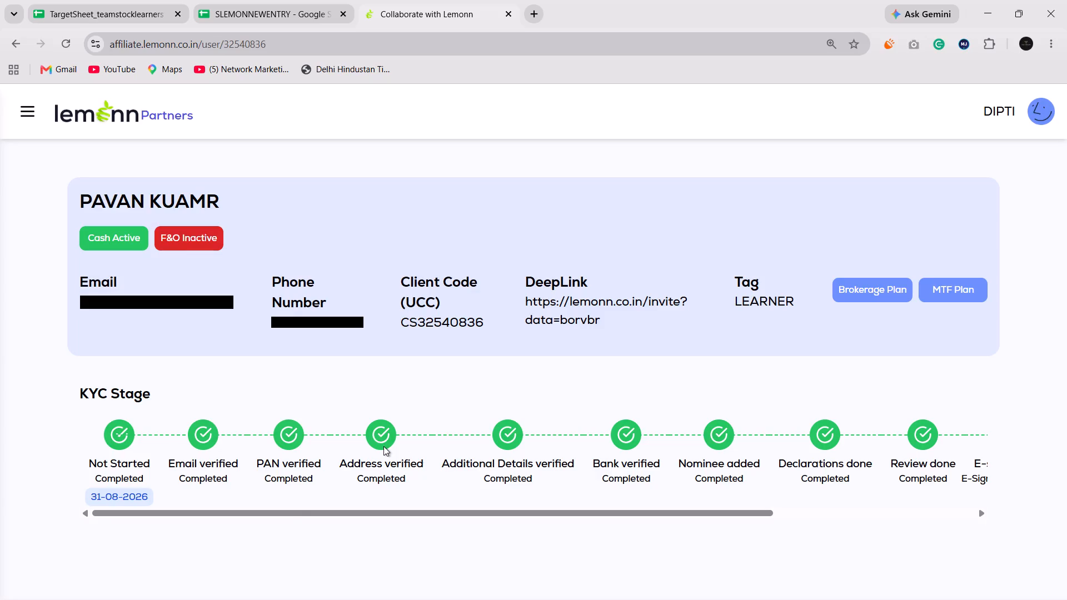
pyautogui.hscroll(-7, 383, 446)
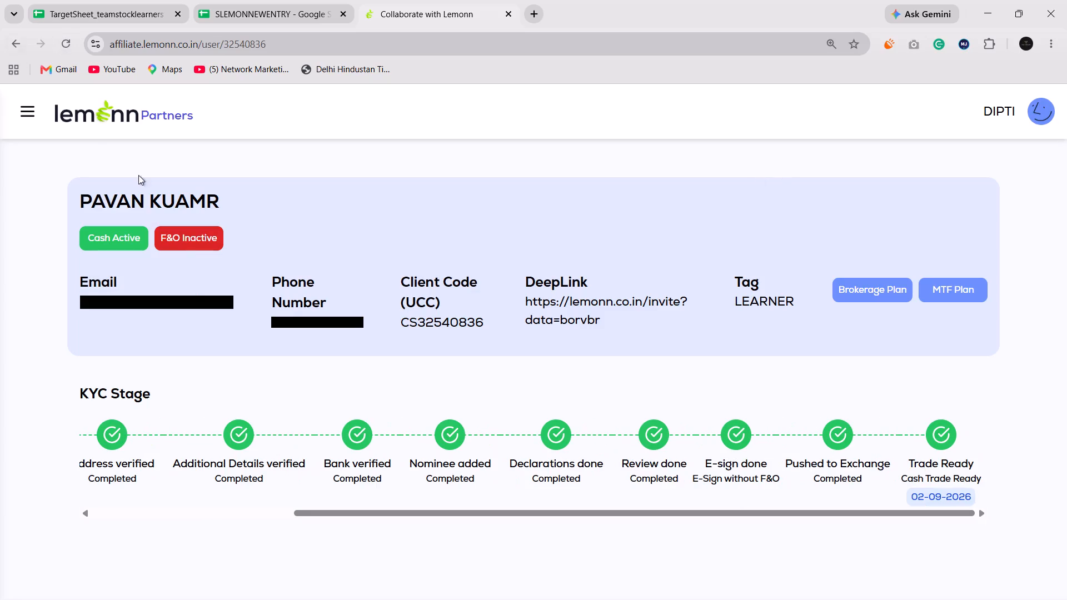
pyautogui.hscroll(7, 192, 286)
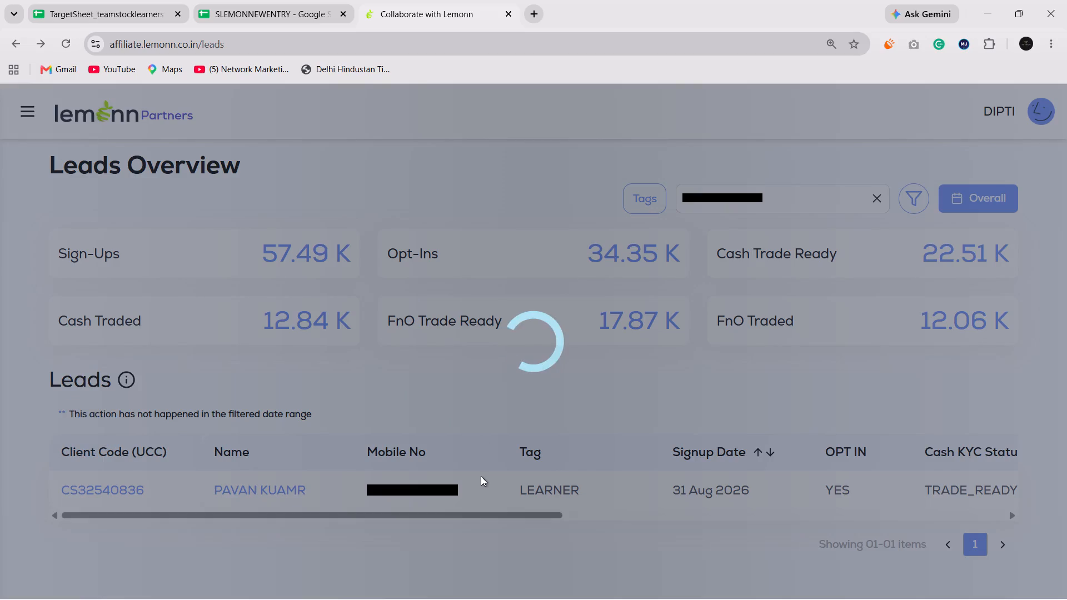
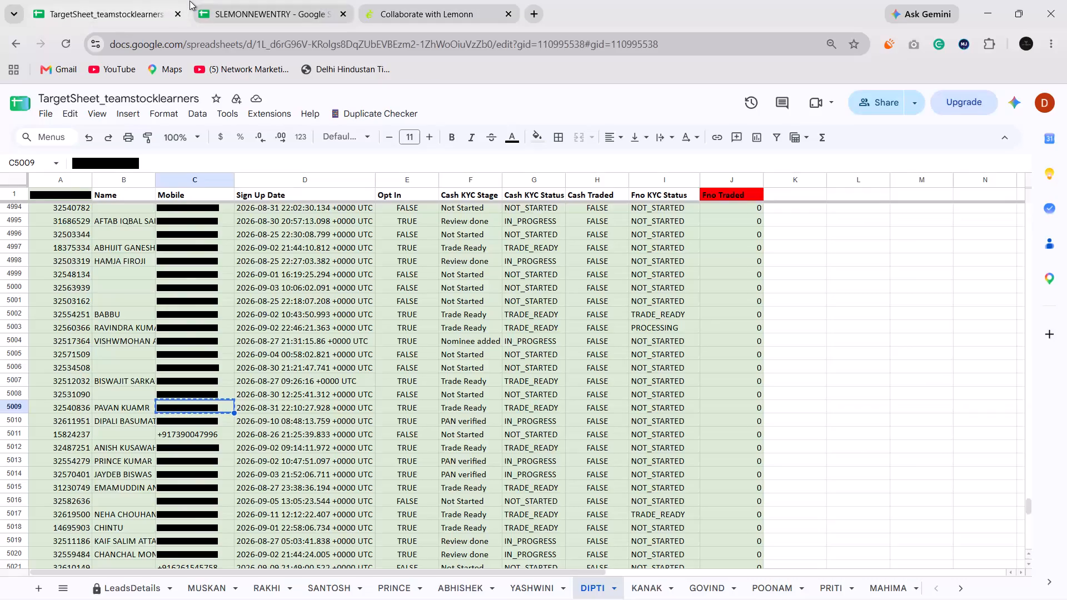
# Switch to SLEMONNEWENTRY and enter f$o inactive as the status in column C of row 373.
pyautogui.click(212, 7)
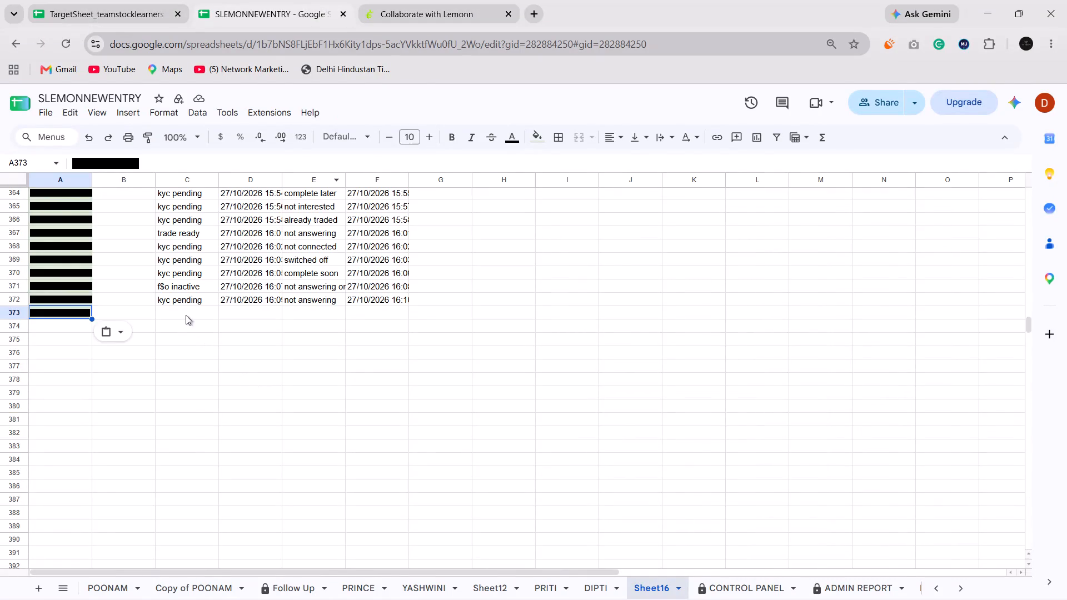
pyautogui.click(186, 315)
pyautogui.click(382, 0)
pyautogui.click(263, 0)
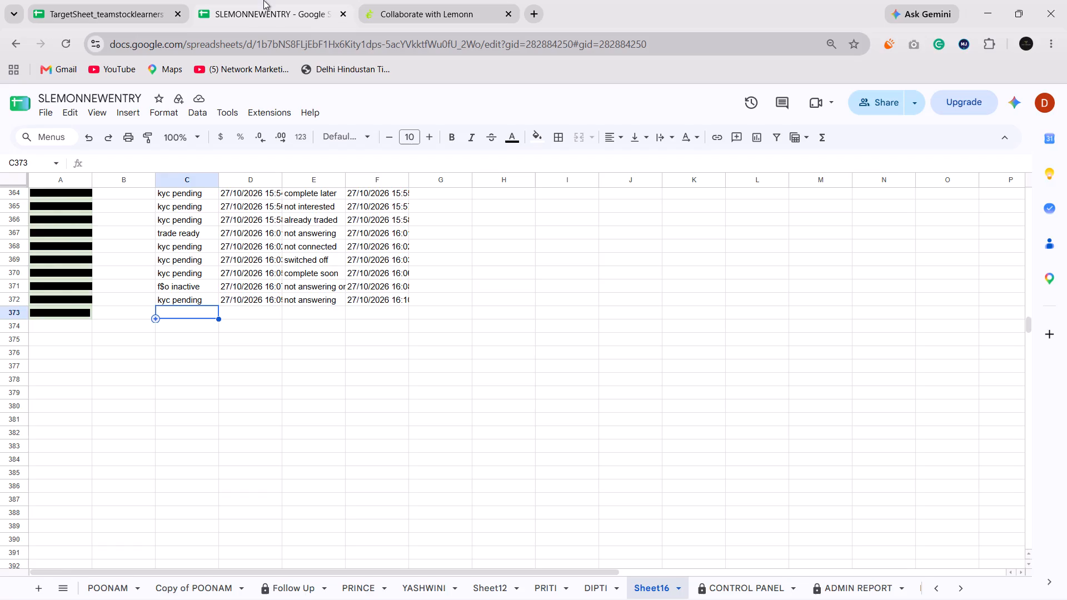
pyautogui.press('f')
pyautogui.hotkey('shift', '$')
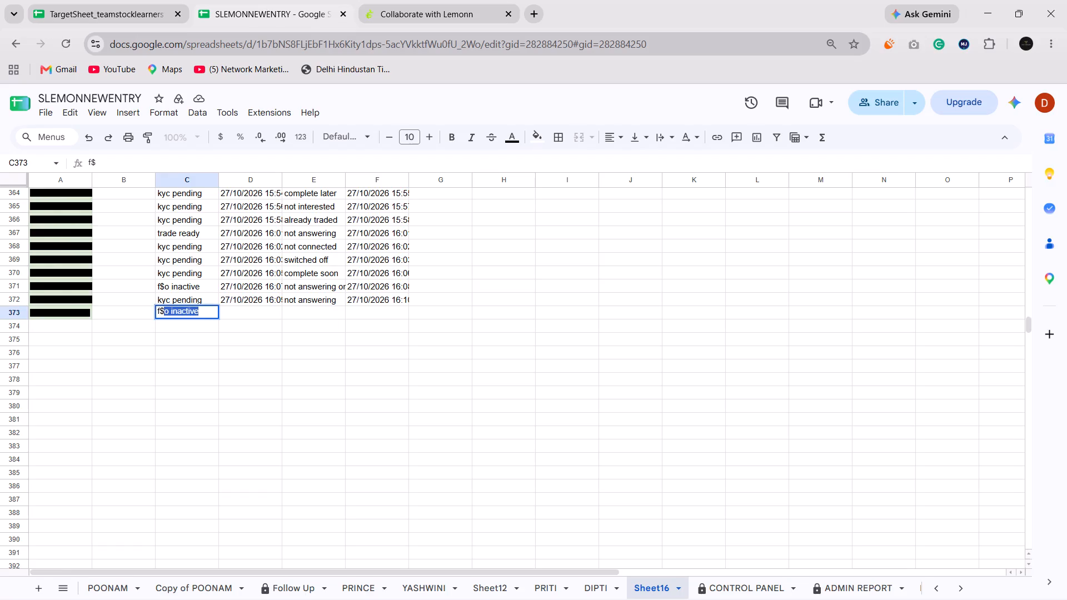
pyautogui.press('Right')
pyautogui.press('Right')
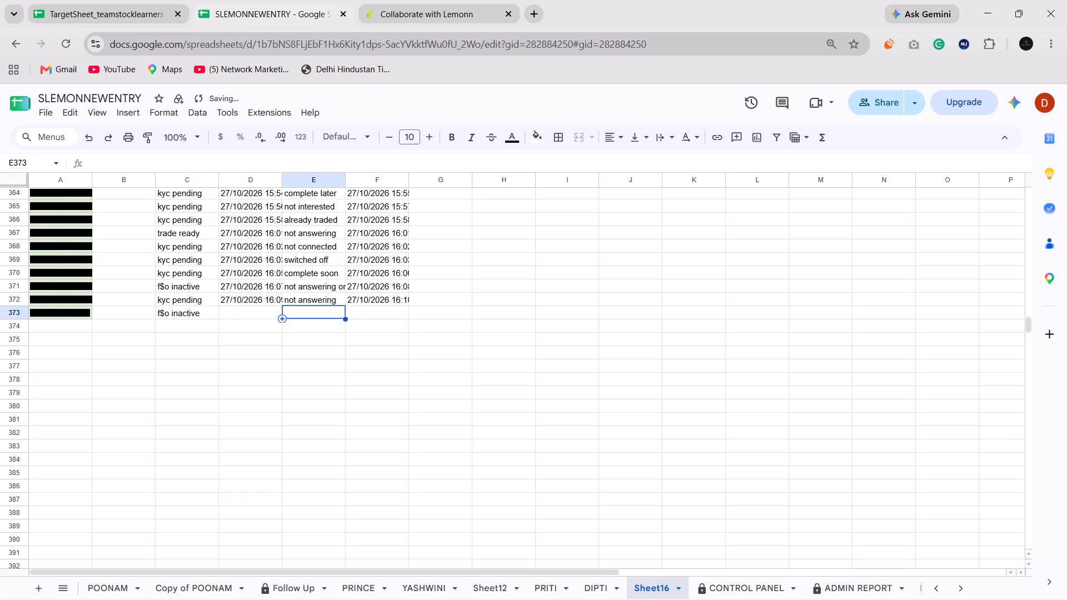
# Enter complete soon as the call outcome in column E of row 373.
pyautogui.write('not')
pyautogui.press('space')
pyautogui.press('BackSpace')
pyautogui.press('BackSpace')
pyautogui.press('BackSpace')
pyautogui.press('BackSpace')
pyautogui.press('BackSpace')
pyautogui.press('BackSpace')
pyautogui.press('BackSpace')
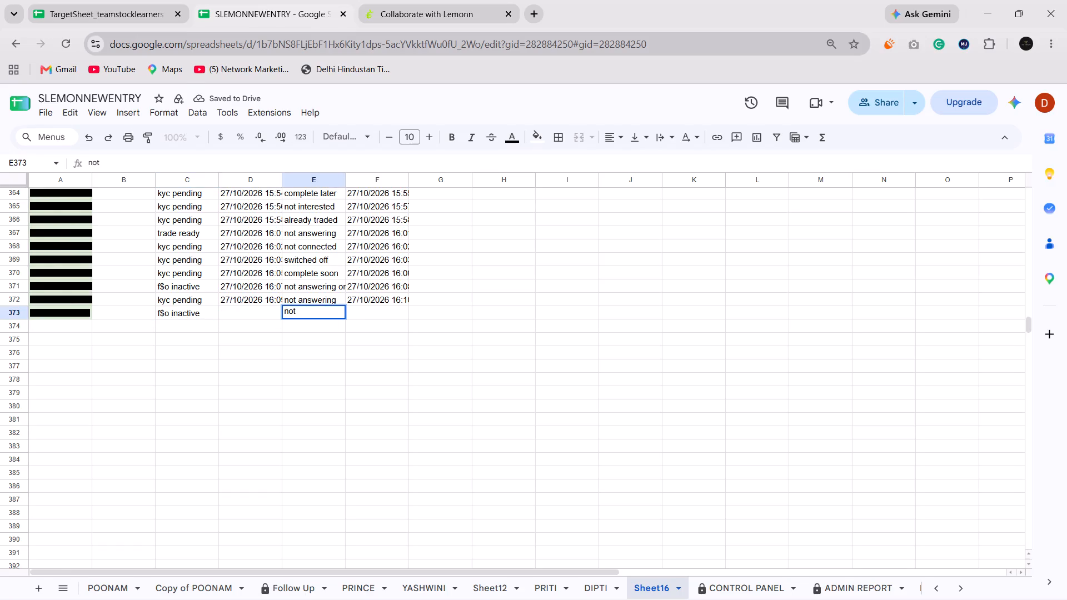
pyautogui.write('cpm')
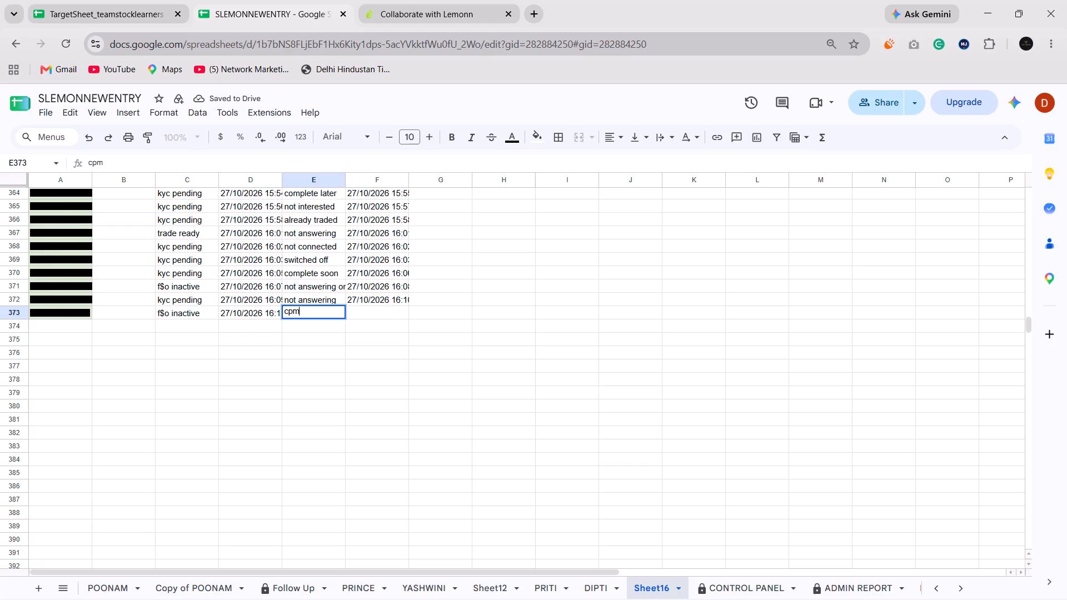
pyautogui.press('BackSpace')
pyautogui.press('BackSpace')
pyautogui.write('omplete soon')
pyautogui.press('Right')
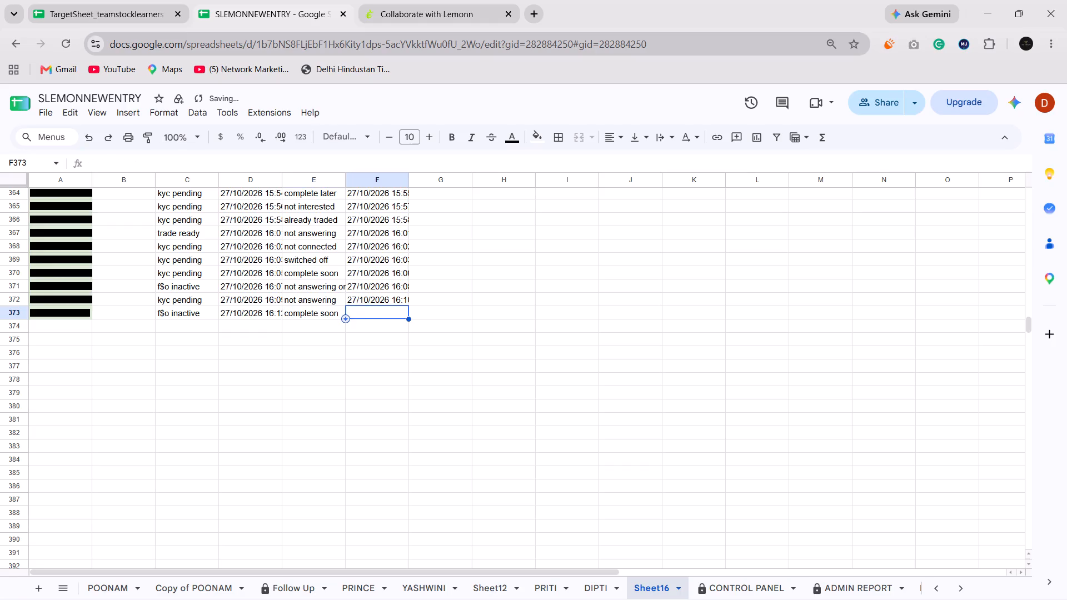
# Copy the mobile number in row 5010 of TargetSheet_teamstocklearners into cell A374 of SLEMONNEWENTRY.
pyautogui.press('Down')
pyautogui.press('Left')
pyautogui.press('Left')
pyautogui.press('Left')
pyautogui.press('Left')
pyautogui.press('Left')
pyautogui.press('Left')
pyautogui.press('Left')
pyautogui.press('Left')
pyautogui.click(152, 0)
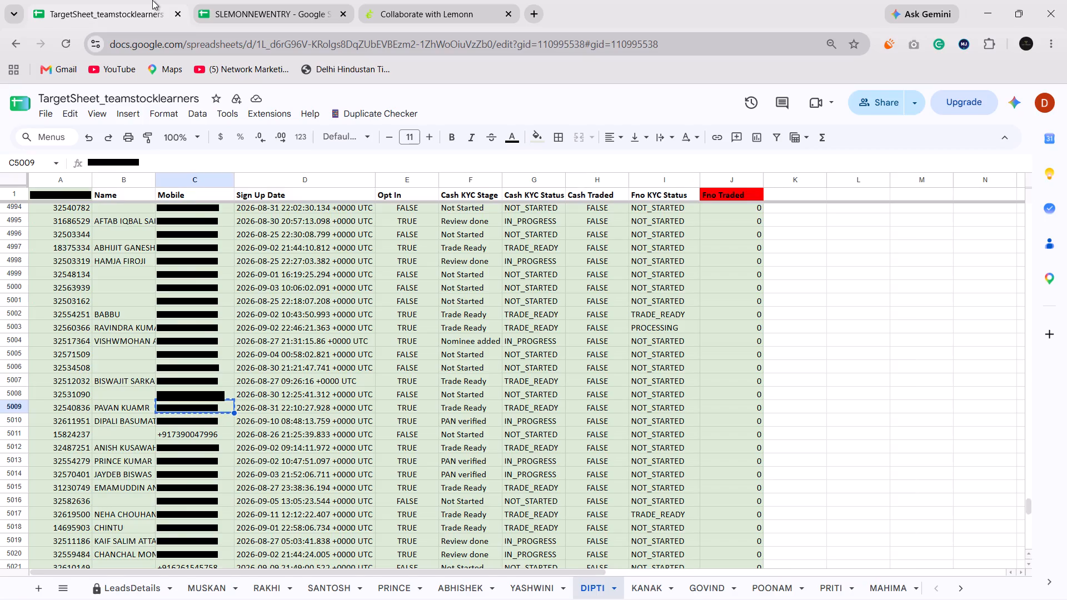
pyautogui.press('Down')
pyautogui.hotkey('ctrl', 'c')
pyautogui.keyDown('ctrl'); pyautogui.click(257, 0); pyautogui.keyUp('ctrl')
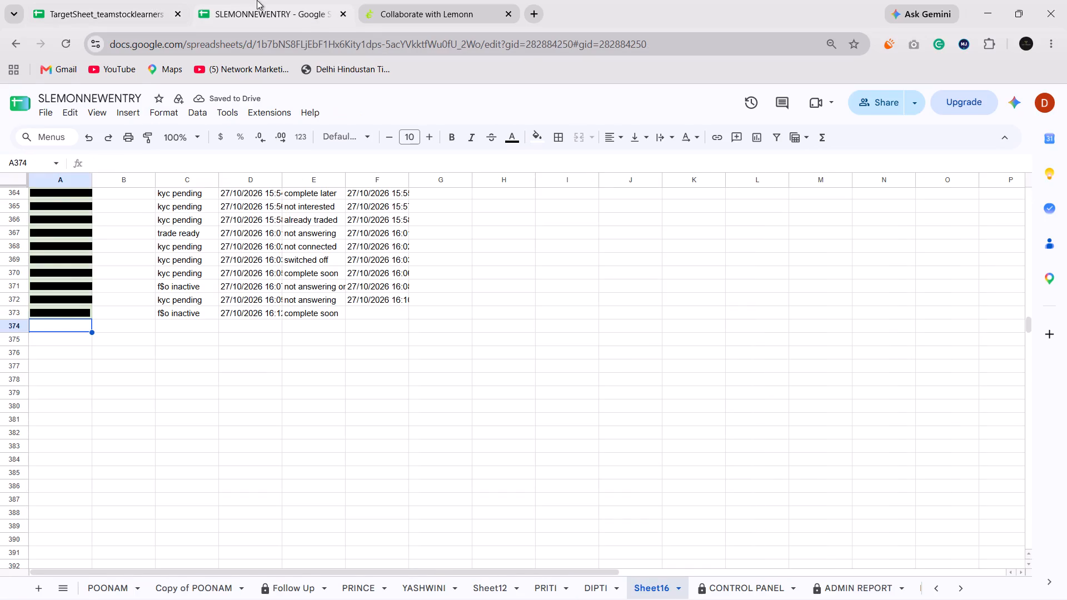
pyautogui.hotkey('ctrl', 'v')
# Search the Lemonn Partners leads page for the copied mobile number in place of the previous search.
pyautogui.keyDown('ctrl'); pyautogui.click(410, 0); pyautogui.keyUp('ctrl')
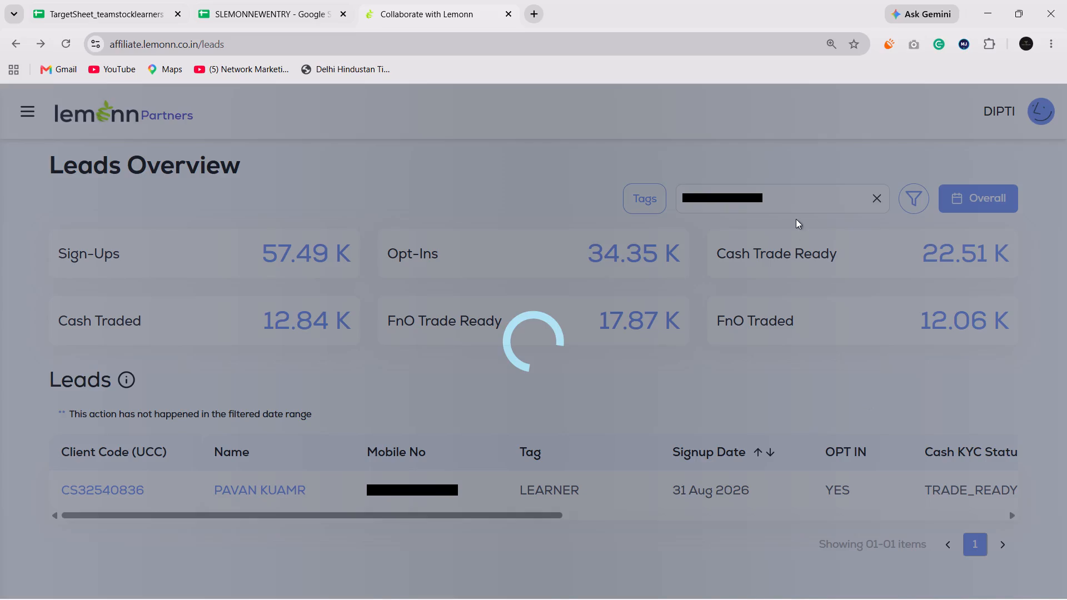
pyautogui.click(861, 203)
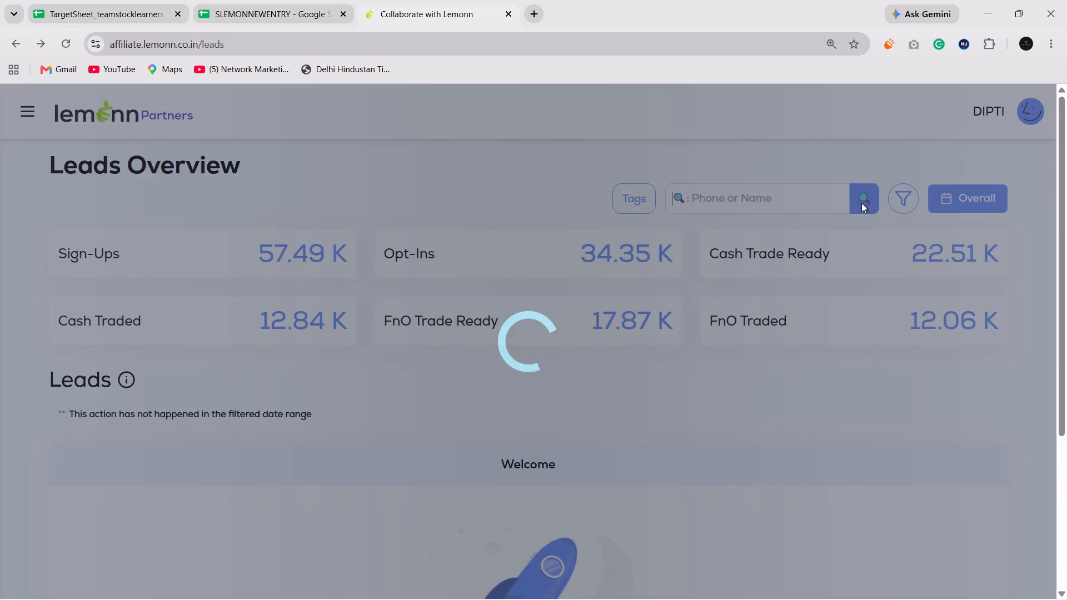
pyautogui.hotkey('ctrl', 'v')
pyautogui.press('Return')
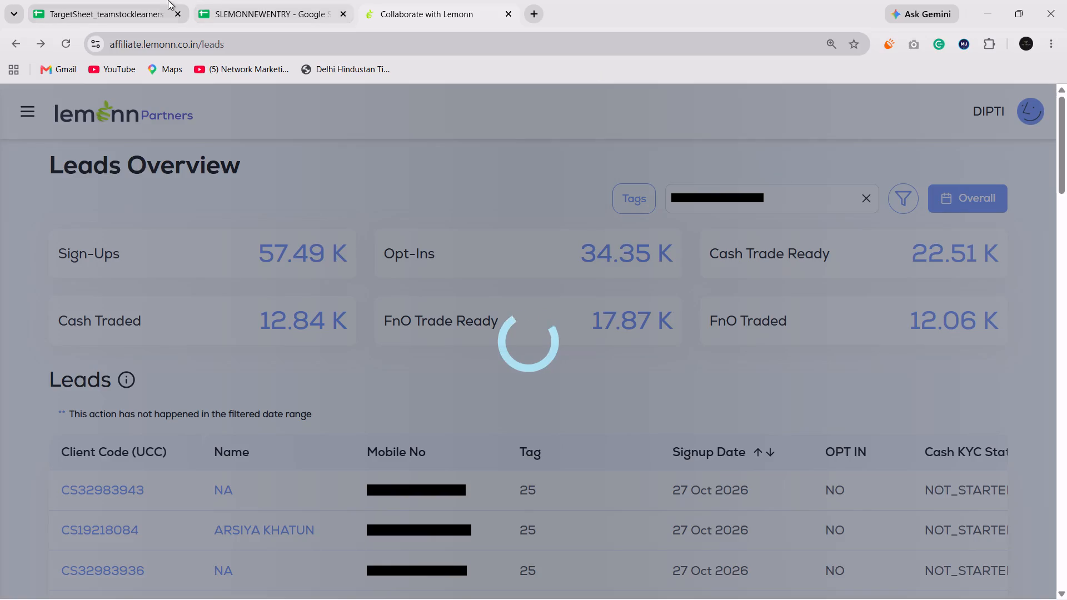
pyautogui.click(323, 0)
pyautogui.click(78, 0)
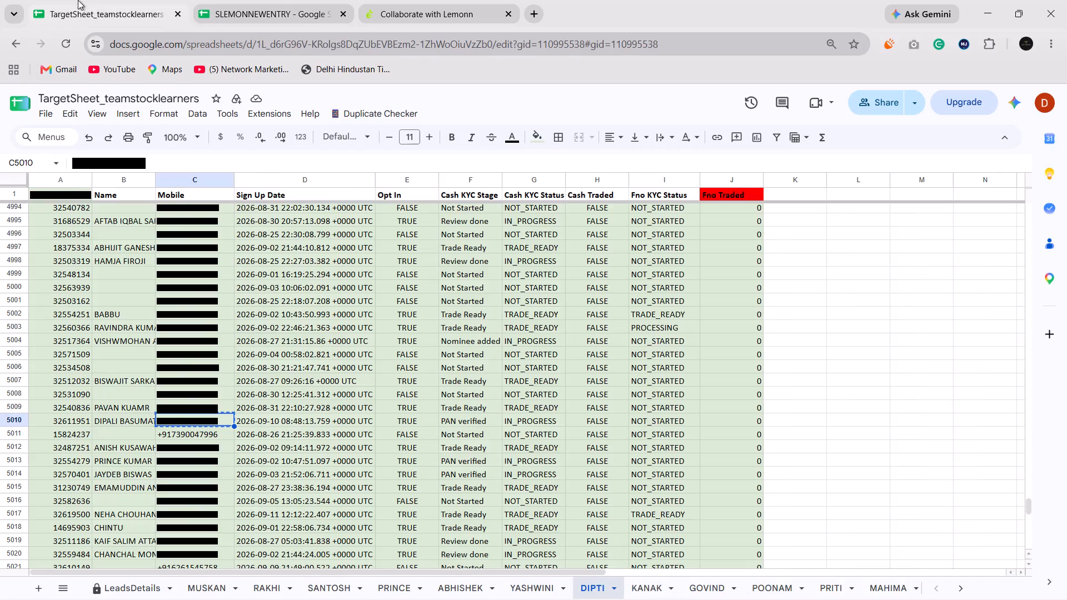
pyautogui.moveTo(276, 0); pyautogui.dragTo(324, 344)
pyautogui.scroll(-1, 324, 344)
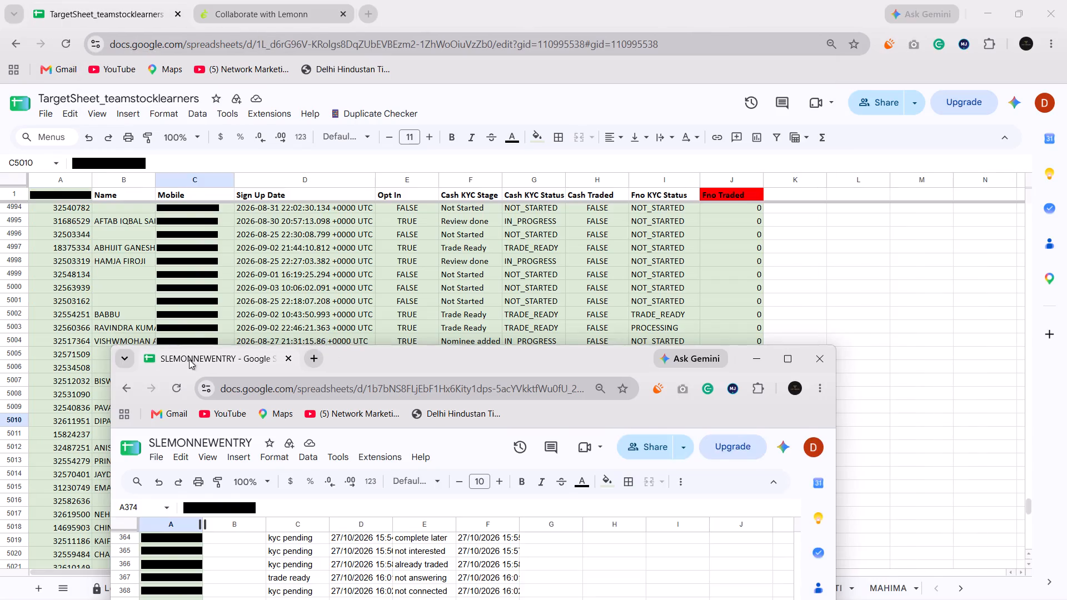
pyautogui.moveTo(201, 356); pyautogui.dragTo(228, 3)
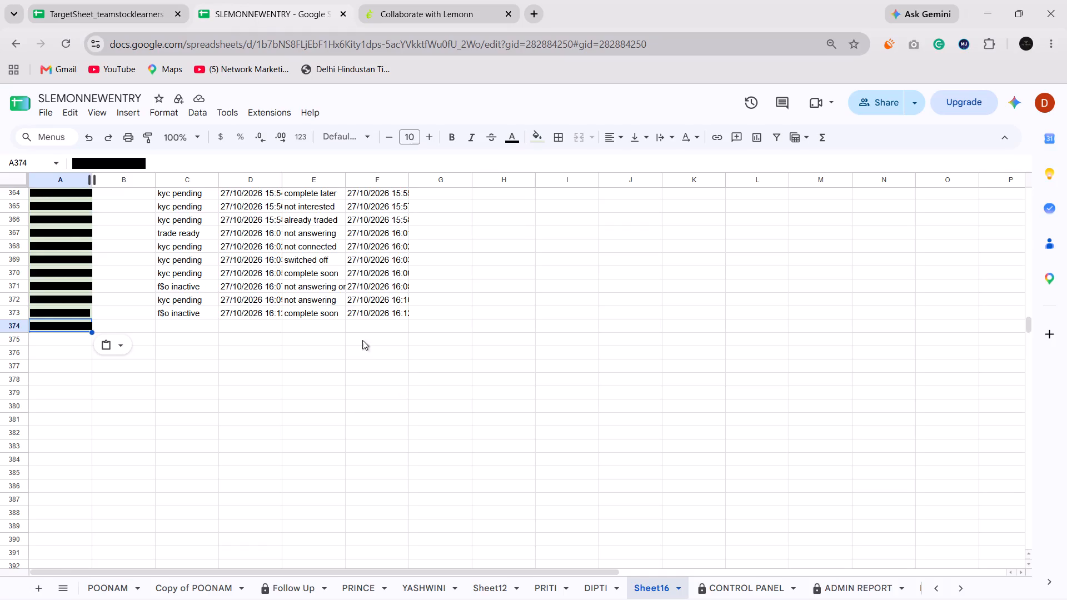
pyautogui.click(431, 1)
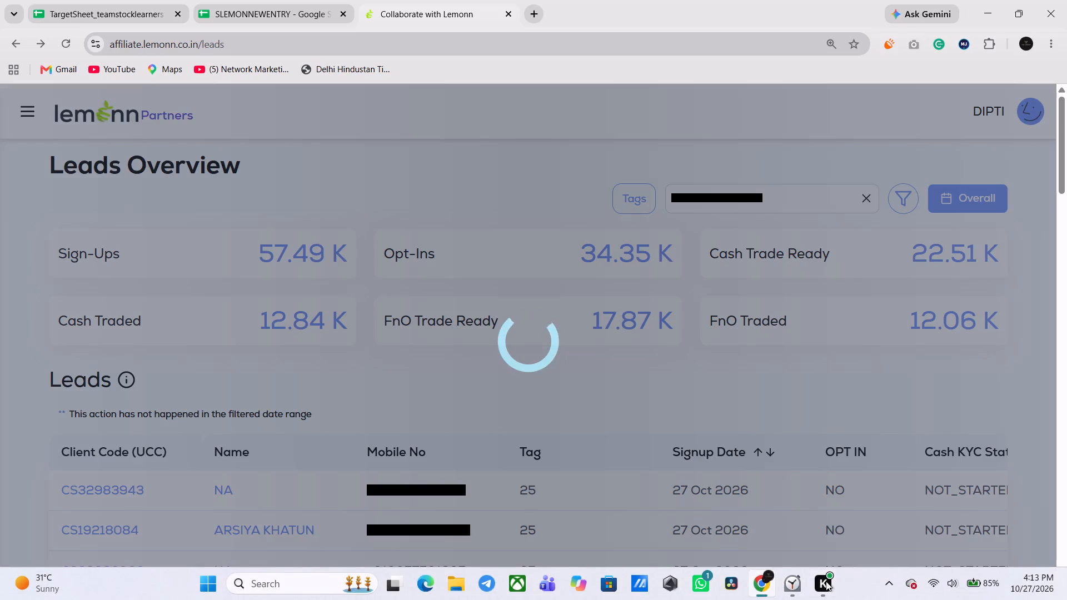
# Check the stock learner work timer in the Clock app and return to the leads page.
pyautogui.click(791, 586)
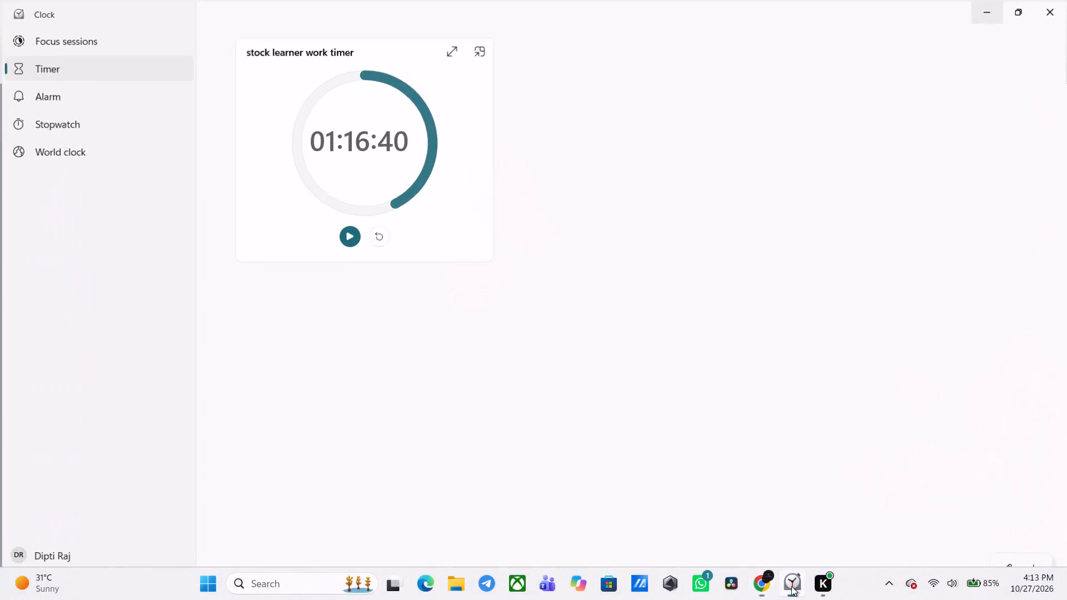
pyautogui.click(791, 586)
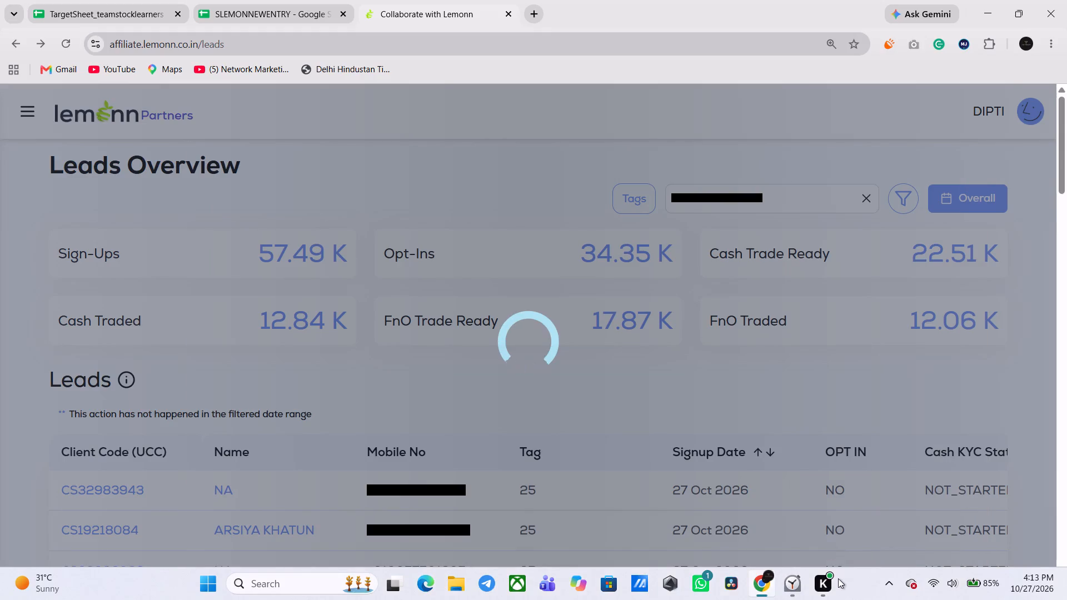
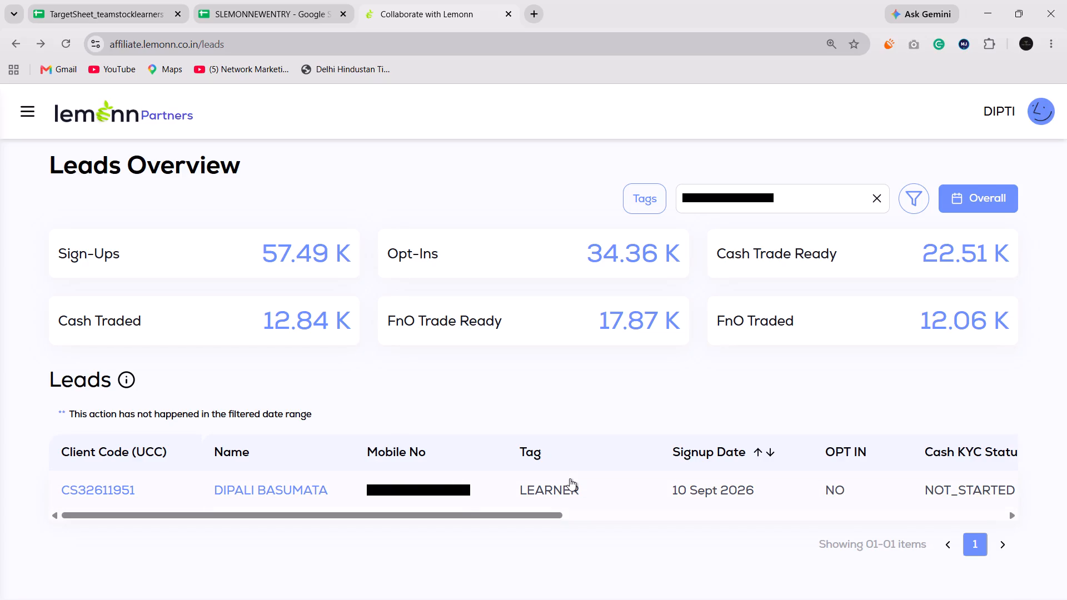
# Check the lead's KYC and trading status, and record kyc pending in column C of row 374 in SLEMONNEWENTRY.
pyautogui.hscroll(-12, 570, 478)
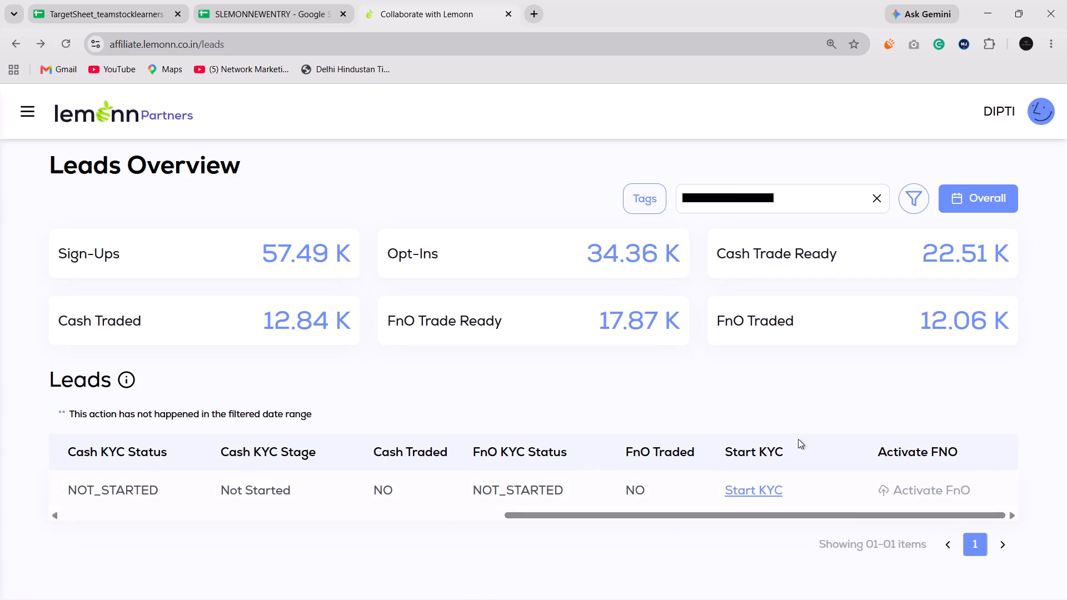
pyautogui.hscroll(15, 516, 498)
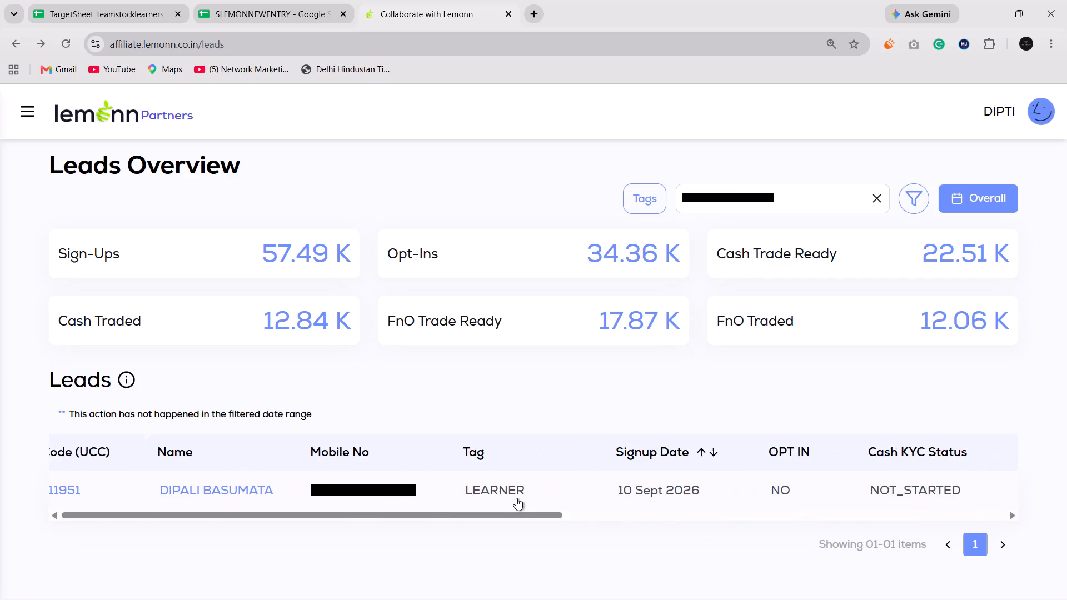
pyautogui.click(222, 2)
pyautogui.press('Right')
pyautogui.press('Right')
pyautogui.press('Right')
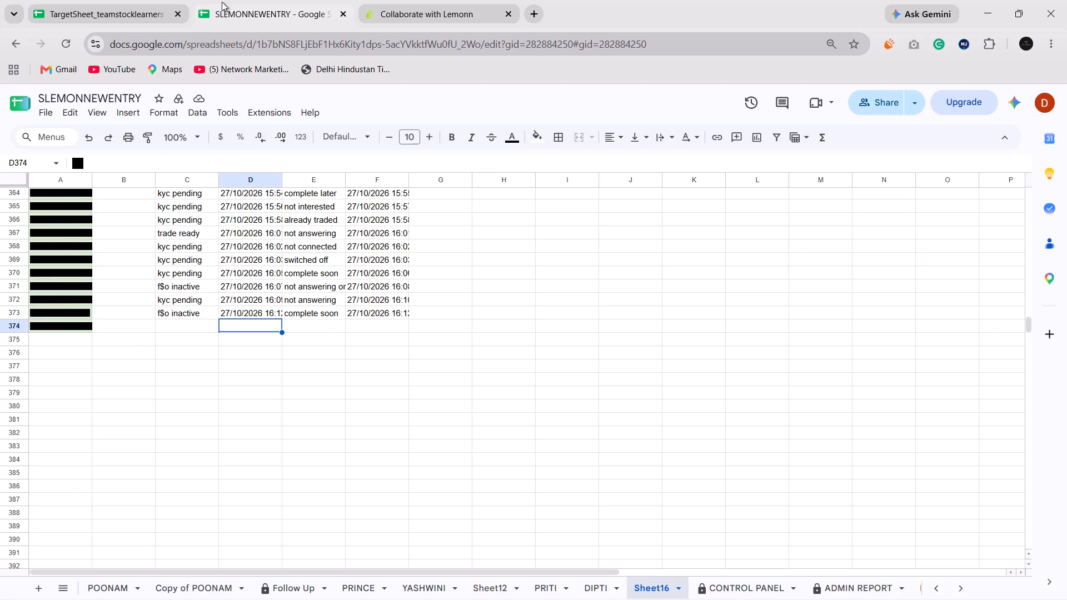
pyautogui.press('Left')
pyautogui.write('kyc pending')
# Enter not intersted as the call outcome in column E of row 374.
pyautogui.press('Right')
pyautogui.press('Right')
pyautogui.write('not inttw')
pyautogui.press('BackSpace')
pyautogui.press('BackSpace')
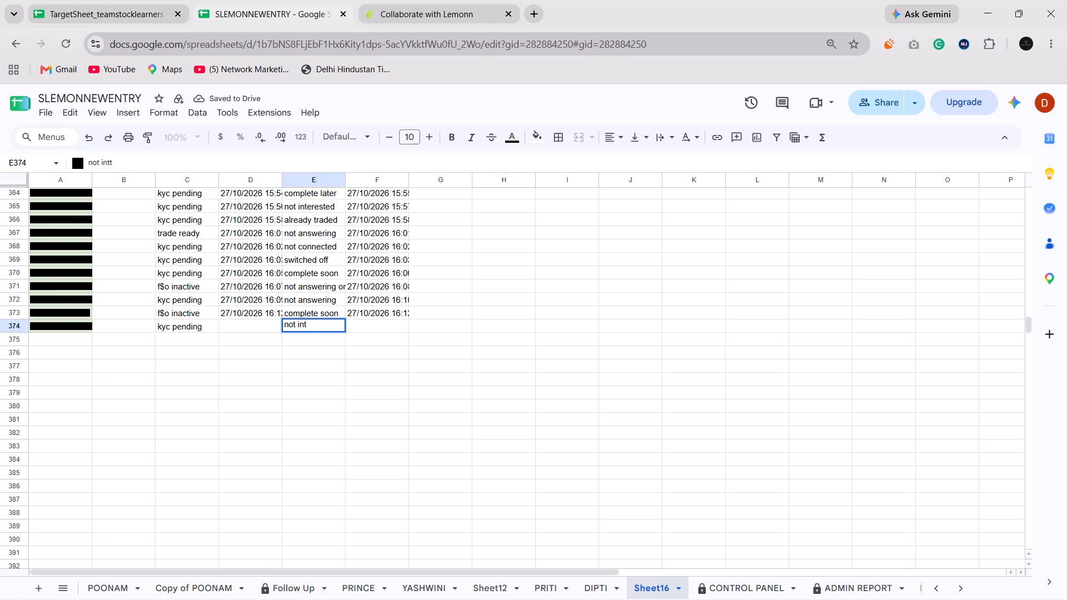
pyautogui.press('w')
pyautogui.press('BackSpace')
pyautogui.write('ers')
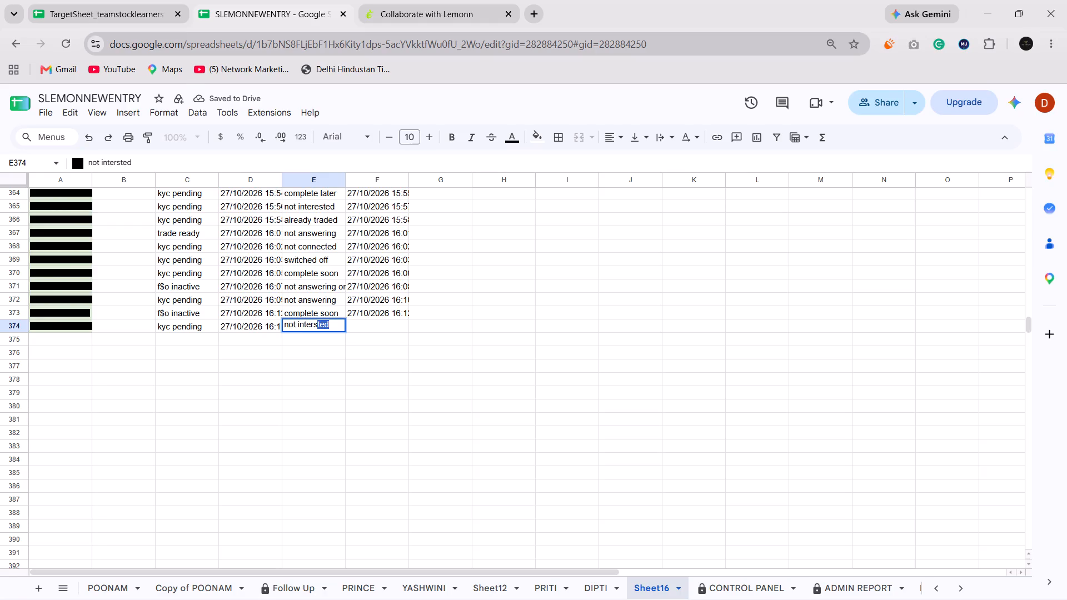
pyautogui.press('Down')
# Copy the next mobile number down in TargetSheet_teamstocklearners into cell A375 of SLEMONNEWENTRY.
pyautogui.press('Left')
pyautogui.press('Left')
pyautogui.press('Left')
pyautogui.press('Left')
pyautogui.press('Left')
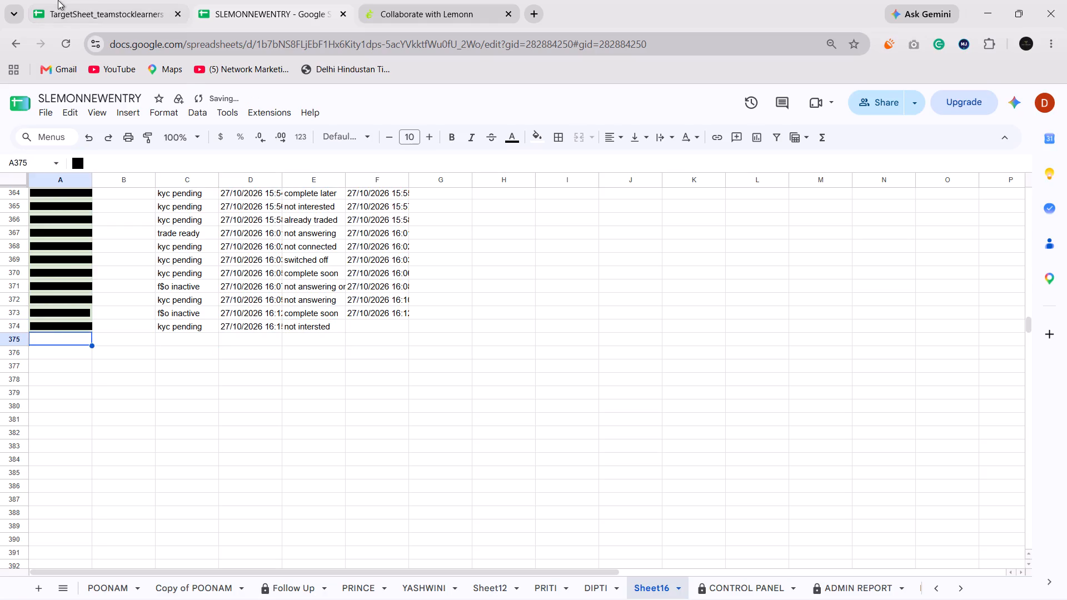
pyautogui.click(58, 0)
pyautogui.press('Down')
pyautogui.hotkey('ctrl', 'c')
pyautogui.keyDown('ctrl'); pyautogui.click(193, 0); pyautogui.keyUp('ctrl')
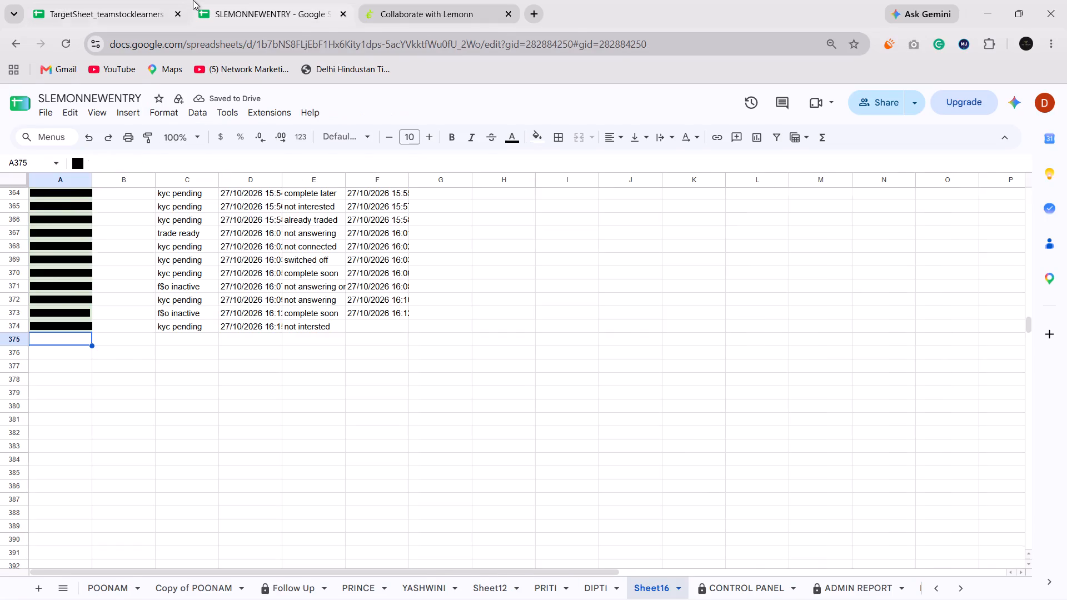
pyautogui.hotkey('ctrl', 'v')
# Search the Lemonn Partners leads page for the copied mobile number and check the lead's KYC and trading status.
pyautogui.keyDown('ctrl'); pyautogui.click(407, 0); pyautogui.keyUp('ctrl')
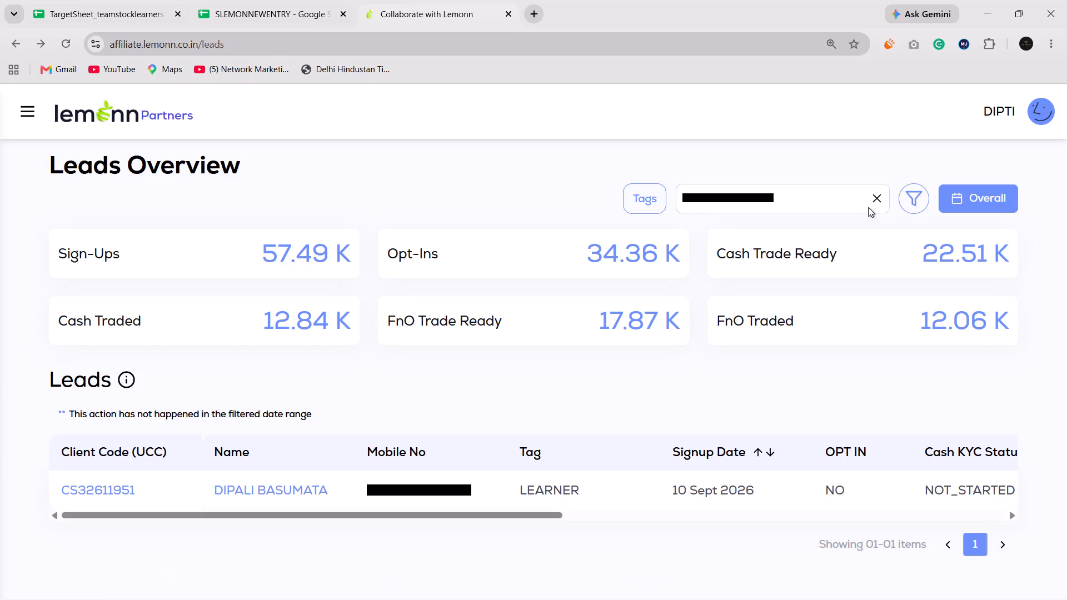
pyautogui.keyDown('ctrl'); pyautogui.click(872, 201); pyautogui.keyUp('ctrl')
pyautogui.hotkey('ctrl', 'Return')
pyautogui.hotkey('ctrl', 'v')
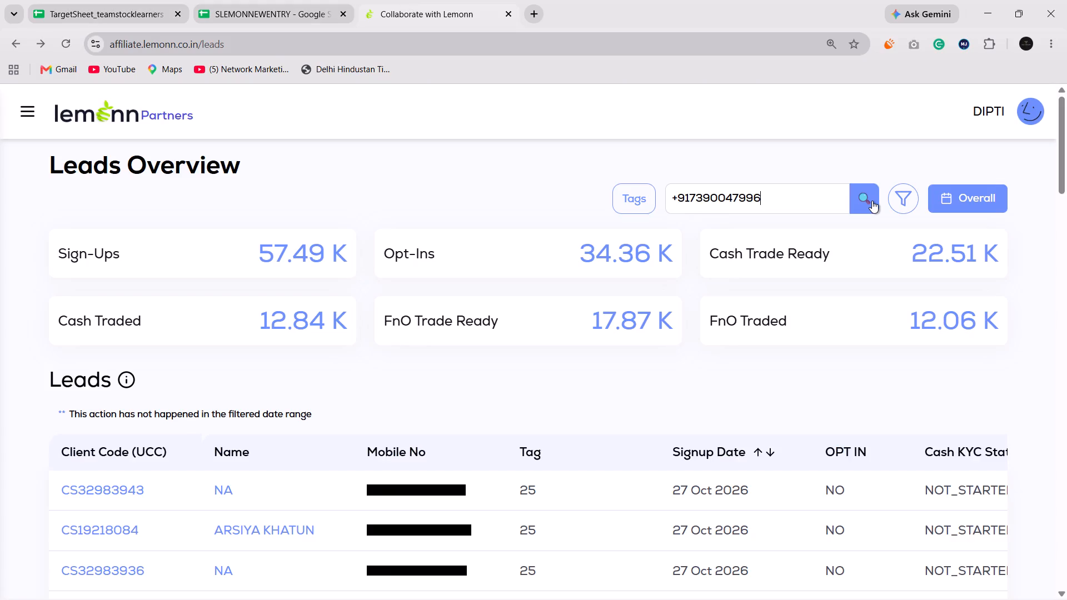
pyautogui.hotkey('ctrl', 'Return')
pyautogui.press('Return')
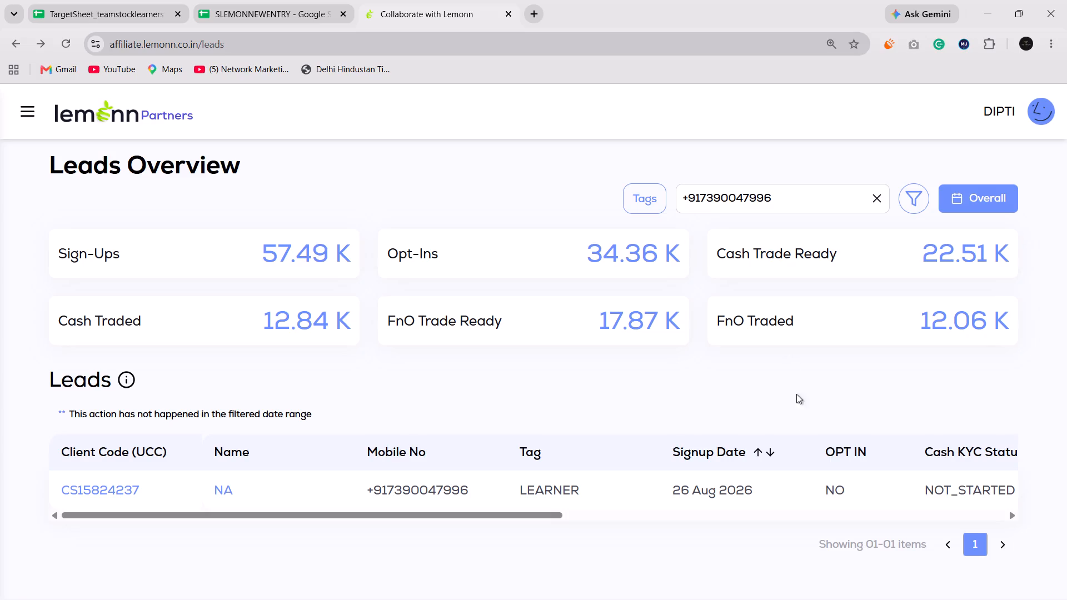
pyautogui.hscroll(-14, 771, 473)
pyautogui.click(819, 319)
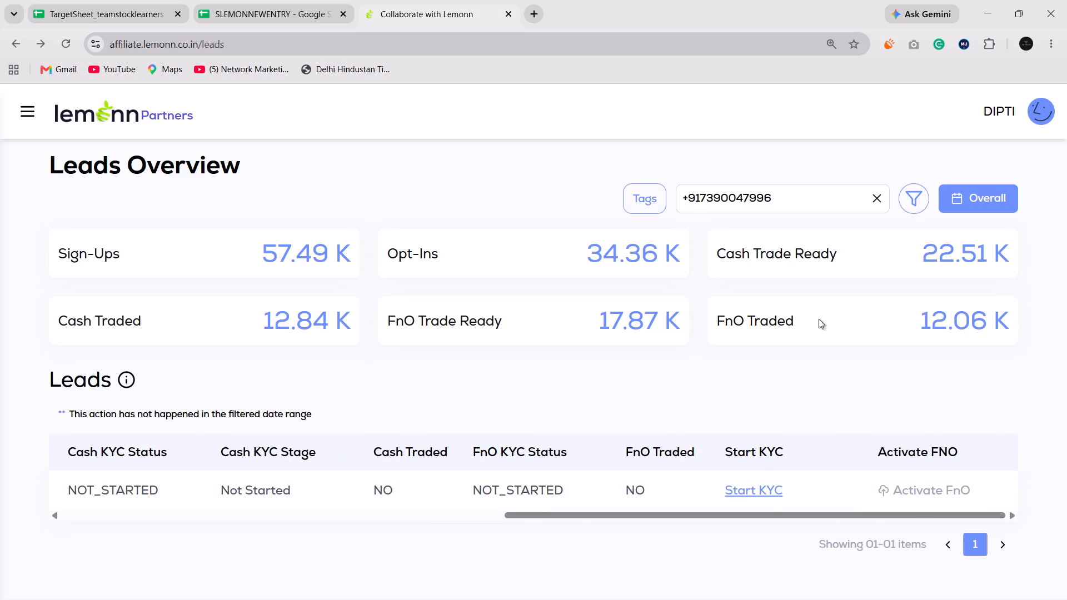
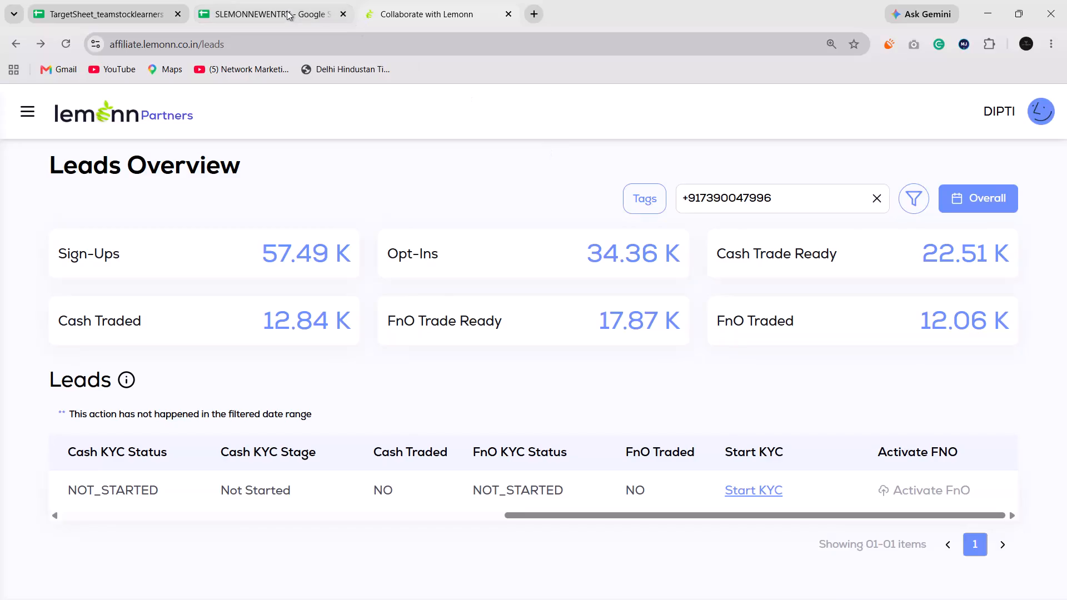
# Recheck the lead's KYC and trading status on the Lemonn Partners leads page, and record kyc pending in C375 of SLEMONNEWENTRY.
pyautogui.click(287, 11)
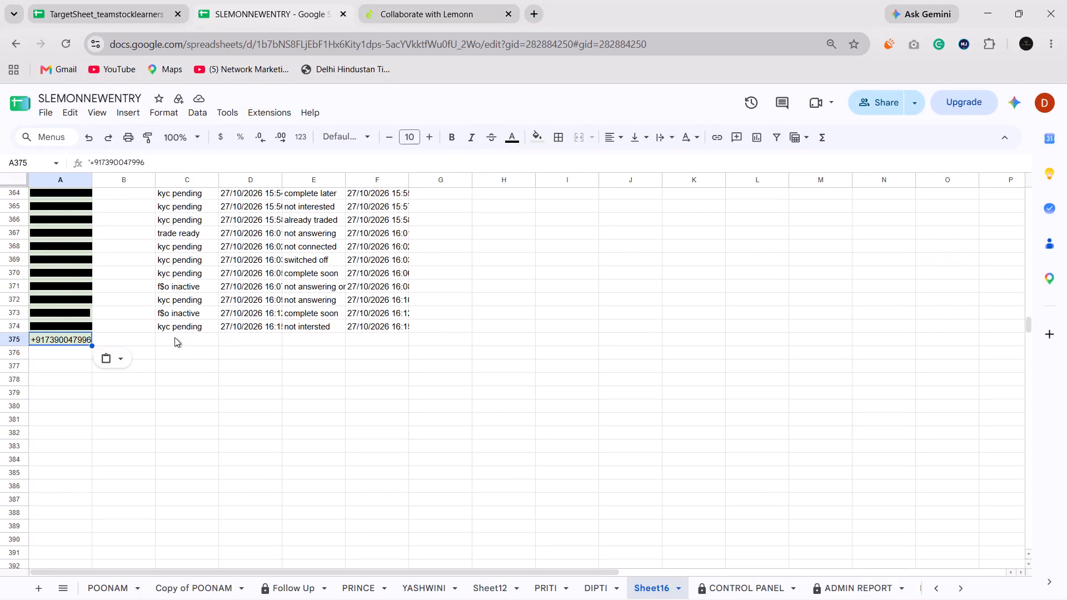
pyautogui.click(174, 337)
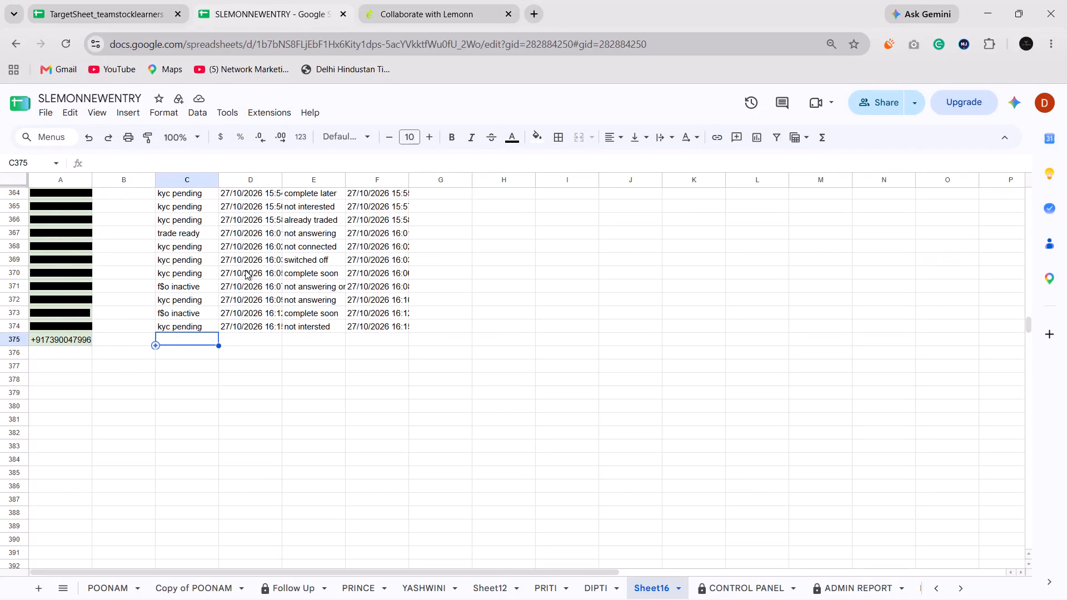
pyautogui.click(389, 0)
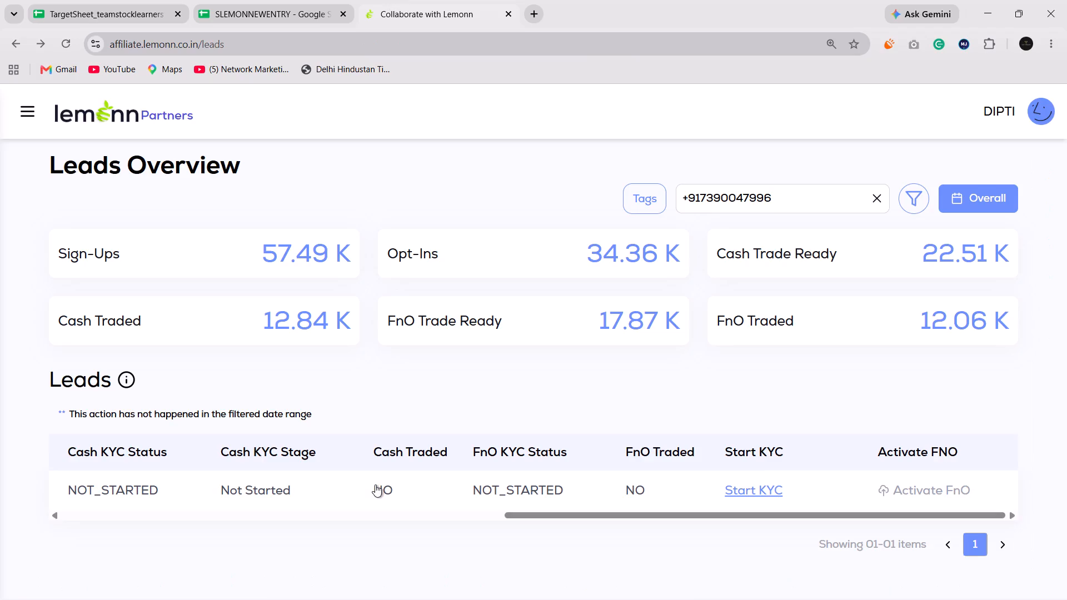
pyautogui.hscroll(-4, 375, 484)
pyautogui.hscroll(2, 200, 399)
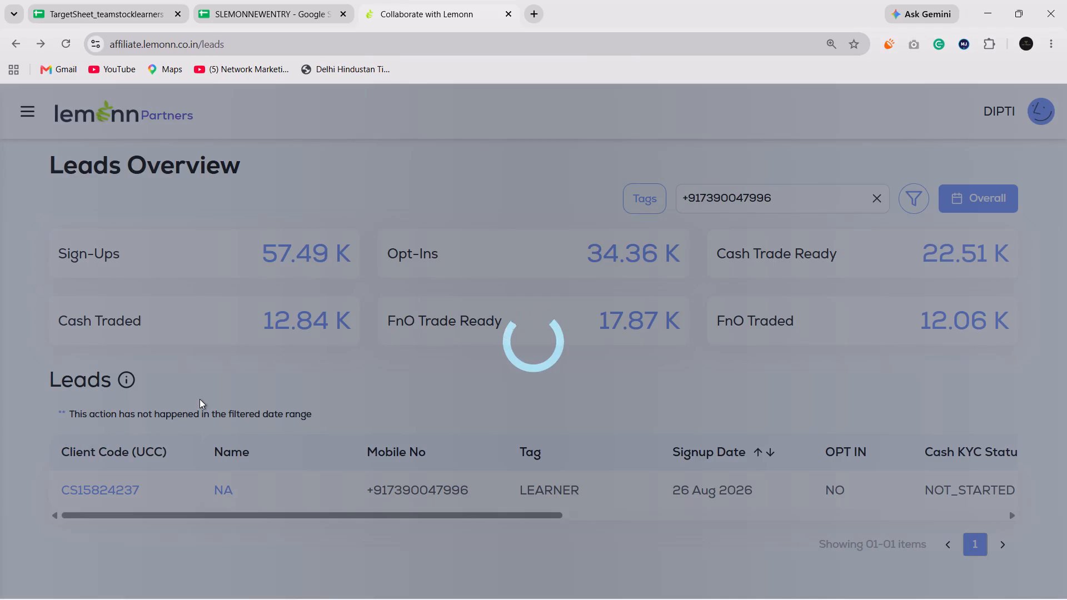
pyautogui.click(198, 19)
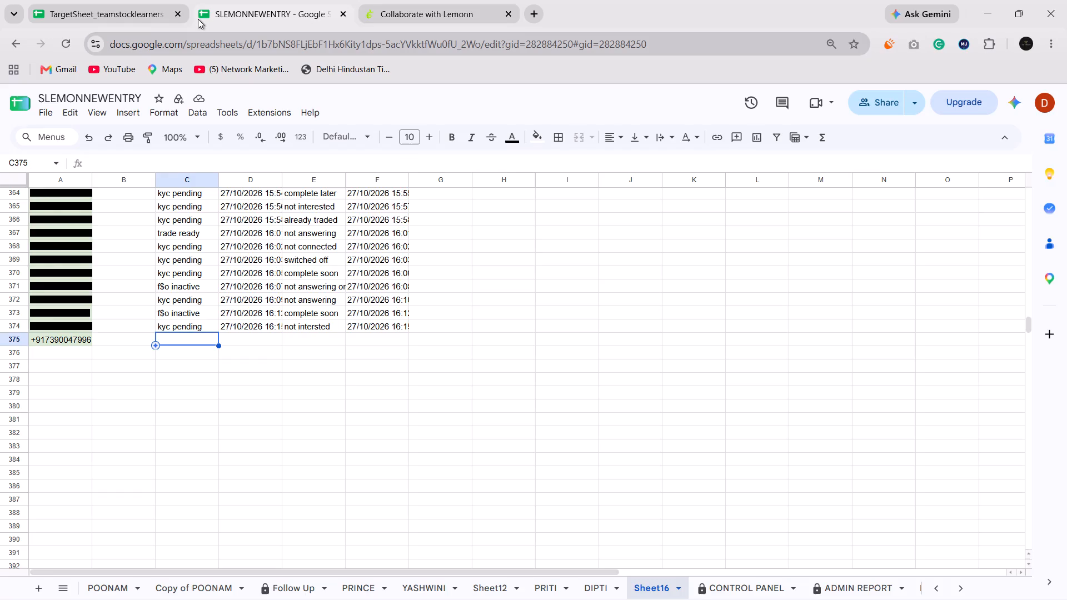
pyautogui.click(414, 1)
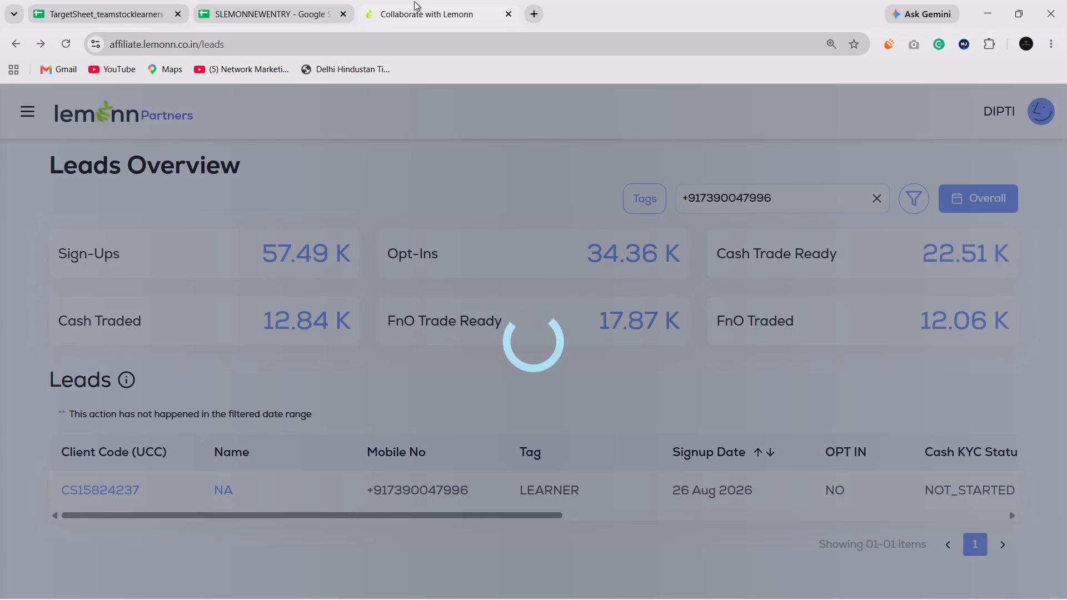
pyautogui.click(307, 0)
pyautogui.write('kyc pending')
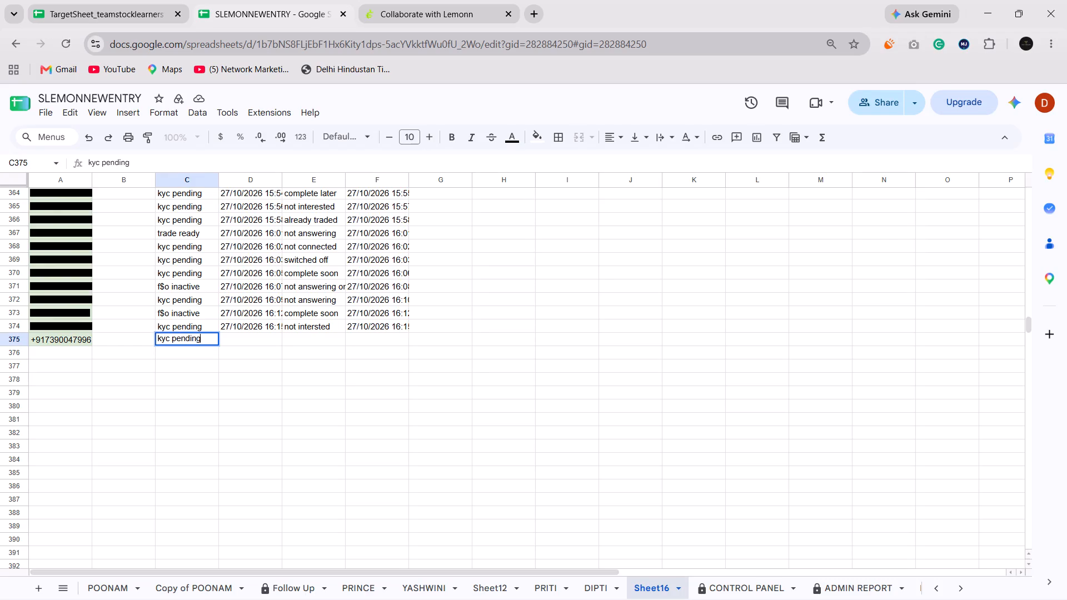
pyautogui.press('Right')
# Enter complete soon as the call outcome in column E of row 375.
pyautogui.press('Right')
pyautogui.write('complete')
pyautogui.press('space')
pyautogui.write('soon')
pyautogui.press('Return')
pyautogui.press('Left')
pyautogui.press('Left')
pyautogui.press('Left')
pyautogui.press('Left')
pyautogui.press('Left')
pyautogui.press('Left')
pyautogui.press('Left')
pyautogui.press('Left')
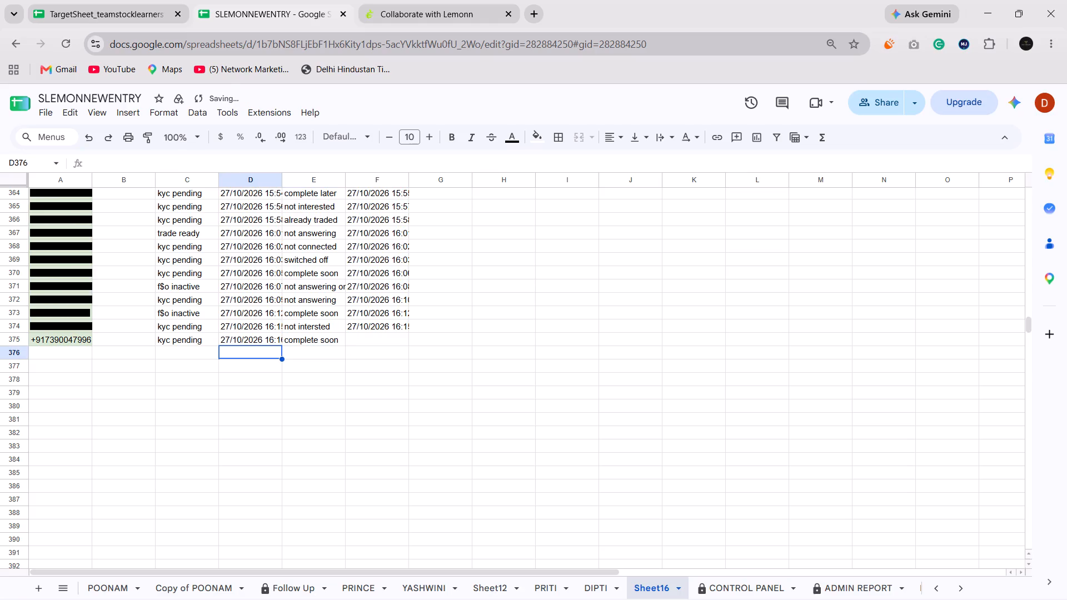
# Copy the next mobile number down in TargetSheet_teamstocklearners, cell C5012, into cell A376 of SLEMONNEWENTRY.
pyautogui.click(406, 0)
pyautogui.click(261, 0)
pyautogui.click(139, 0)
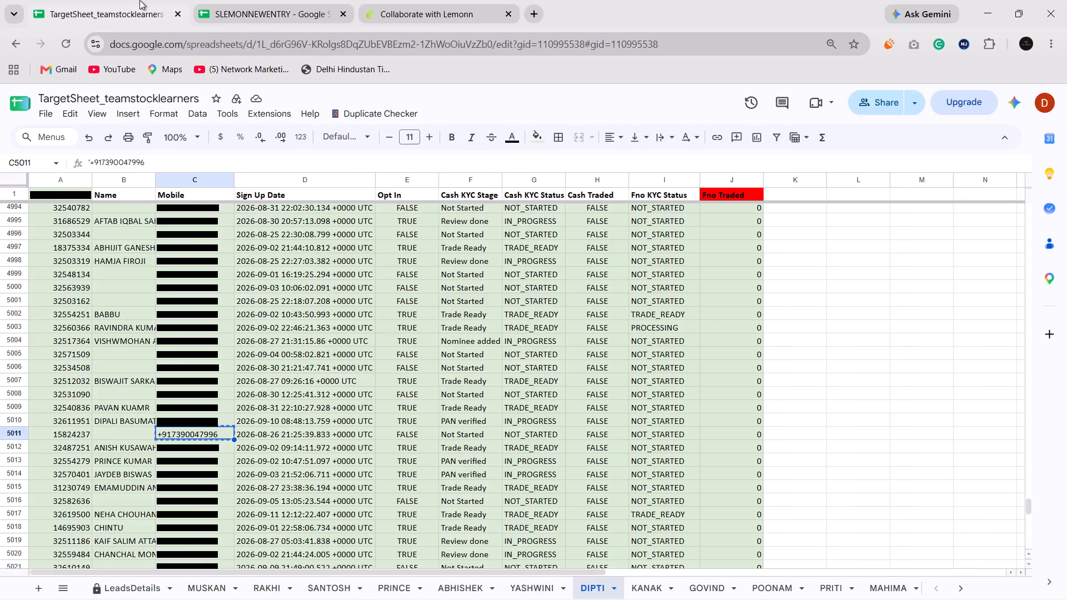
pyautogui.scroll(-1, 235, 316)
pyautogui.click(280, 0)
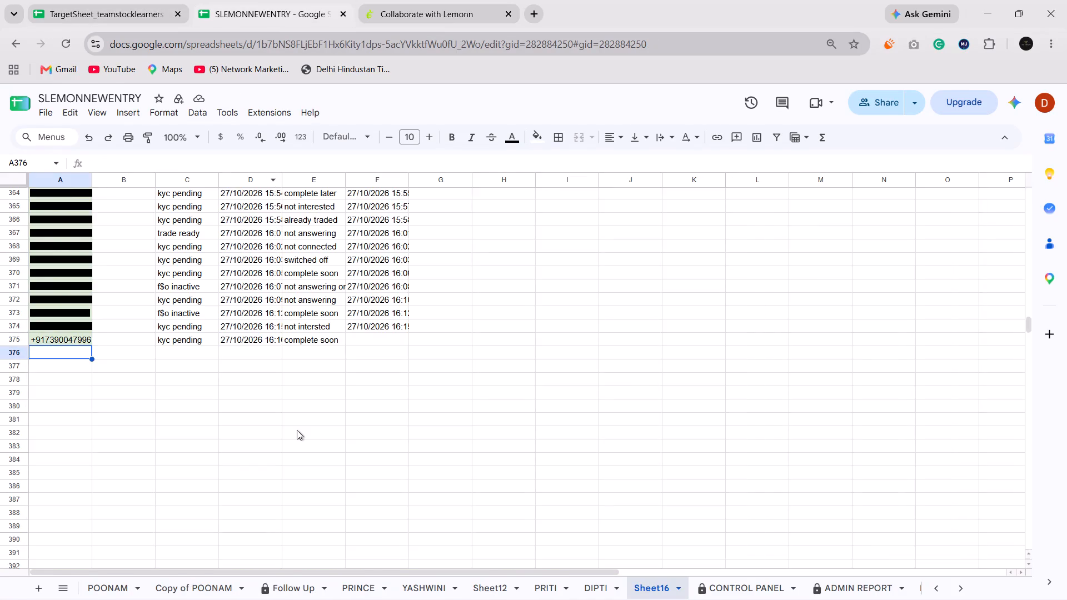
pyautogui.scroll(-1, 297, 430)
pyautogui.click(91, 0)
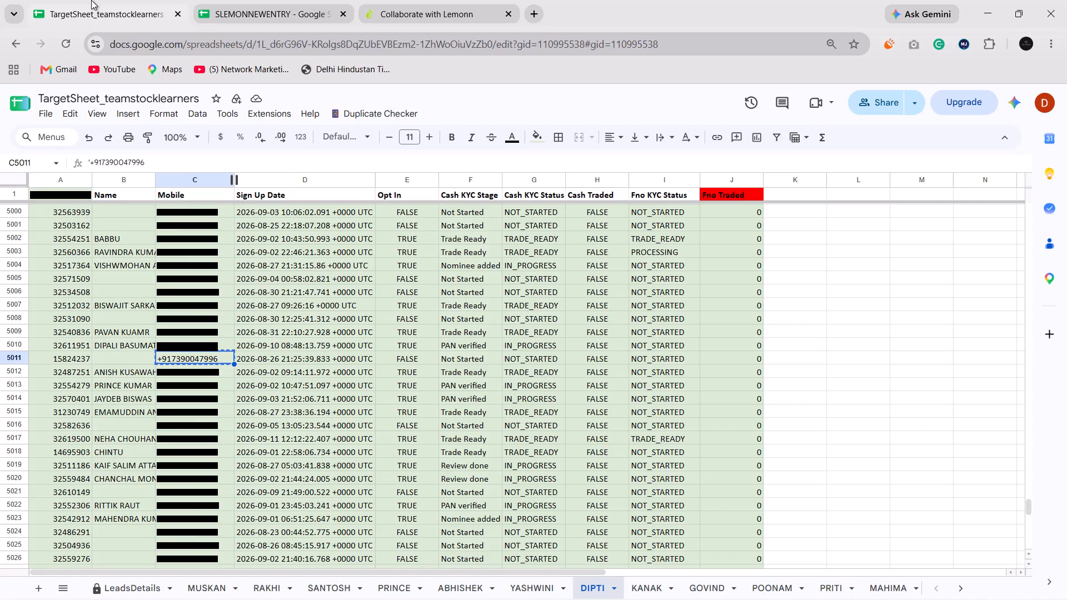
pyautogui.scroll(-2, 247, 316)
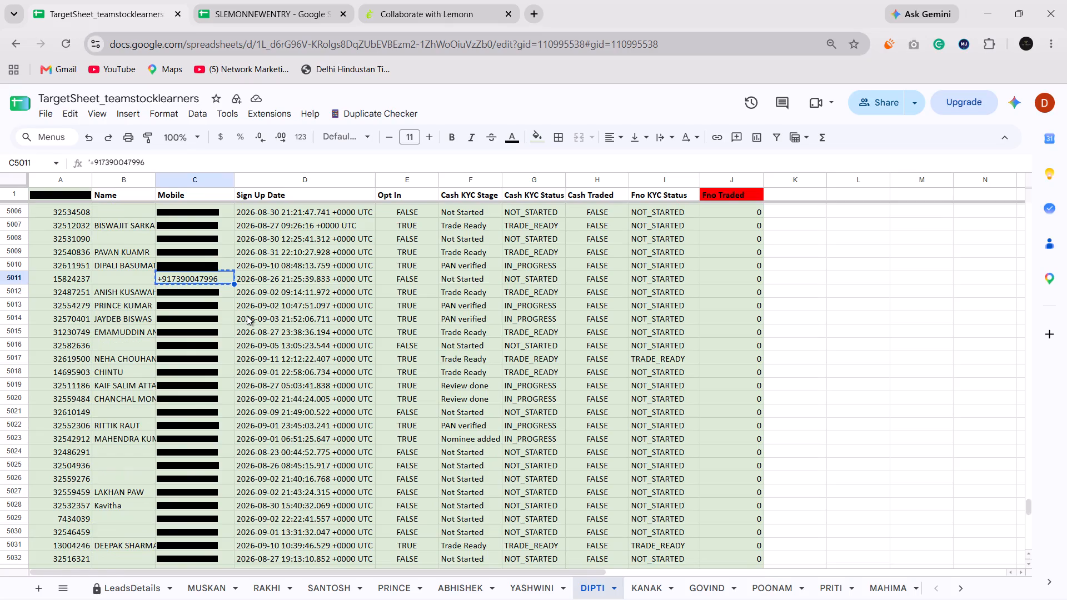
pyautogui.press('Down')
pyautogui.hotkey('ctrl', 'c')
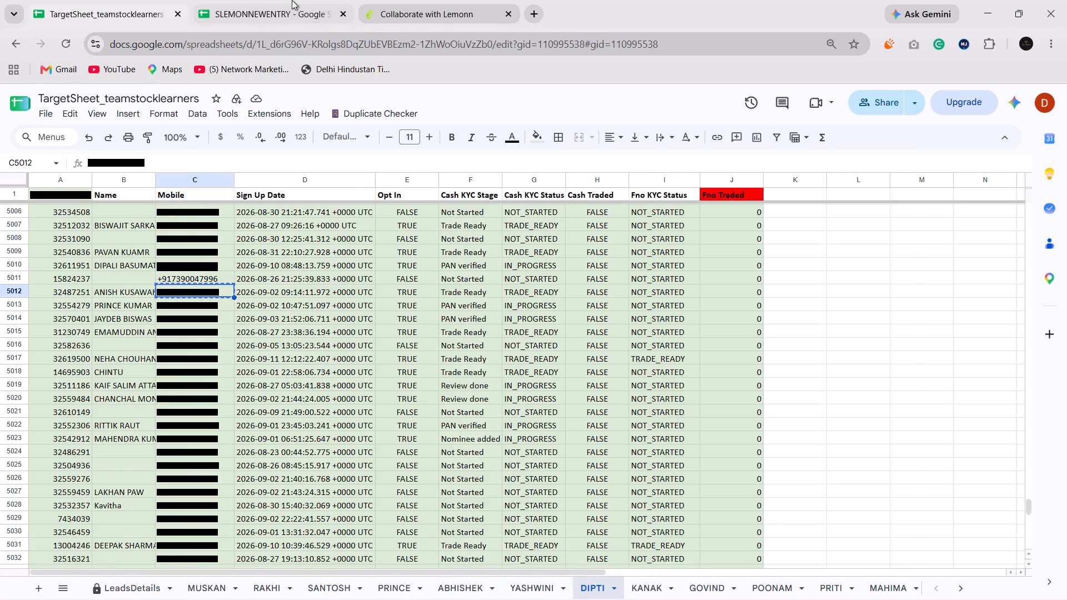
pyautogui.keyDown('ctrl'); pyautogui.click(292, 0); pyautogui.keyUp('ctrl')
pyautogui.hotkey('ctrl', 'v')
# Look over the KYC and trading columns on the Lemonn Partners leads page, and record kyc pending in C376 of SLEMONNEWENTRY.
pyautogui.keyDown('ctrl'); pyautogui.click(417, 2); pyautogui.keyUp('ctrl')
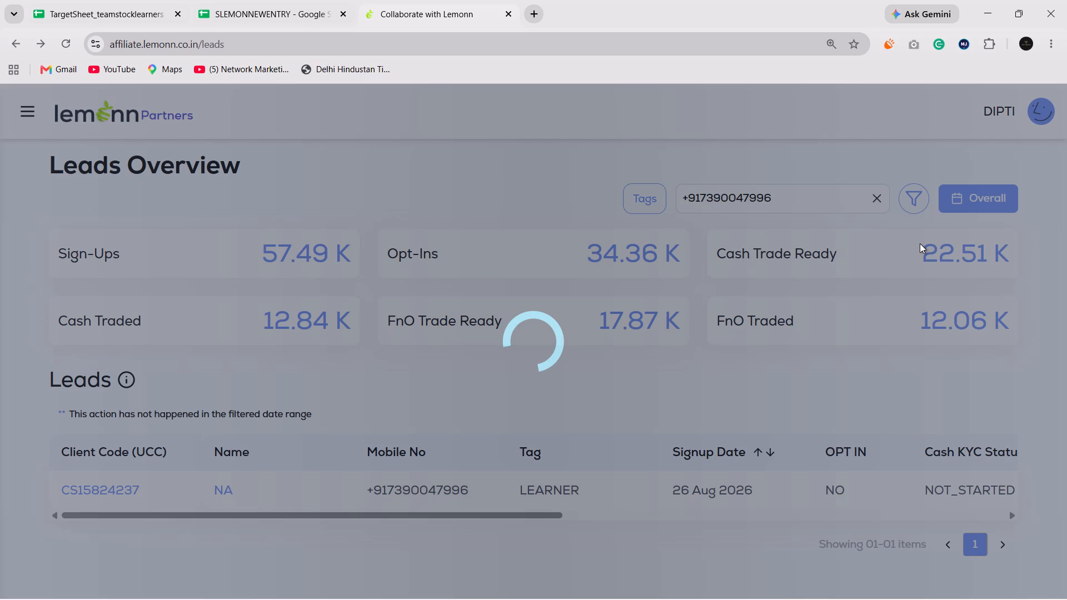
pyautogui.hscroll(-2, 849, 507)
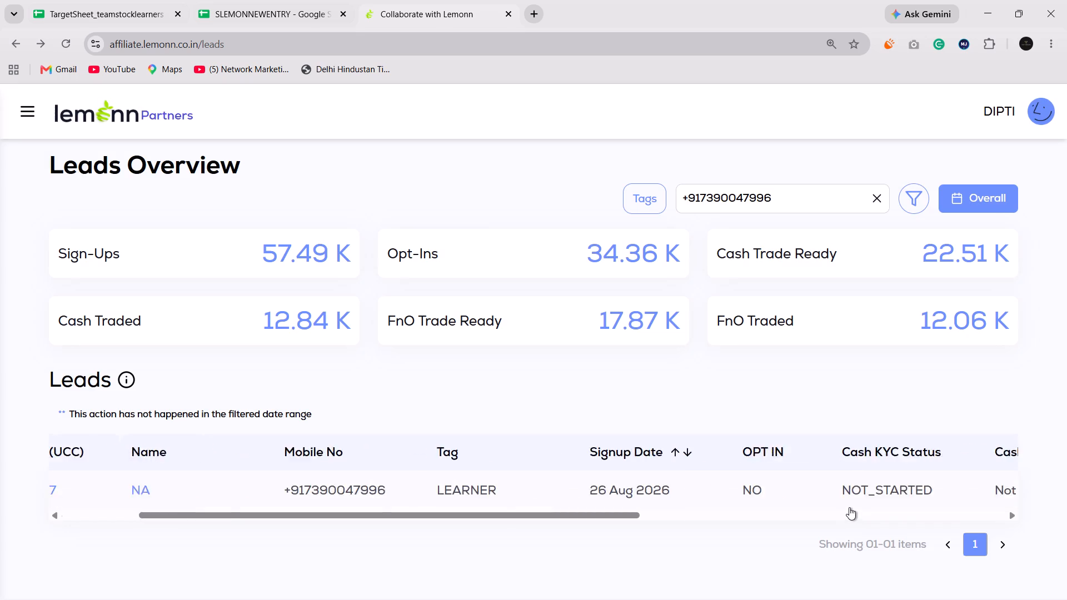
pyautogui.hscroll(-8, 849, 507)
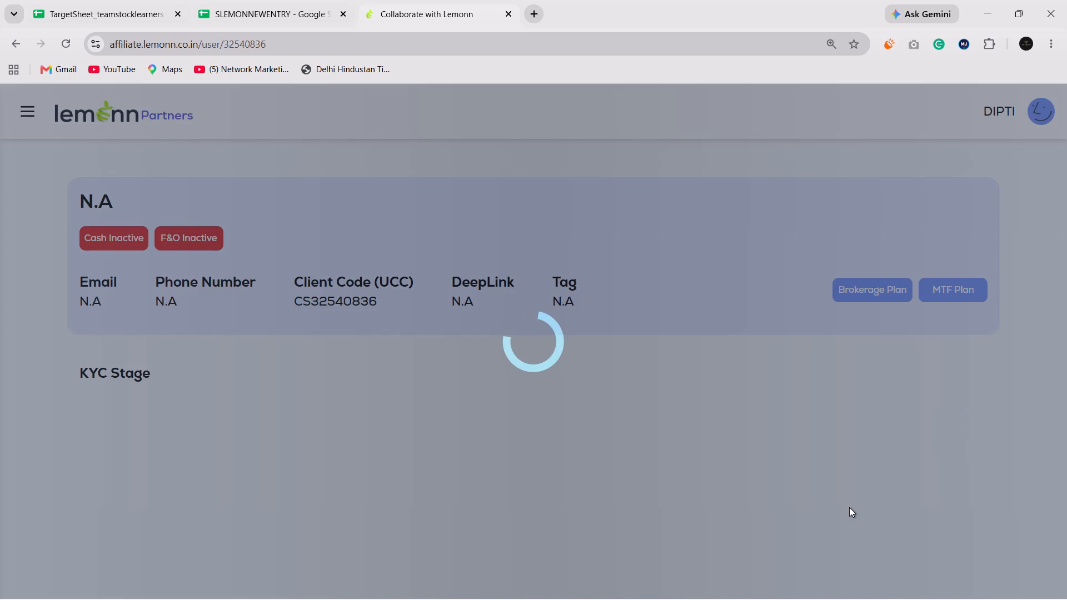
pyautogui.hscroll(3, 849, 507)
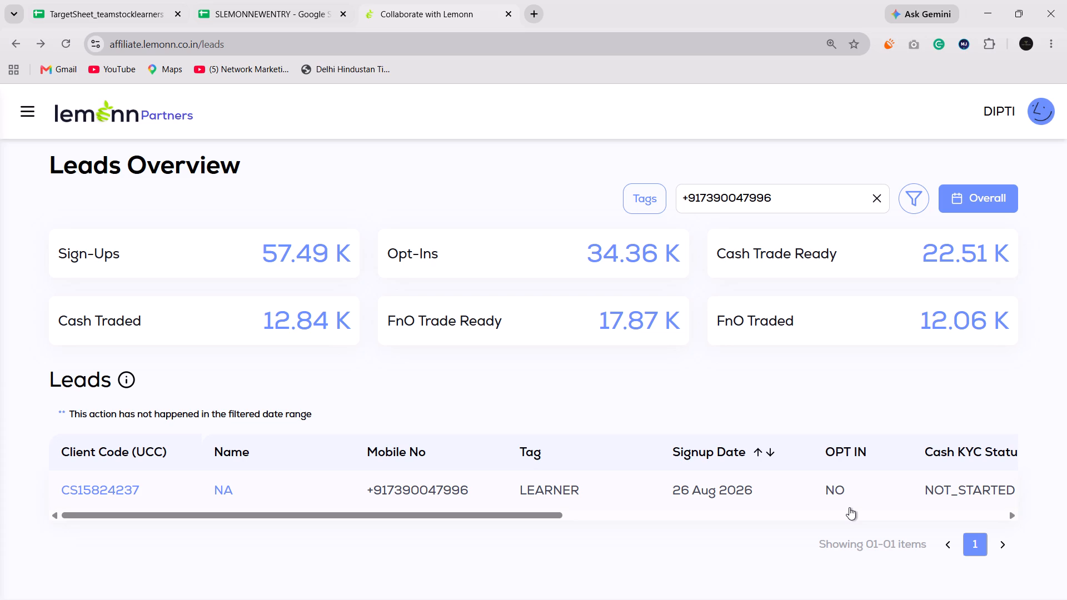
pyautogui.hscroll(-14, 849, 507)
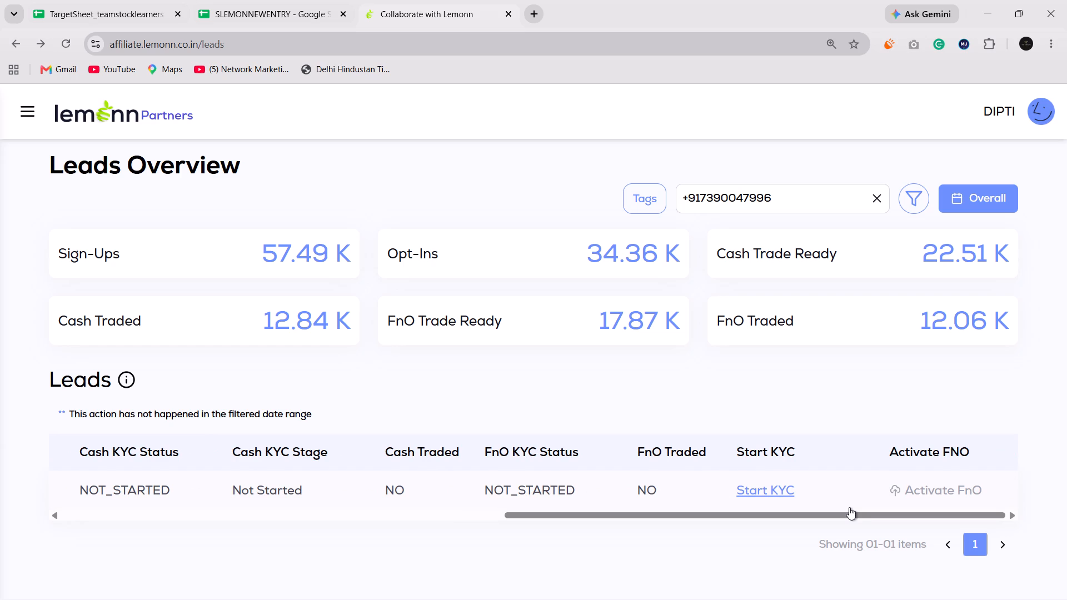
pyautogui.click(306, 0)
pyautogui.press('Right')
pyautogui.press('Right')
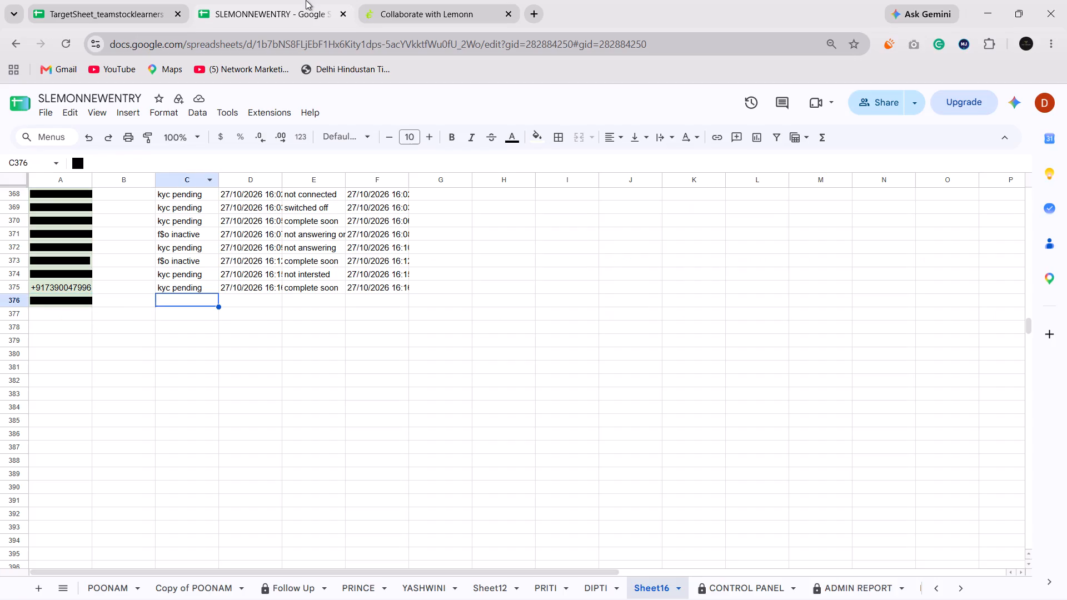
pyautogui.write('kyc pending')
pyautogui.press('Right')
# Enter complete soon as the call outcome in column E of row 376.
pyautogui.press('Right')
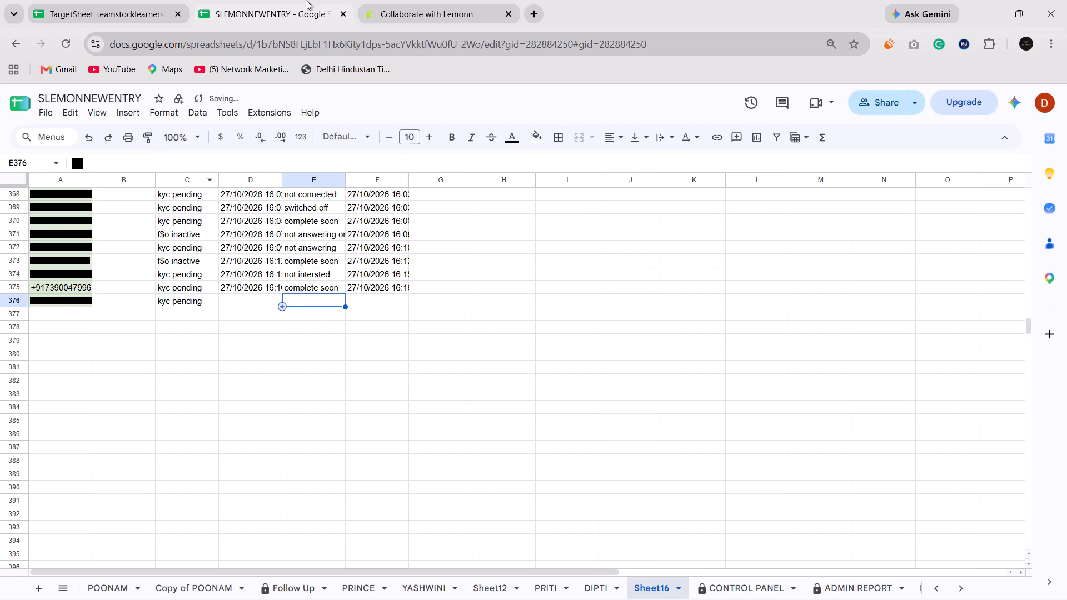
pyautogui.write('cokm')
pyautogui.press('BackSpace')
pyautogui.press('BackSpace')
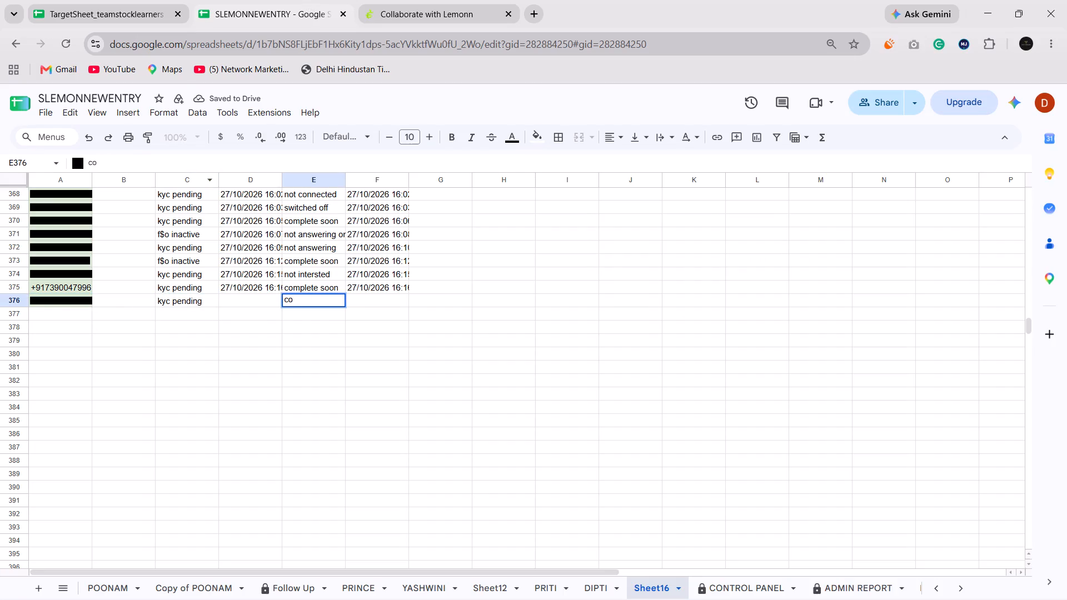
pyautogui.press('n')
pyautogui.press('BackSpace')
pyautogui.write('mplete soon')
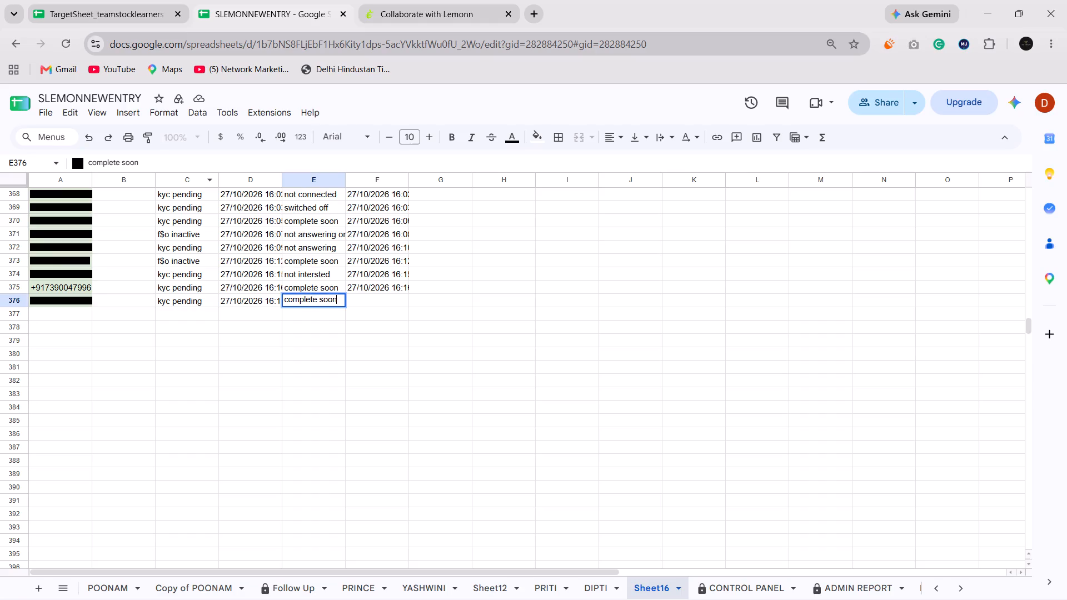
pyautogui.press('Return')
pyautogui.press('Left')
pyautogui.press('Left')
pyautogui.press('Left')
pyautogui.press('Left')
pyautogui.press('Left')
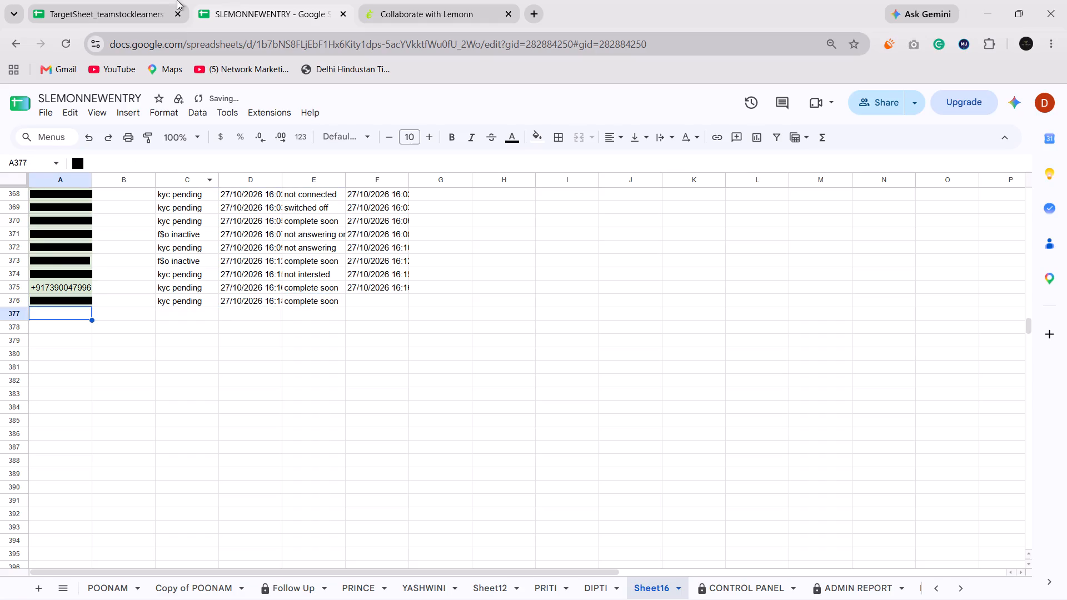
# Copy the next mobile number down in TargetSheet_teamstocklearners, cell C5013, into cell A377 of SLEMONNEWENTRY.
pyautogui.click(106, 4)
pyautogui.press('Down')
pyautogui.hotkey('ctrl', 'c')
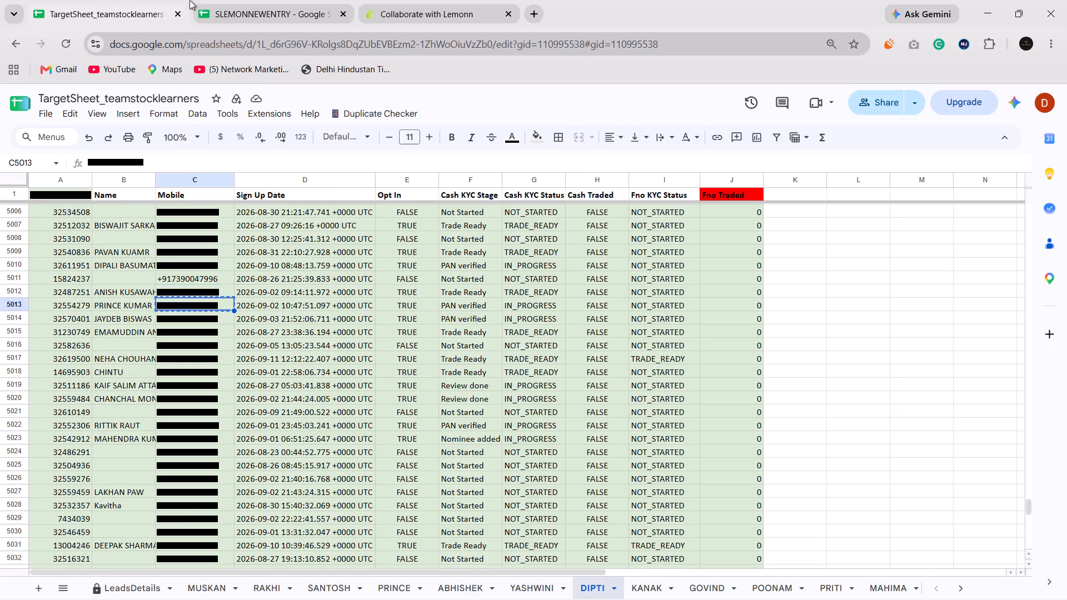
pyautogui.keyDown('ctrl'); pyautogui.click(217, 3); pyautogui.keyUp('ctrl')
pyautogui.hotkey('ctrl', 'v')
# Search the Lemonn Partners leads page for the copied mobile number and check the lead's KYC and trading status.
pyautogui.keyDown('ctrl'); pyautogui.click(380, 0); pyautogui.keyUp('ctrl')
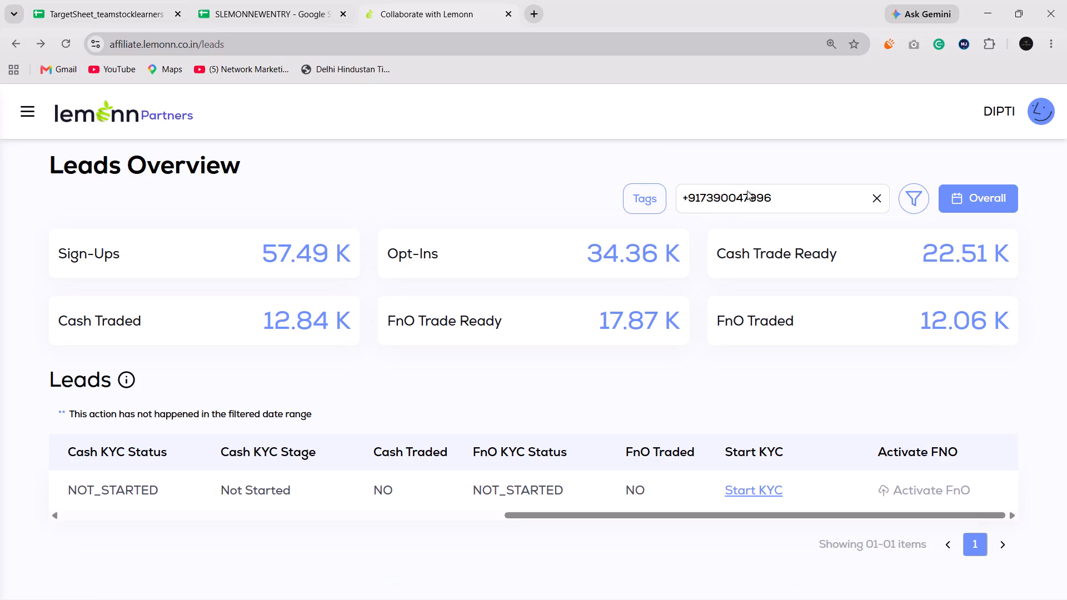
pyautogui.keyDown('ctrl'); pyautogui.click(877, 202); pyautogui.keyUp('ctrl')
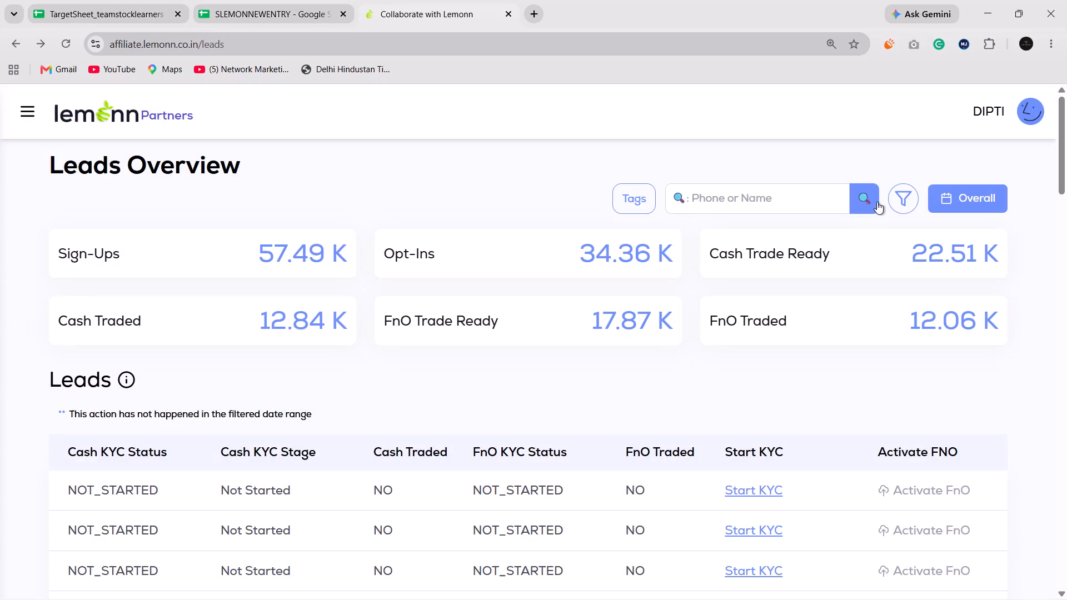
pyautogui.hotkey('ctrl', 'v')
pyautogui.press('Return')
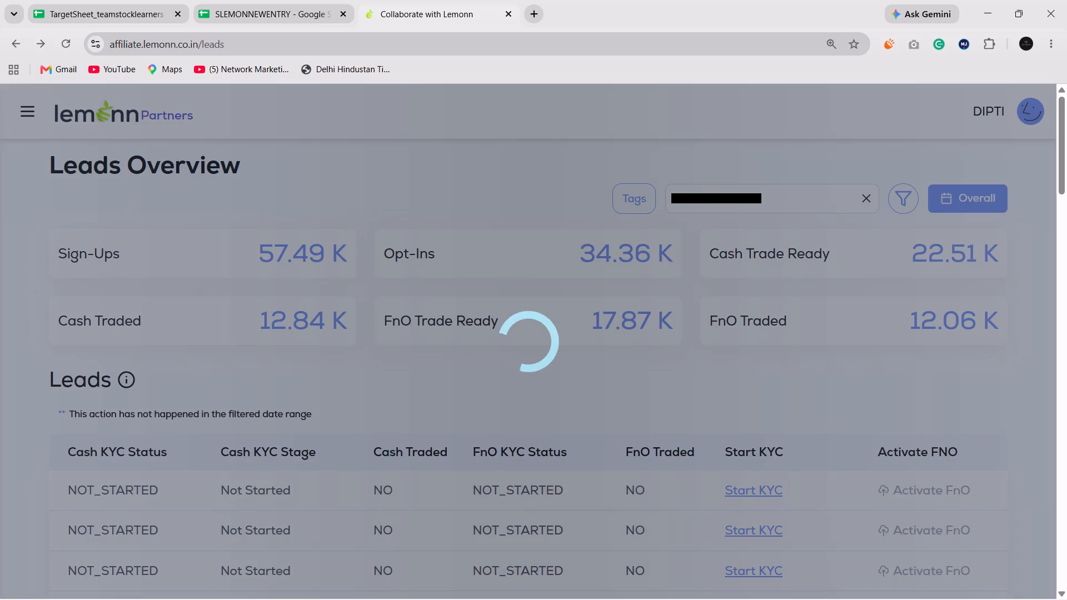
pyautogui.click(275, 0)
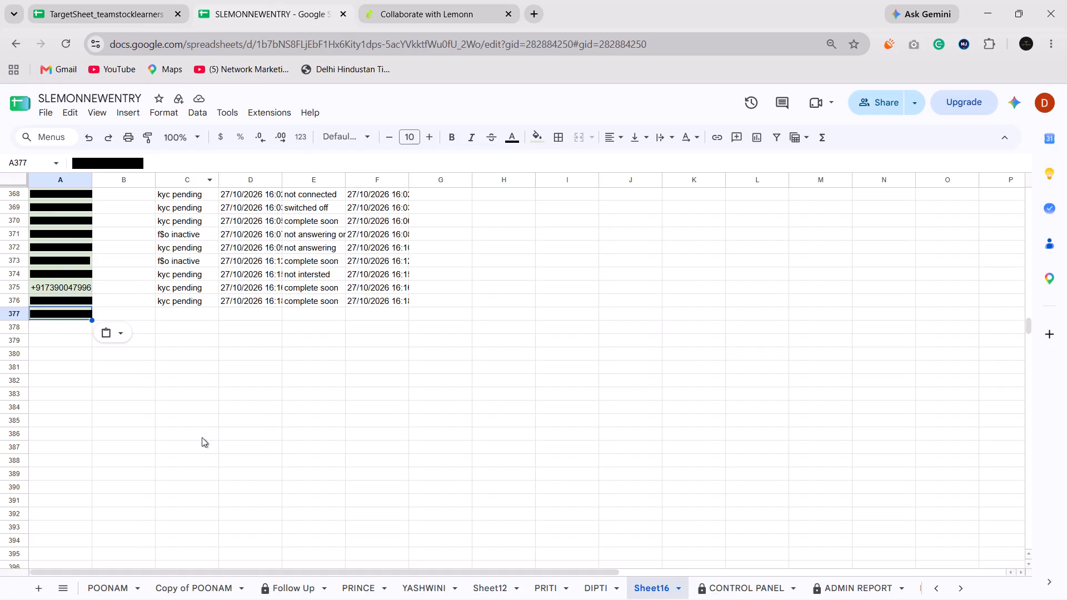
pyautogui.click(374, 0)
pyautogui.hscroll(-3, 473, 471)
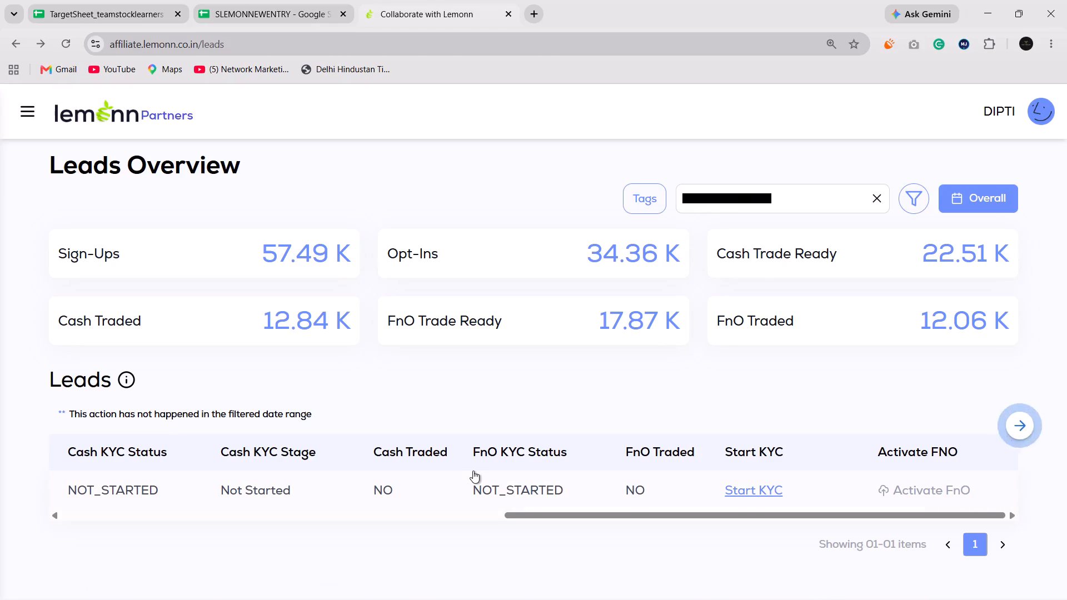
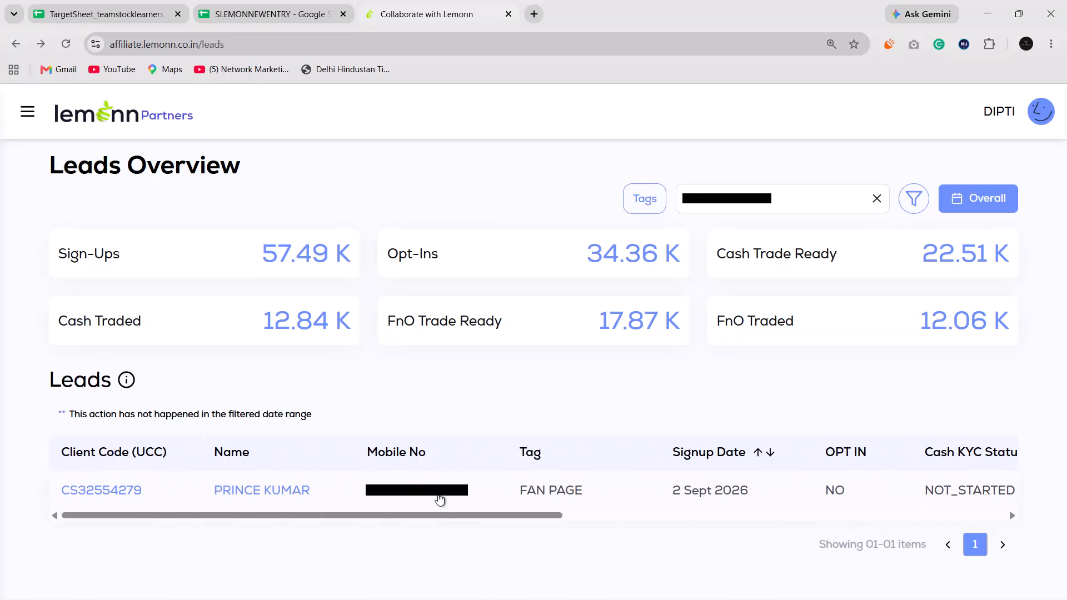
# Open the found lead's detail page on Lemonn Partners and examine the KYC stages and the cash and F&O status.
pyautogui.hscroll(2, 438, 493)
pyautogui.click(300, 499)
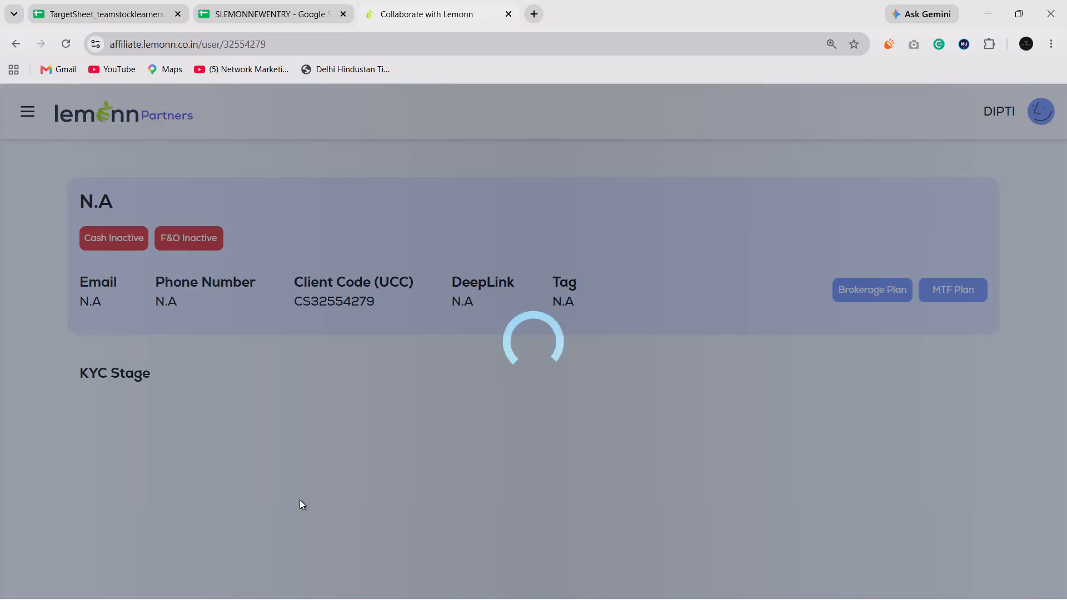
pyautogui.hscroll(-7, 300, 499)
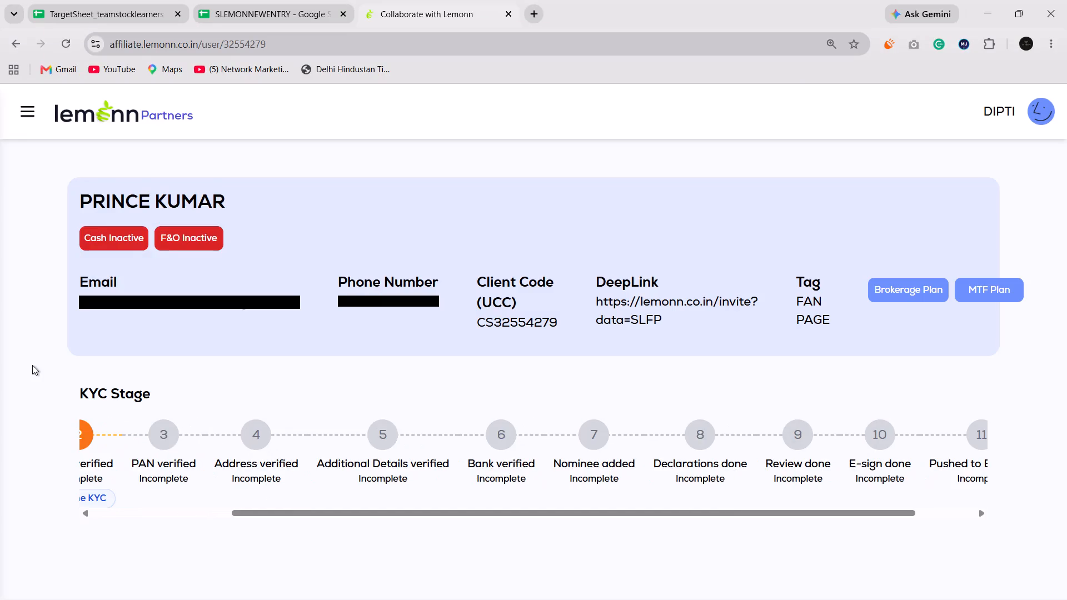
pyautogui.hscroll(8, 32, 365)
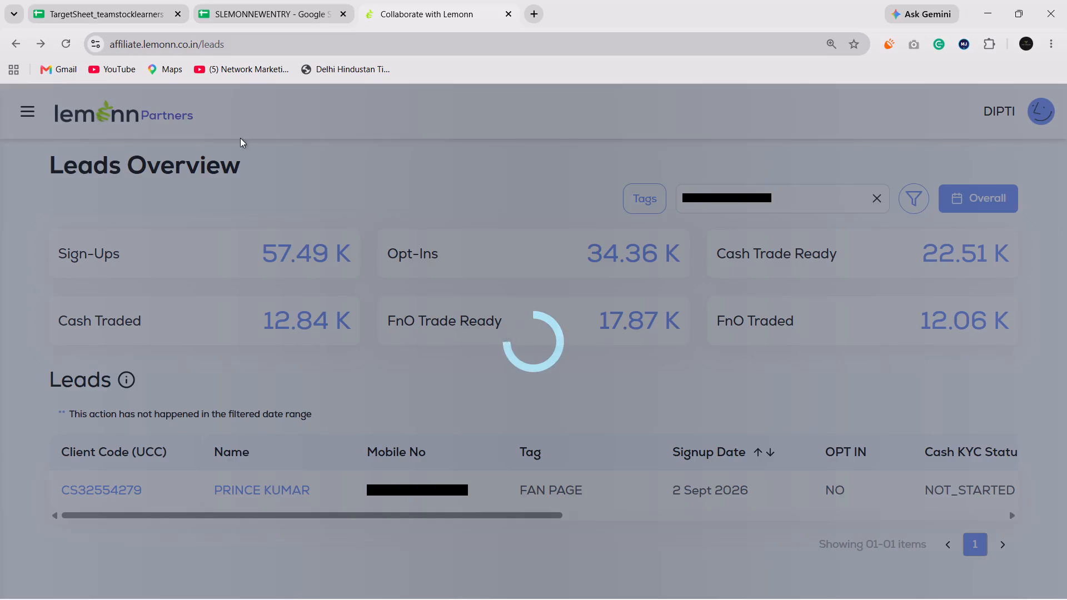
pyautogui.click(205, 0)
pyautogui.click(158, 1)
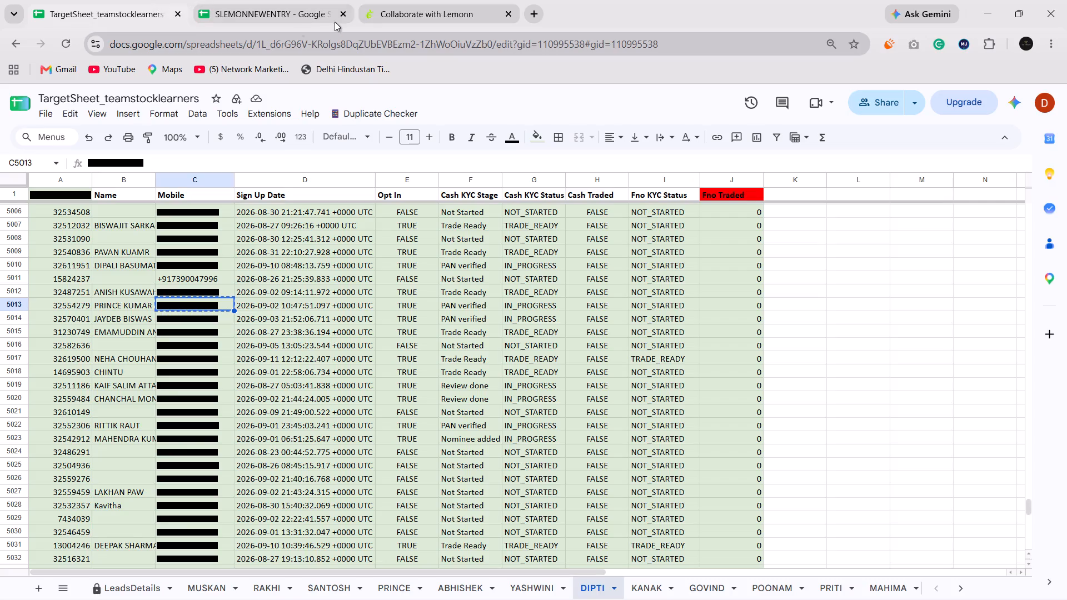
pyautogui.click(381, 0)
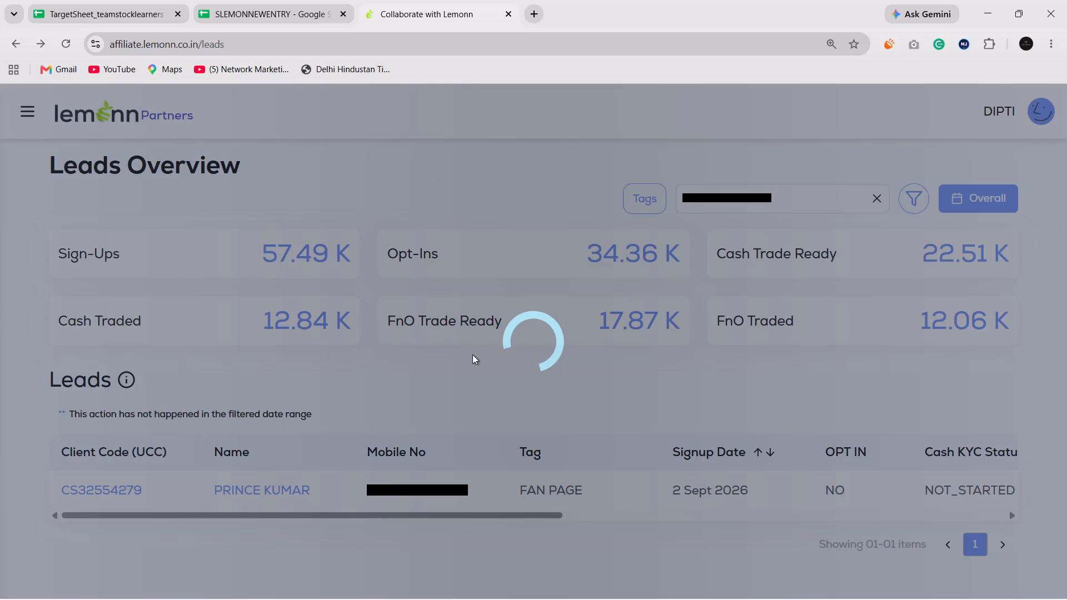
pyautogui.hscroll(-4, 510, 469)
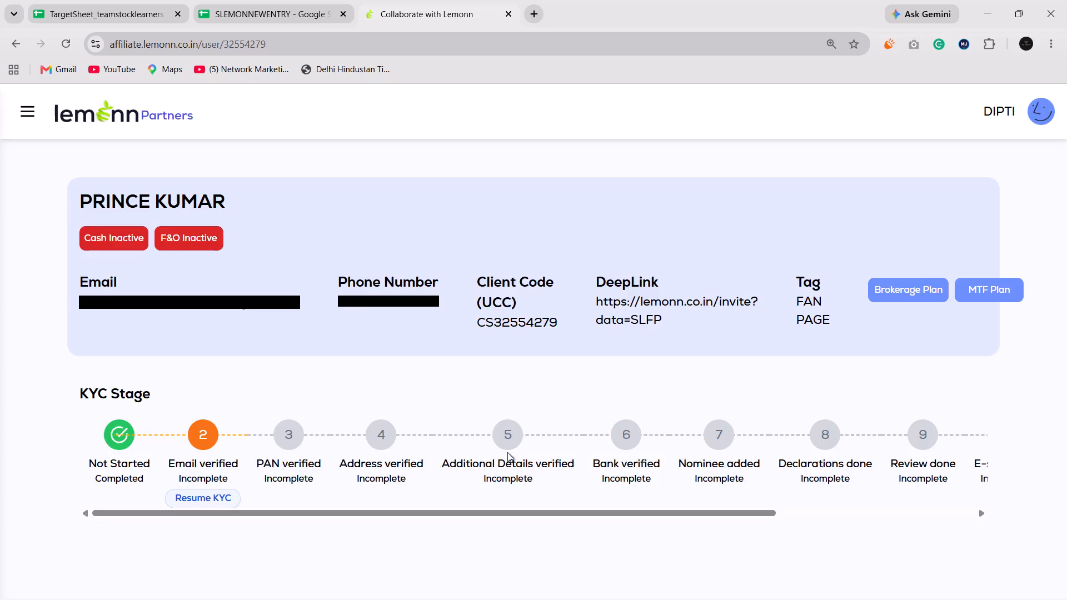
pyautogui.hscroll(4, 398, 449)
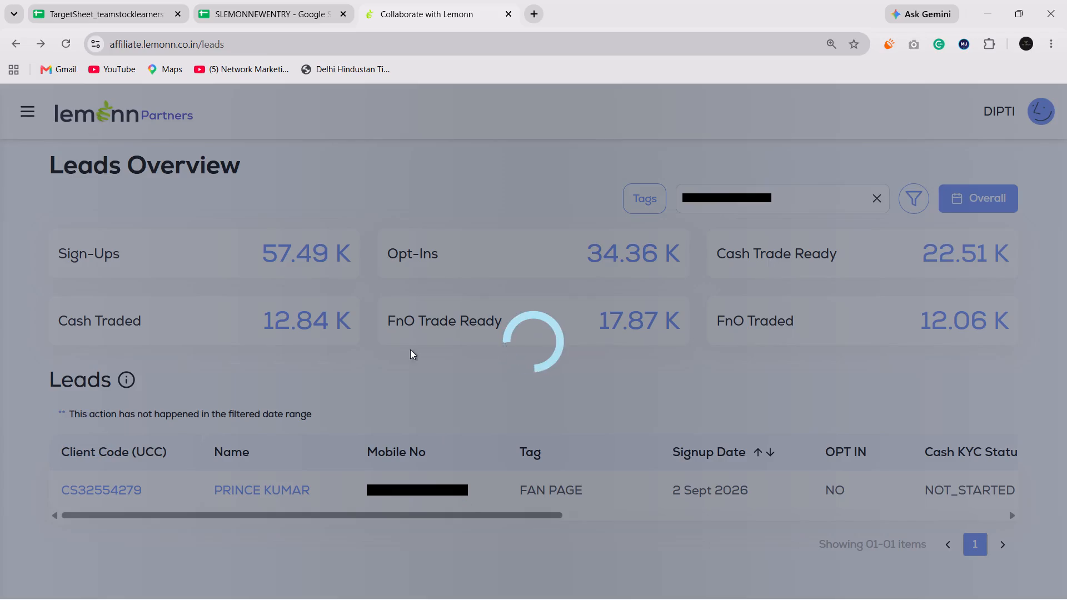
# In row 377 of SLEMONNEWENTRY, enter kyc pending in column C and not interested as the call outcome in column E.
pyautogui.click(247, 0)
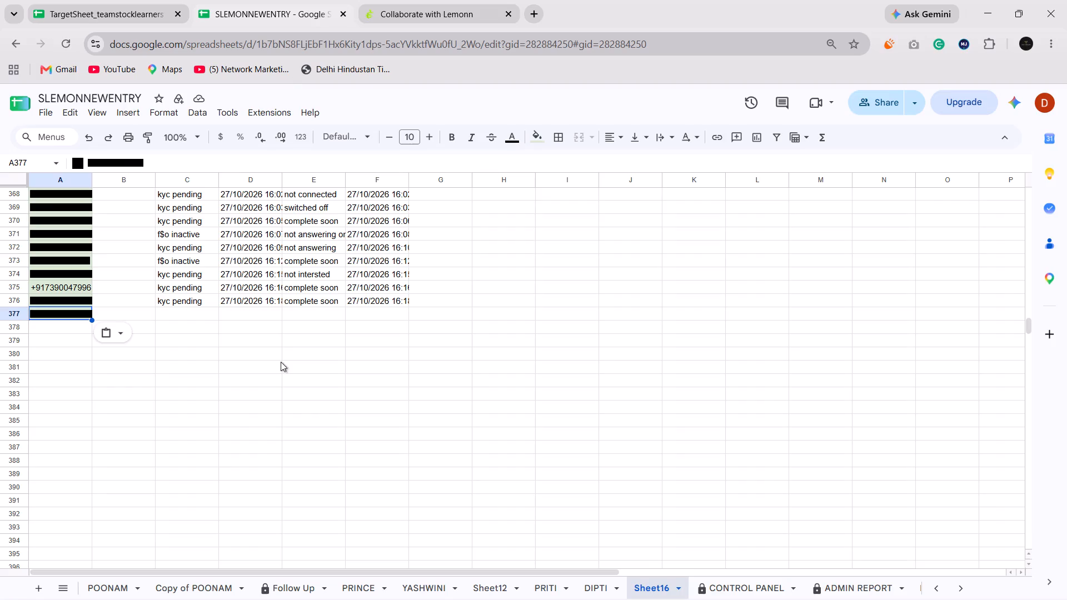
pyautogui.click(204, 318)
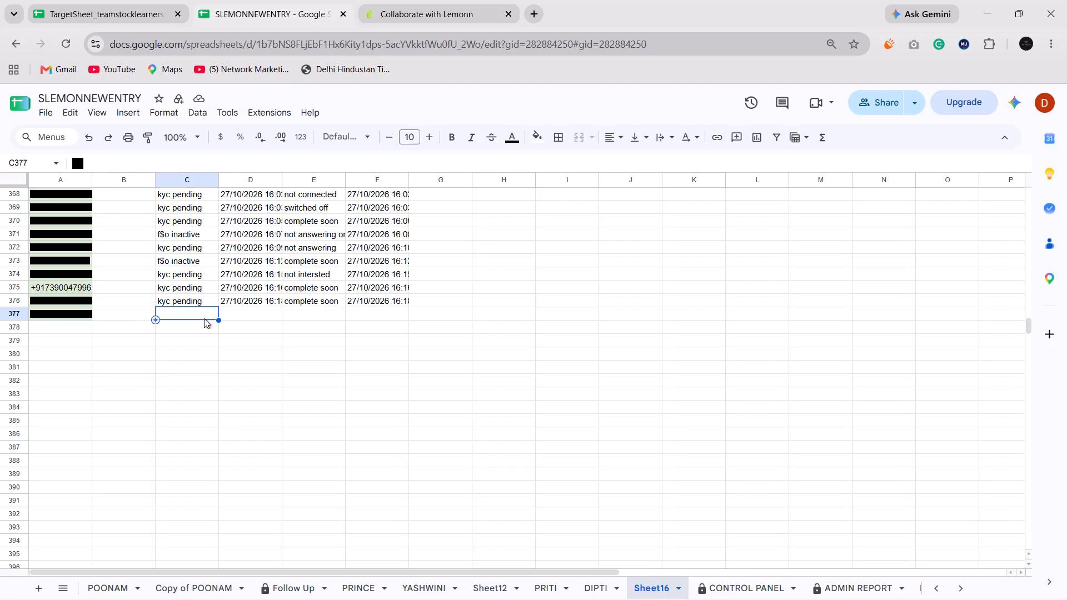
pyautogui.write('kyc pending')
pyautogui.press('space')
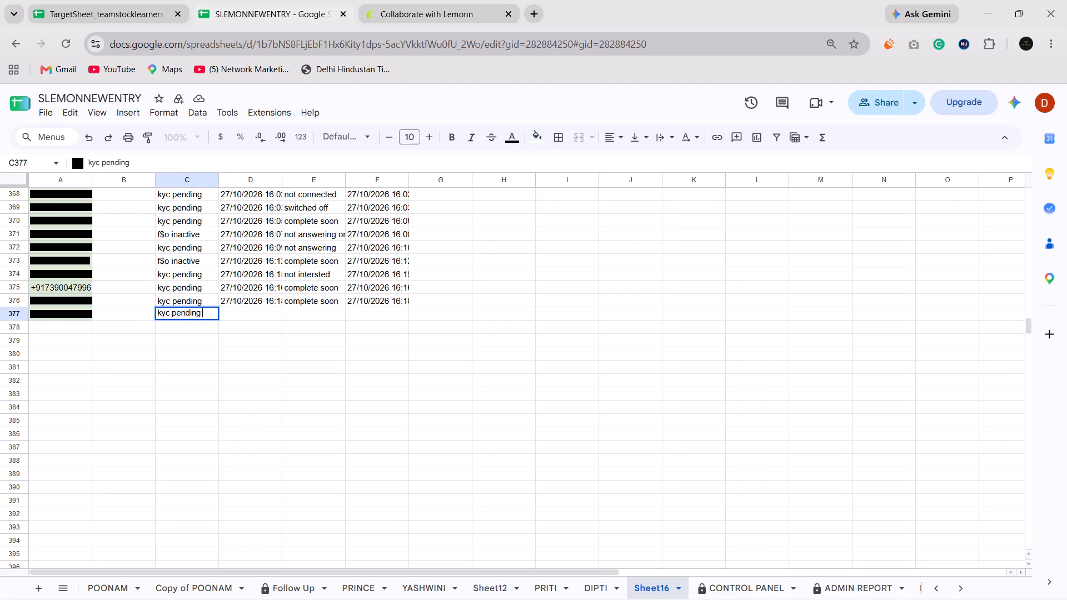
pyautogui.press('Right')
pyautogui.press('Right')
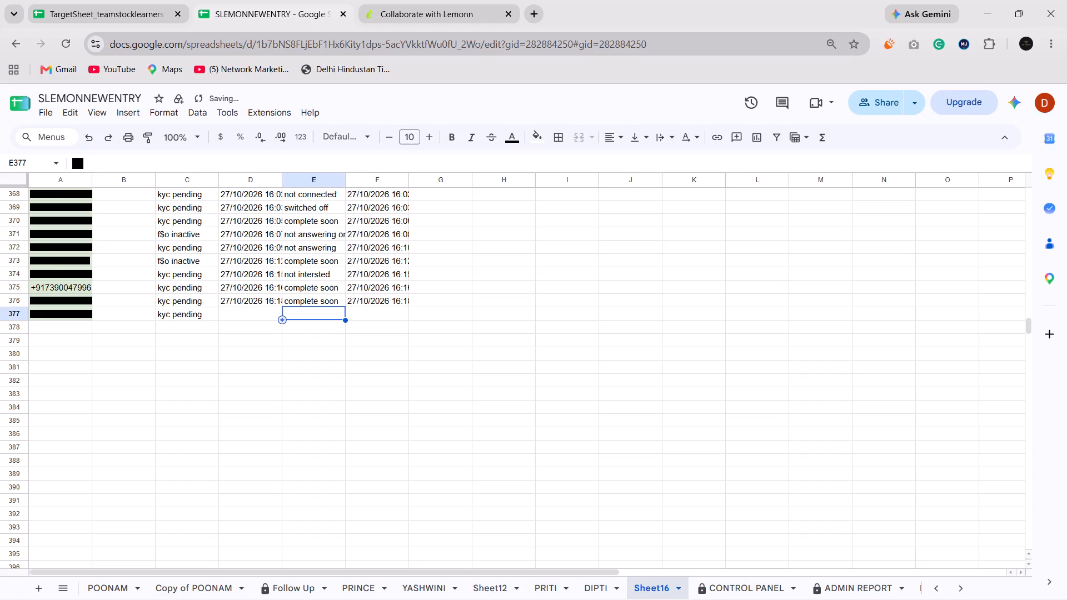
pyautogui.write('not intere')
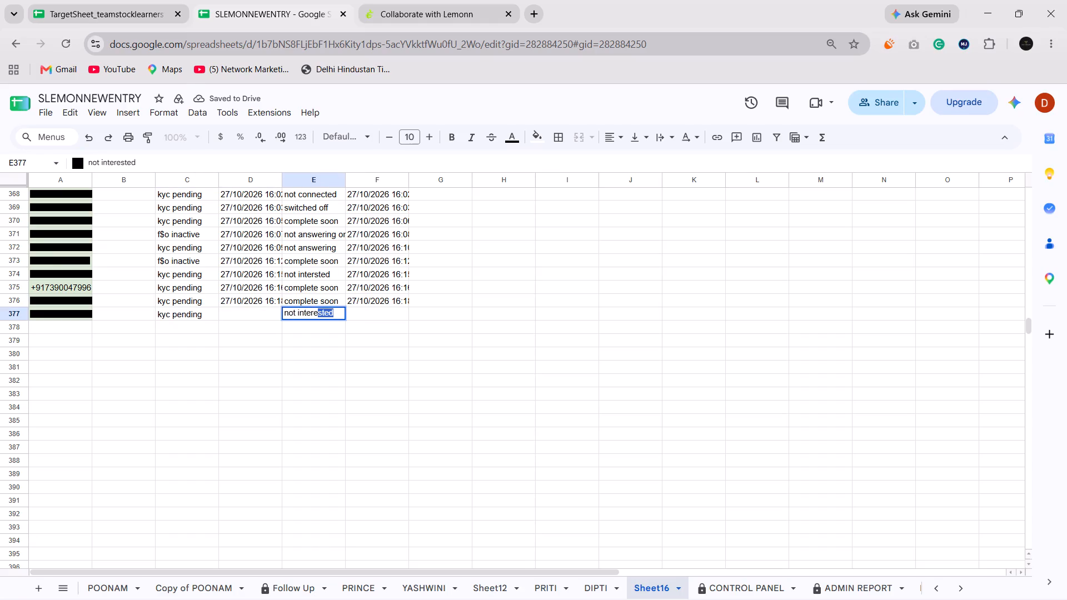
pyautogui.press('Down')
# Copy the next mobile number down in TargetSheet_teamstocklearners, cell C5014, into cell A378 of SLEMONNEWENTRY.
pyautogui.press('Left')
pyautogui.press('Left')
pyautogui.press('Left')
pyautogui.press('Left')
pyautogui.press('Left')
pyautogui.click(77, 0)
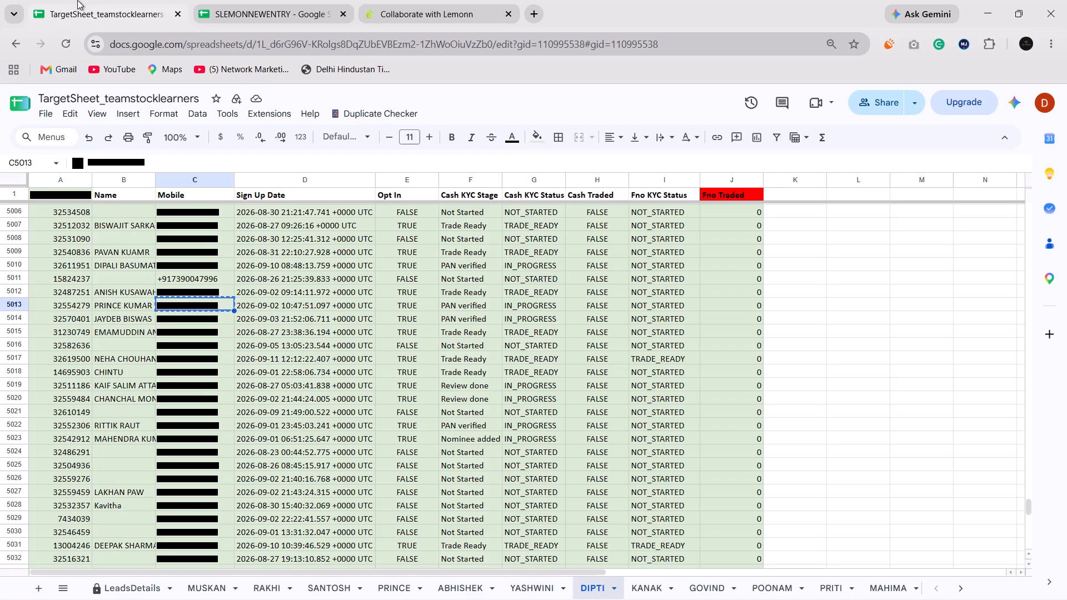
pyautogui.press('Down')
pyautogui.hotkey('ctrl', 'c')
pyautogui.keyDown('ctrl'); pyautogui.click(233, 0); pyautogui.keyUp('ctrl')
pyautogui.hotkey('ctrl', 'v')
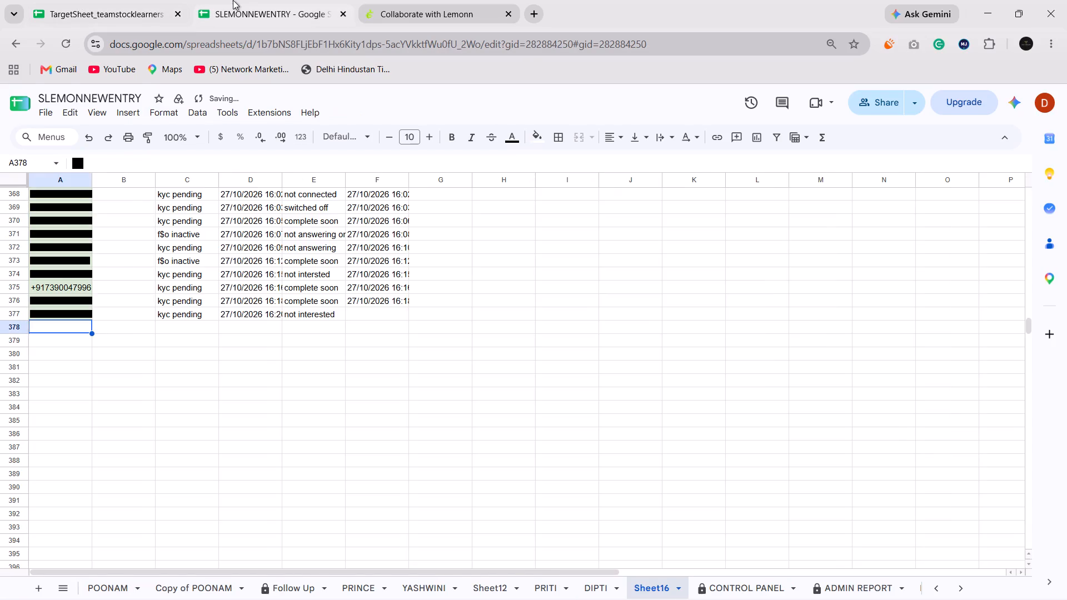
# Replace the previous search on the Lemonn Partners leads page with a search for the copied mobile number.
pyautogui.keyDown('ctrl'); pyautogui.click(408, 0); pyautogui.keyUp('ctrl')
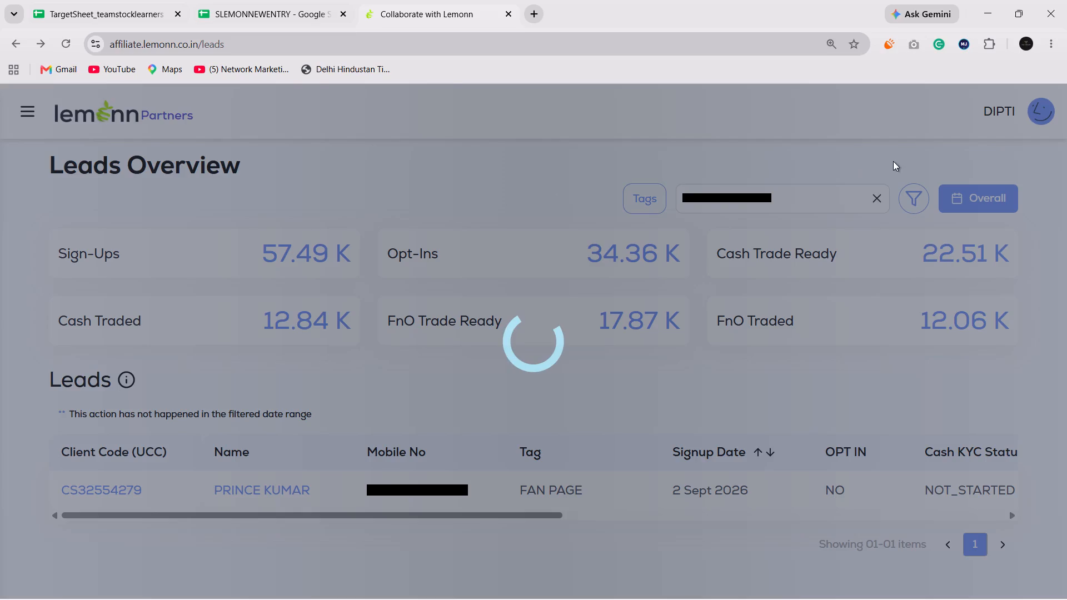
pyautogui.click(880, 194)
pyautogui.hotkey('ctrl', 'v')
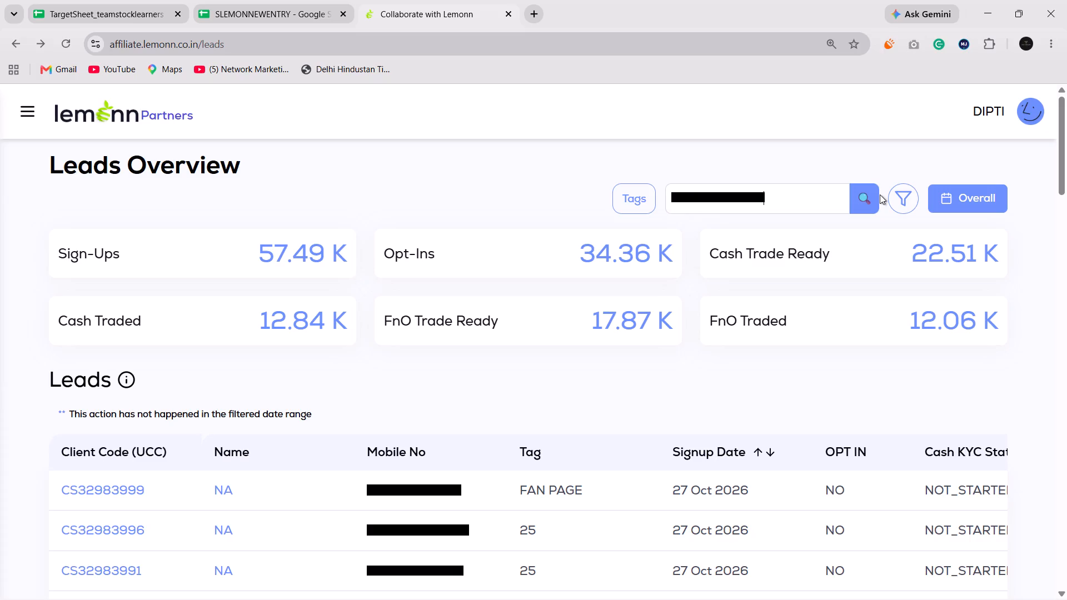
pyautogui.press('Return')
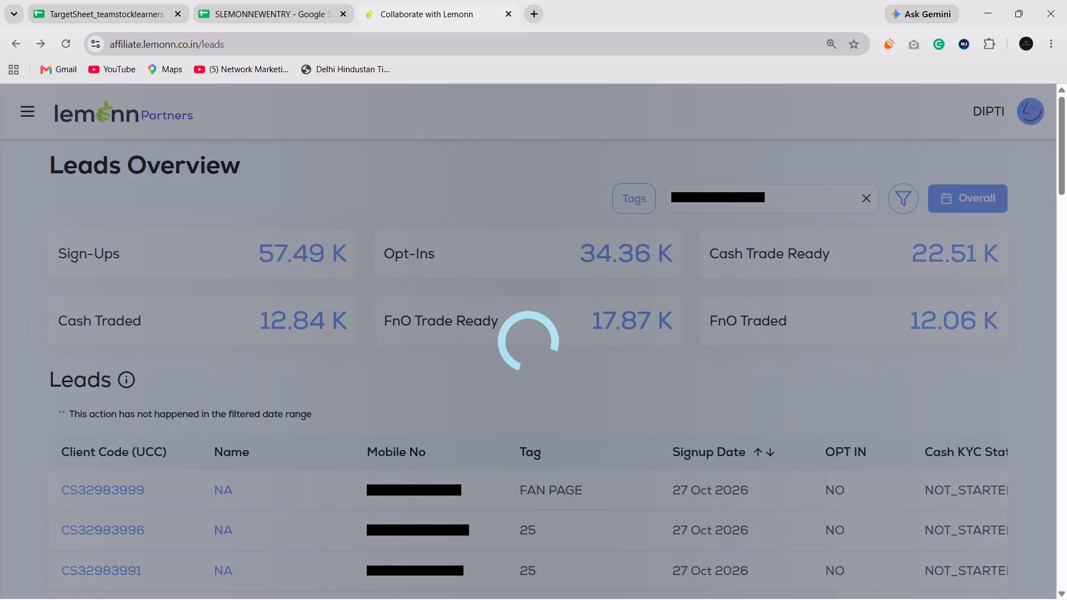
pyautogui.press('w')
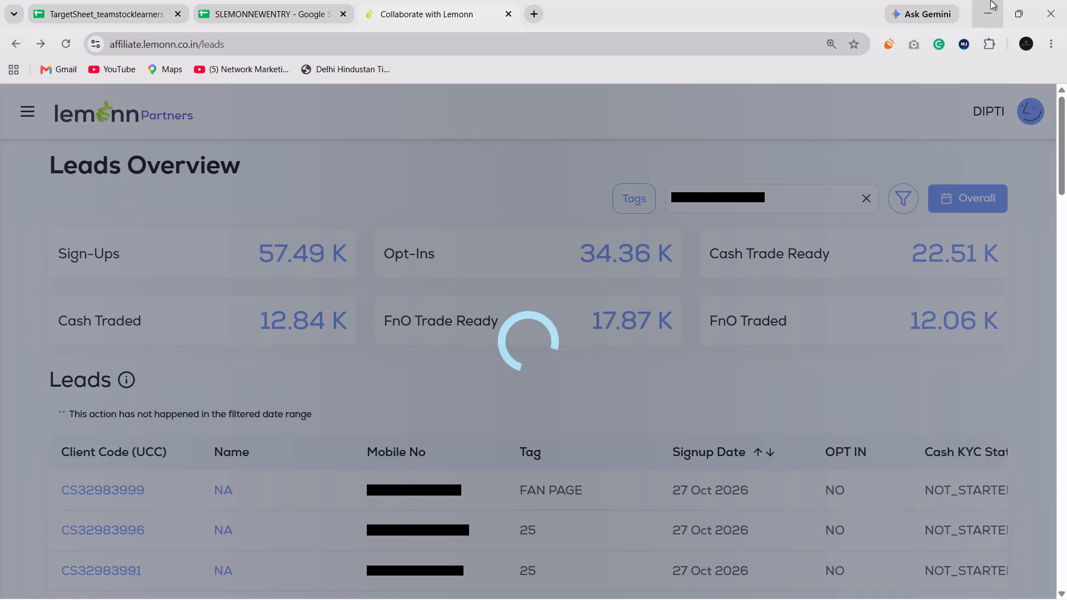